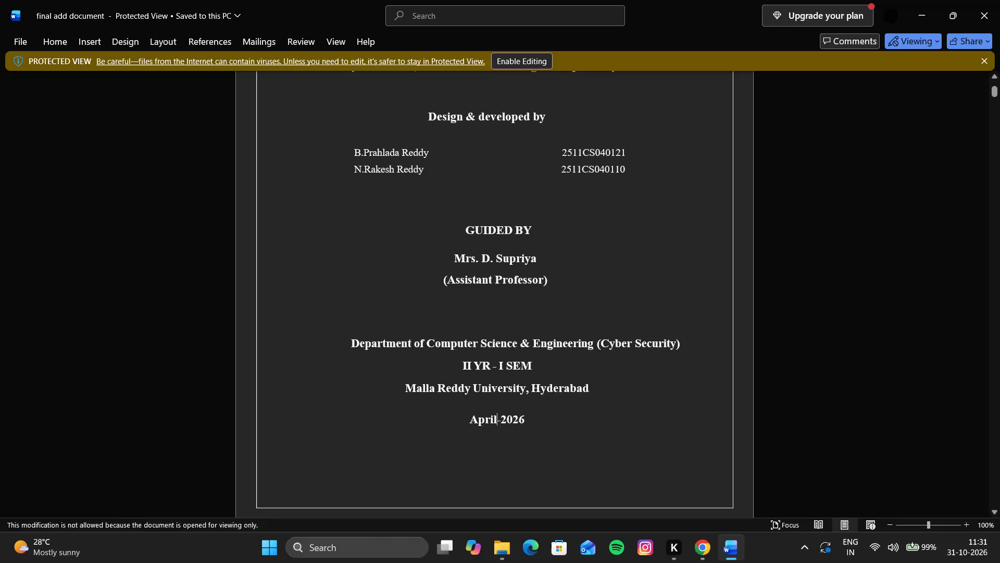
Enable editing for the protected project report document.
{"action": "left_click", "coordinate": [514, 65]}
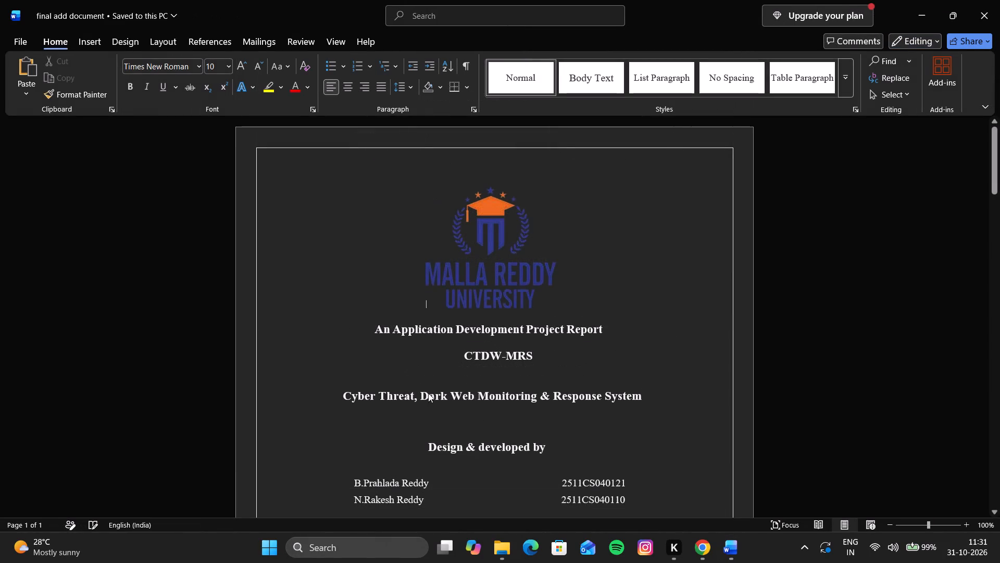
Delete "Computer Science & Engineering" from the department line on the cover page.
{"action": "scroll", "coordinate": [434, 394], "scroll_direction": "down", "scroll_amount": 2}
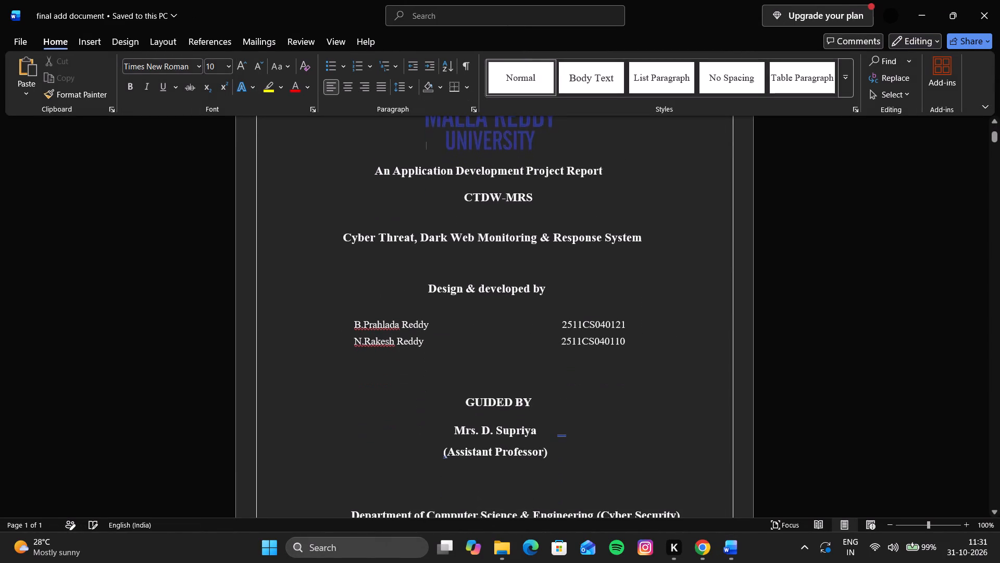
{"action": "scroll", "coordinate": [469, 500], "scroll_direction": "down", "scroll_amount": 2}
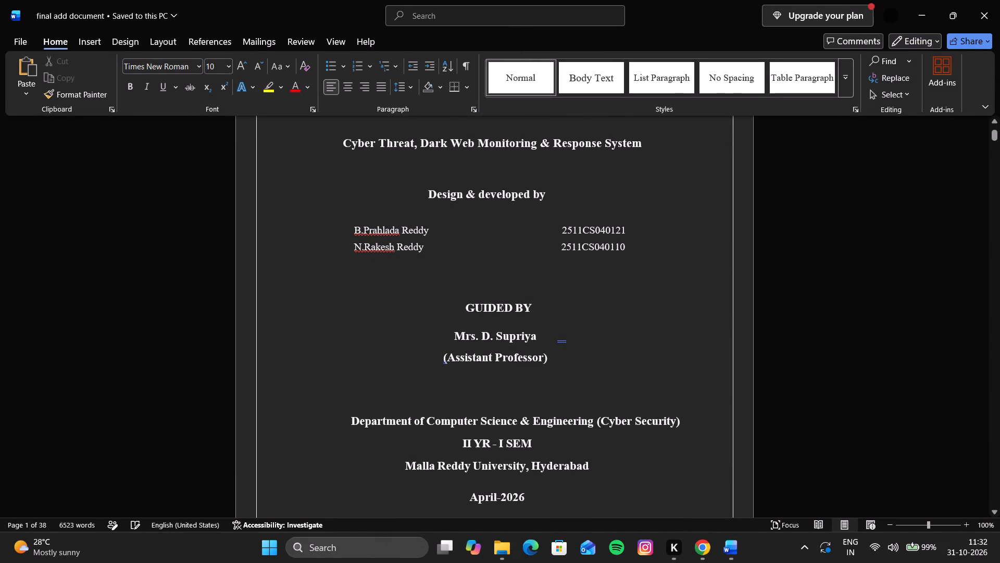
{"action": "left_click", "coordinate": [586, 426]}
{"action": "key", "text": "Right"}
{"action": "key", "text": "BackSpace"}
{"action": "key", "text": "BackSpace"}
{"action": "key", "text": "BackSpace"}
{"action": "key", "text": "BackSpace"}
{"action": "key", "text": "BackSpace"}
{"action": "key", "text": "BackSpace"}
{"action": "key", "text": "BackSpace"}
{"action": "key", "text": "BackSpace"}
{"action": "key", "text": "BackSpace"}
{"action": "key", "text": "BackSpace"}
{"action": "key", "text": "BackSpace"}
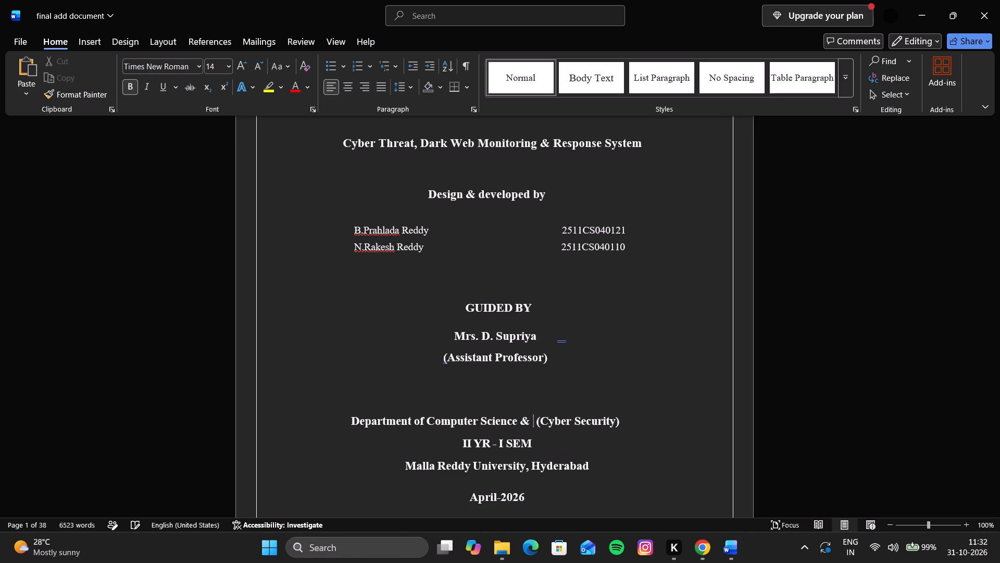
{"action": "key", "text": "BackSpace"}
{"action": "key", "text": "BackSpace"}
{"action": "key", "text": "BackSpace"}
{"action": "key", "text": "BackSpace"}
{"action": "key", "text": "BackSpace"}
{"action": "key", "text": "BackSpace"}
{"action": "key", "text": "BackSpace"}
{"action": "key", "text": "BackSpace"}
{"action": "key", "text": "BackSpace"}
{"action": "key", "text": "BackSpace"}
{"action": "key", "text": "BackSpace"}
{"action": "key", "text": "BackSpace"}
{"action": "key", "text": "BackSpace"}
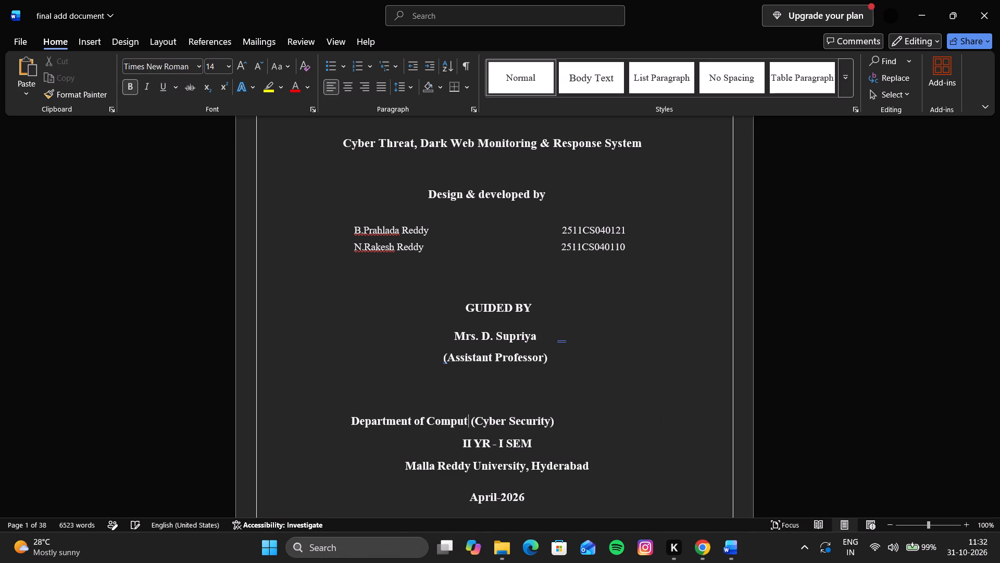
{"action": "key", "text": "BackSpace"}
{"action": "key", "text": "BackSpace"}
{"action": "key", "text": "BackSpace"}
{"action": "key", "text": "BackSpace"}
{"action": "key", "text": "BackSpace"}
{"action": "key", "text": "BackSpace"}
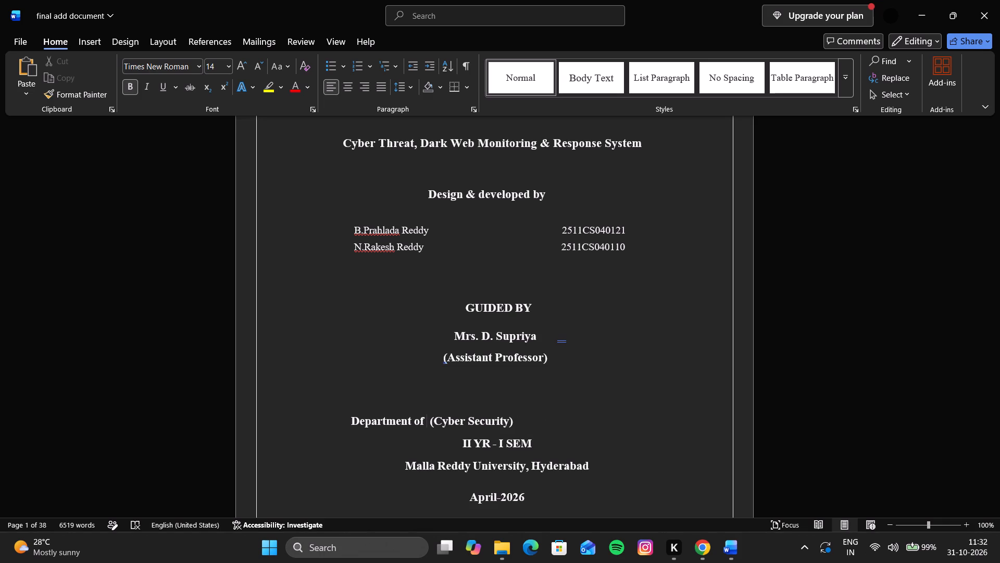
Remove the parentheses around "Cyber Security" and the extra space before it, so the cover line reads "Department of Cyber Security".
{"action": "key", "text": "Right"}
{"action": "key", "text": "Right"}
{"action": "key", "text": "BackSpace"}
{"action": "key", "text": "Right"}
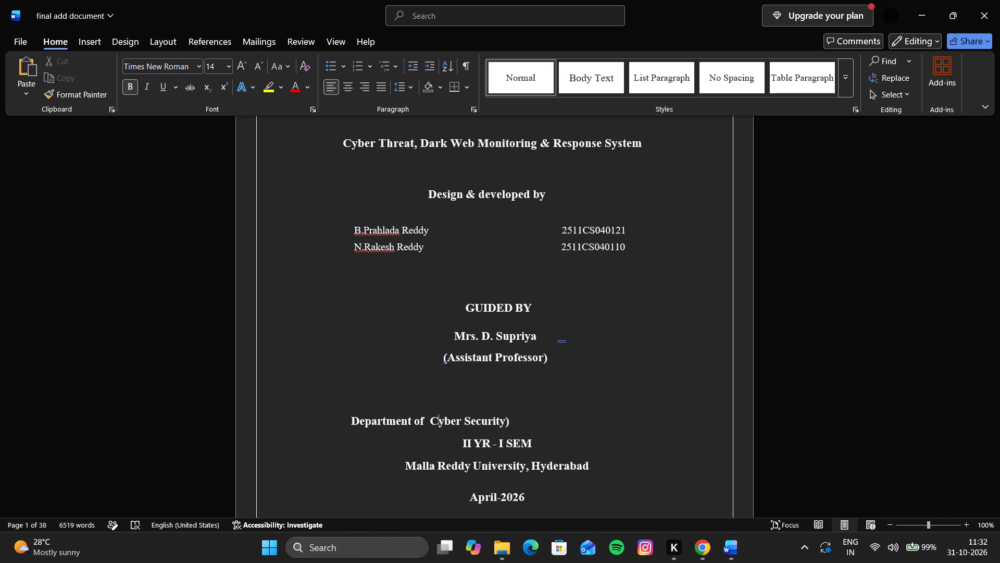
{"action": "key", "text": "Left"}
{"action": "key", "text": "BackSpace"}
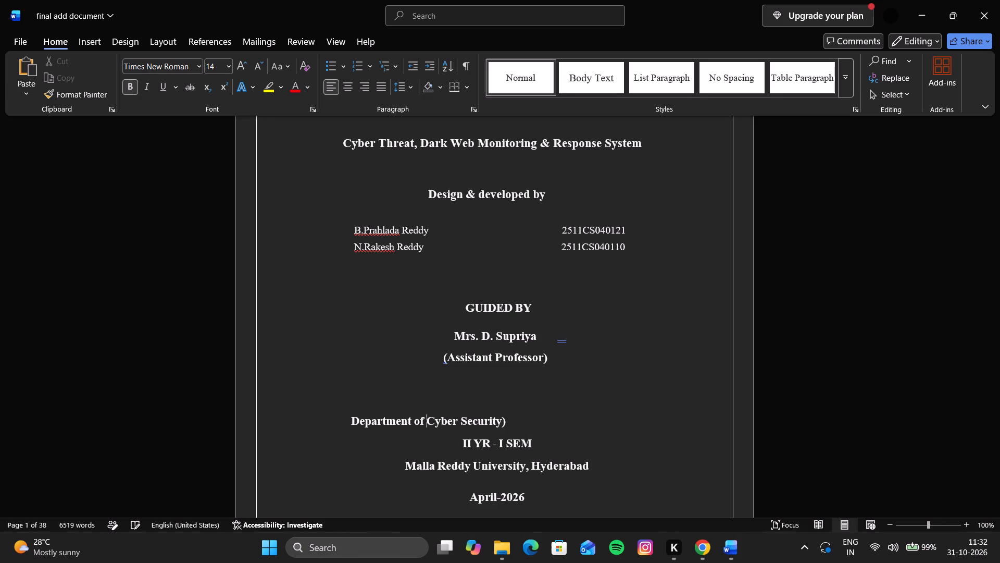
{"action": "left_click", "coordinate": [520, 425]}
{"action": "key", "text": "BackSpace"}
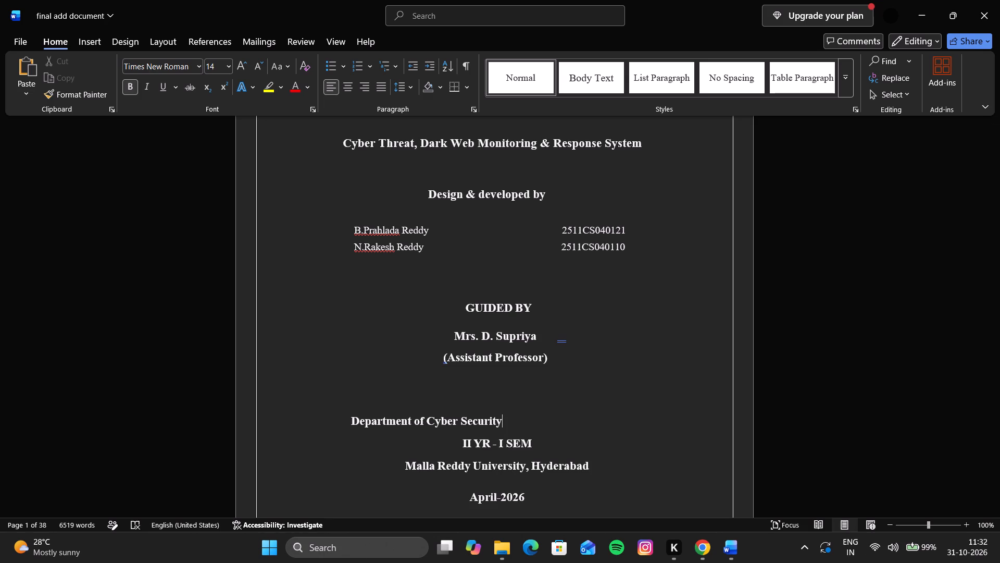
Insert an extra space before "Cyber" in the cover page's department line.
{"action": "key", "text": "Left"}
{"action": "key", "text": "Left"}
{"action": "key", "text": "Left"}
{"action": "key", "text": "Left"}
{"action": "key", "text": "Left"}
{"action": "key", "text": "Left"}
{"action": "key", "text": "Left"}
{"action": "key", "text": "Left"}
{"action": "key", "text": "Left"}
{"action": "key", "text": "Left"}
{"action": "key", "text": "Left"}
{"action": "key", "text": "Left"}
{"action": "key", "text": "Left"}
{"action": "key", "text": "Left"}
{"action": "key", "text": "space"}
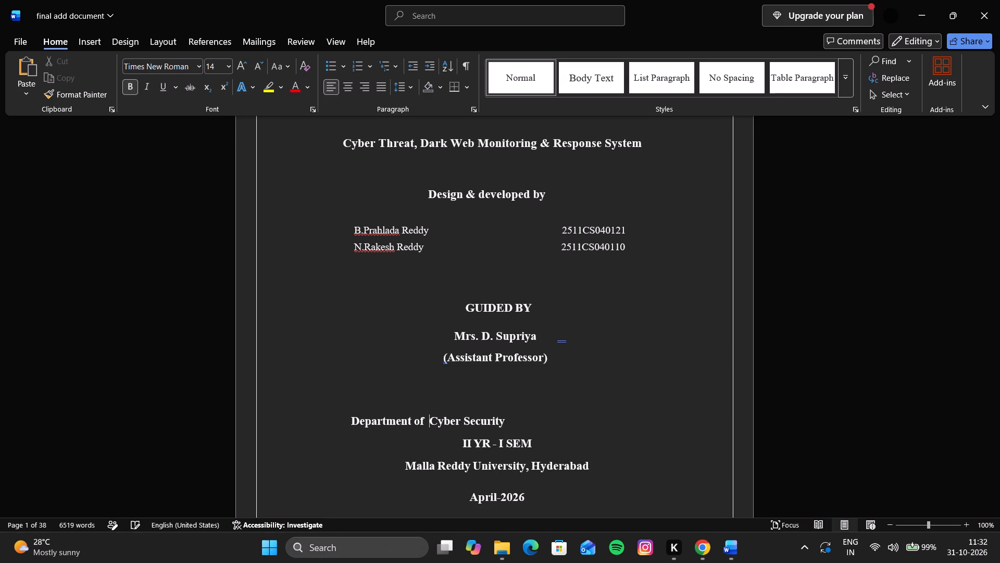
Indent the cover page's department line with 16 leading spaces to roughly centre it above "II YR - I SEM".
{"action": "key", "text": "Left"}
{"action": "key", "text": "Left"}
{"action": "key", "text": "Left"}
{"action": "key", "text": "Left"}
{"action": "key", "text": "Left"}
{"action": "key", "text": "Left"}
{"action": "key", "text": "Left"}
{"action": "key", "text": "Left"}
{"action": "key", "text": "Left"}
{"action": "key", "text": "Left"}
{"action": "key", "text": "Left"}
{"action": "key", "text": "Left"}
{"action": "key", "text": "Left"}
{"action": "key", "text": "Left"}
{"action": "key", "text": "Left"}
{"action": "key", "text": "Left"}
{"action": "key", "text": "Right"}
{"action": "key", "text": "space"}
{"action": "key", "text": "space"}
{"action": "key", "text": "space"}
{"action": "key", "text": "space"}
{"action": "key", "text": "space"}
{"action": "key", "text": "space"}
{"action": "key", "text": "space"}
{"action": "key", "text": "space"}
{"action": "key", "text": "space"}
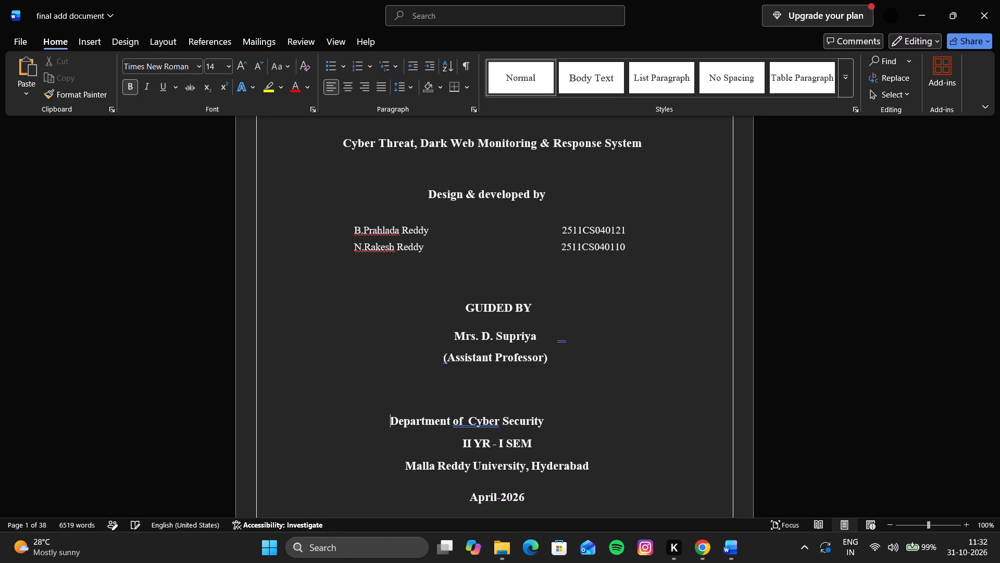
{"action": "key", "text": "space"}
{"action": "key", "text": "space"}
{"action": "key", "text": "space"}
{"action": "key", "text": "space"}
{"action": "key", "text": "space"}
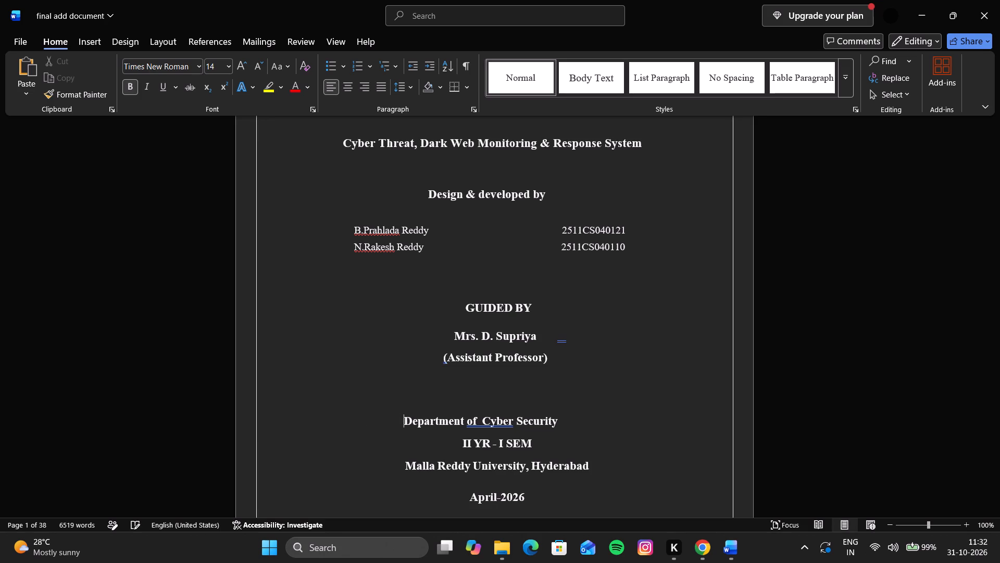
{"action": "key", "text": "space"}
{"action": "key", "text": "space"}
{"action": "left_click", "coordinate": [383, 409]}
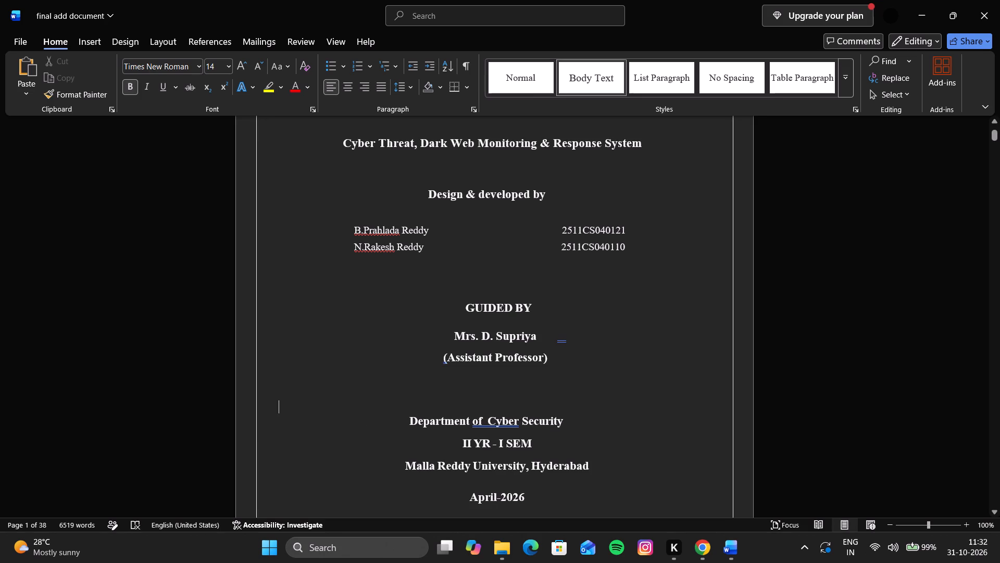
Change the month in the date at the bottom of the cover page to October.
{"action": "scroll", "coordinate": [550, 457], "scroll_direction": "down", "scroll_amount": 1}
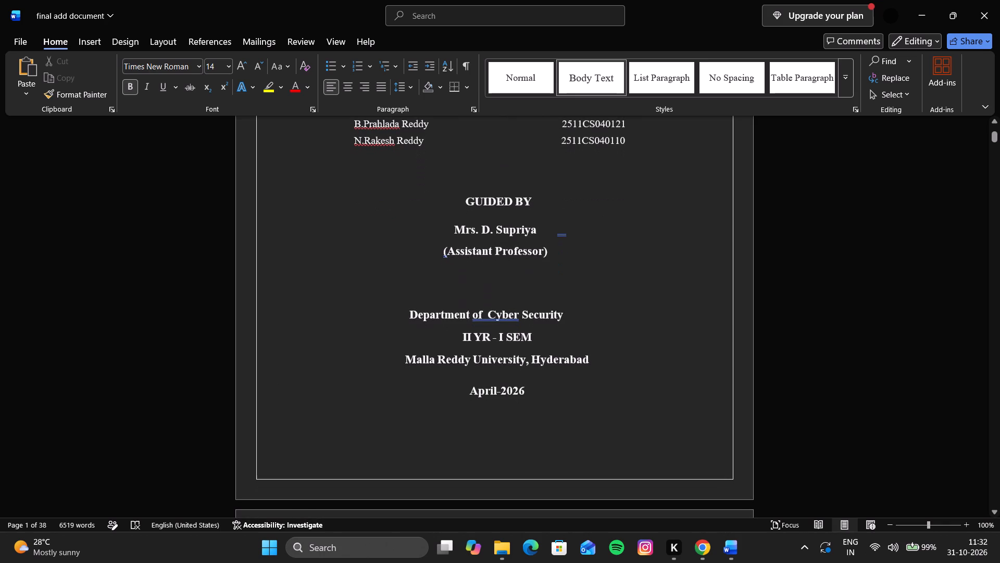
{"action": "left_click", "coordinate": [496, 392]}
{"action": "key", "text": "BackSpace"}
{"action": "key", "text": "BackSpace"}
{"action": "key", "text": "BackSpace"}
{"action": "key", "text": "BackSpace"}
{"action": "key", "text": "BackSpace"}
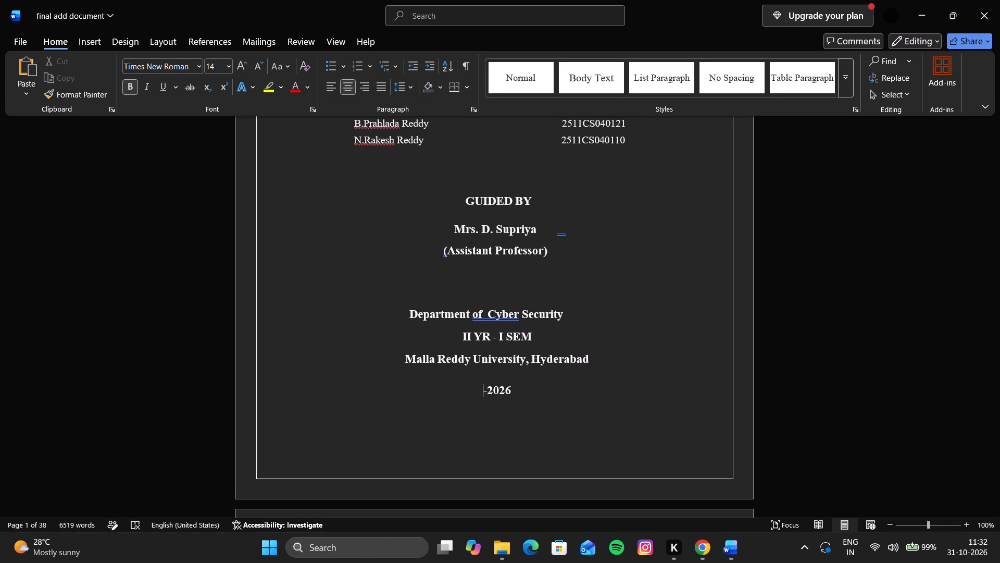
{"action": "key", "text": "shift+o"}
{"action": "type", "text": "cto"}
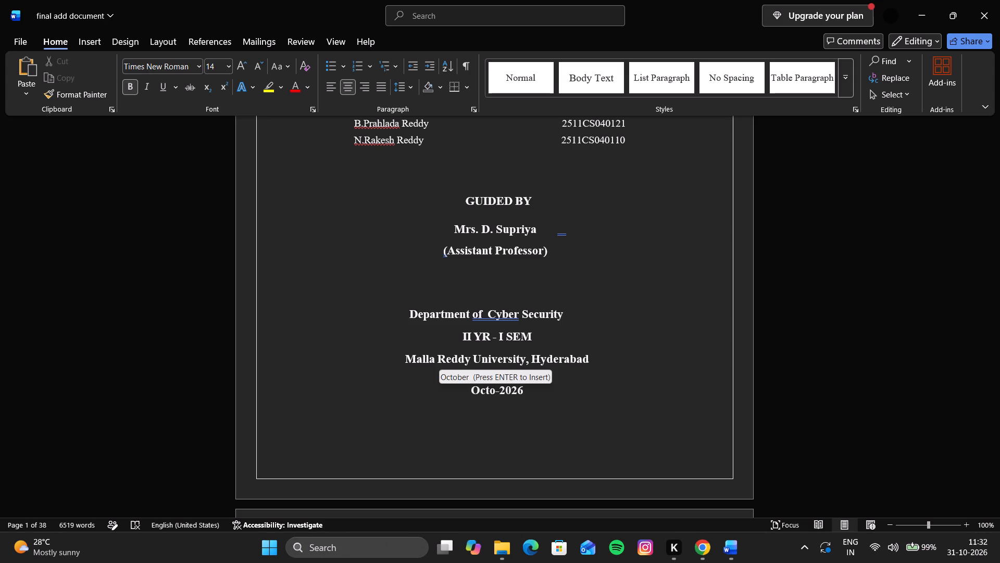
{"action": "key", "text": "Return"}
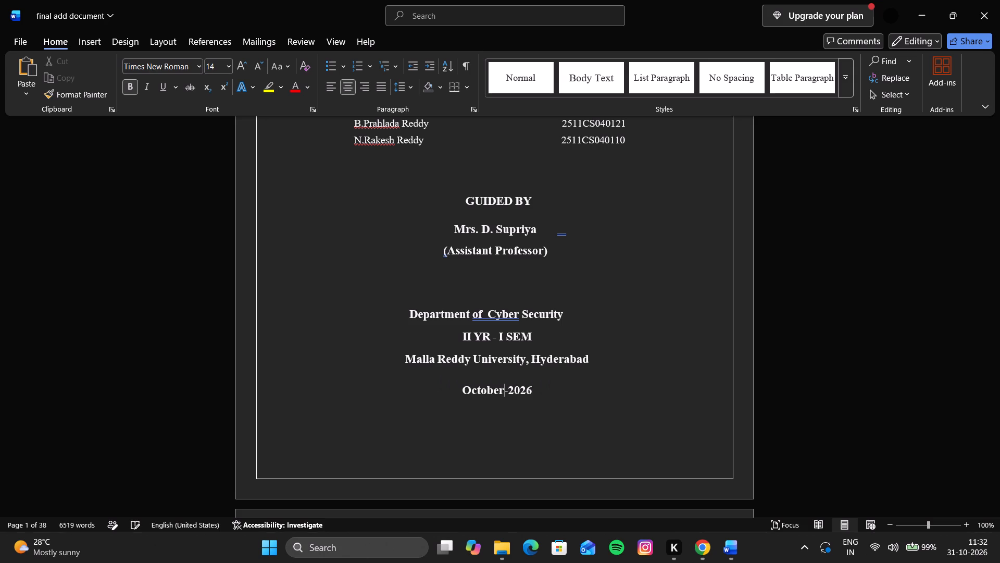
Examine the certificate page's department heading, certification paragraph and signatory details.
{"action": "scroll", "coordinate": [514, 493], "scroll_direction": "down", "scroll_amount": 4}
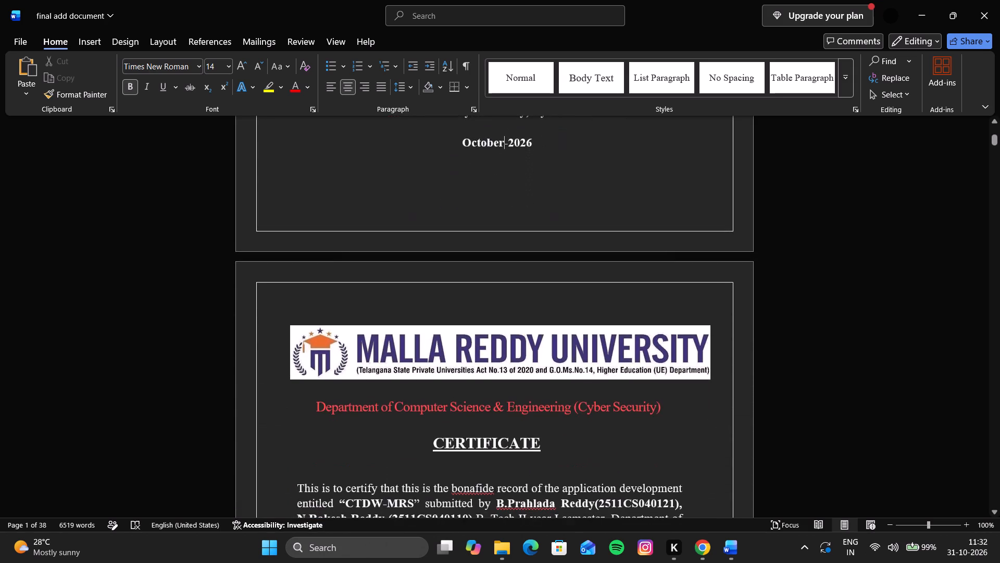
{"action": "scroll", "coordinate": [514, 493], "scroll_direction": "down", "scroll_amount": 1}
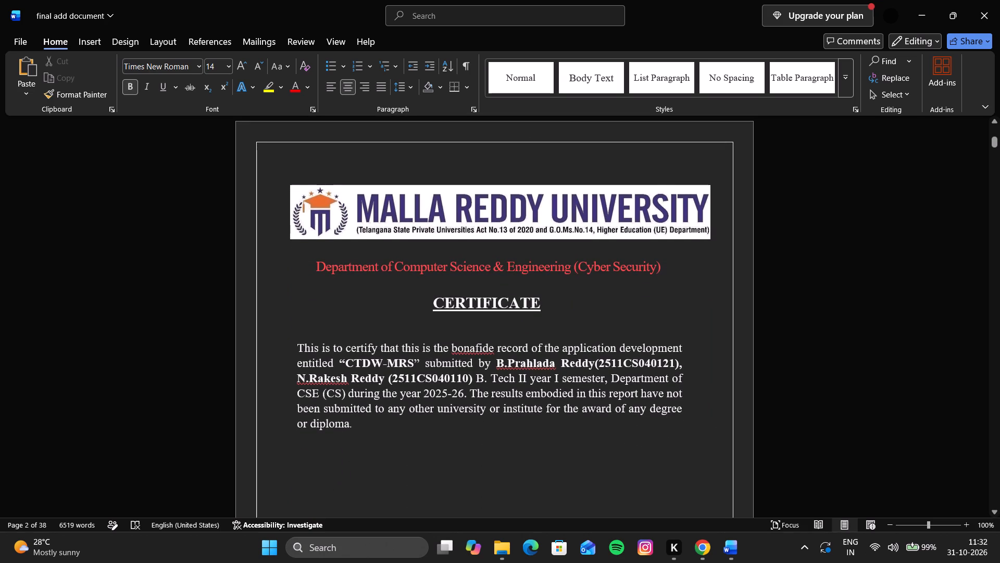
{"action": "scroll", "coordinate": [514, 493], "scroll_direction": "down", "scroll_amount": 2}
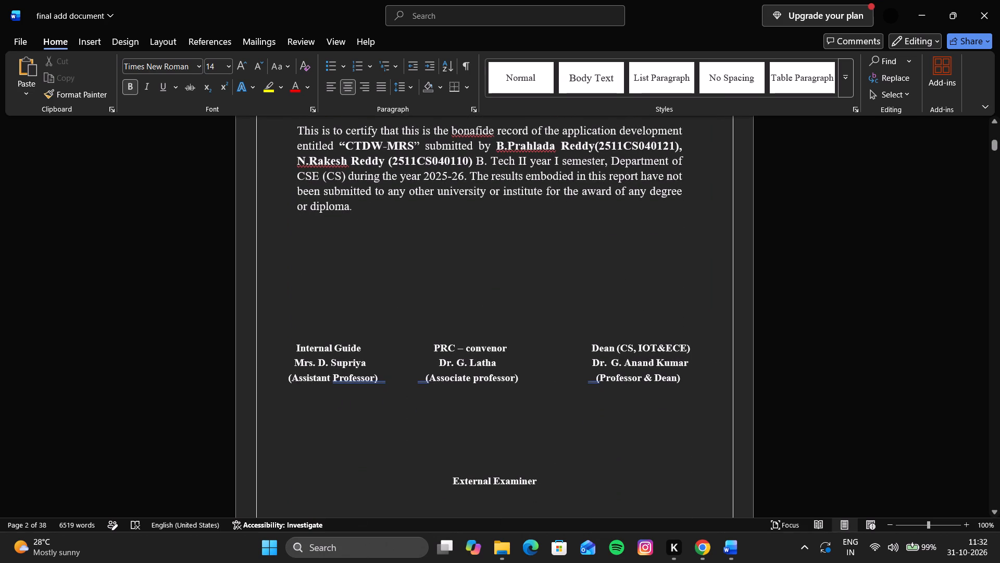
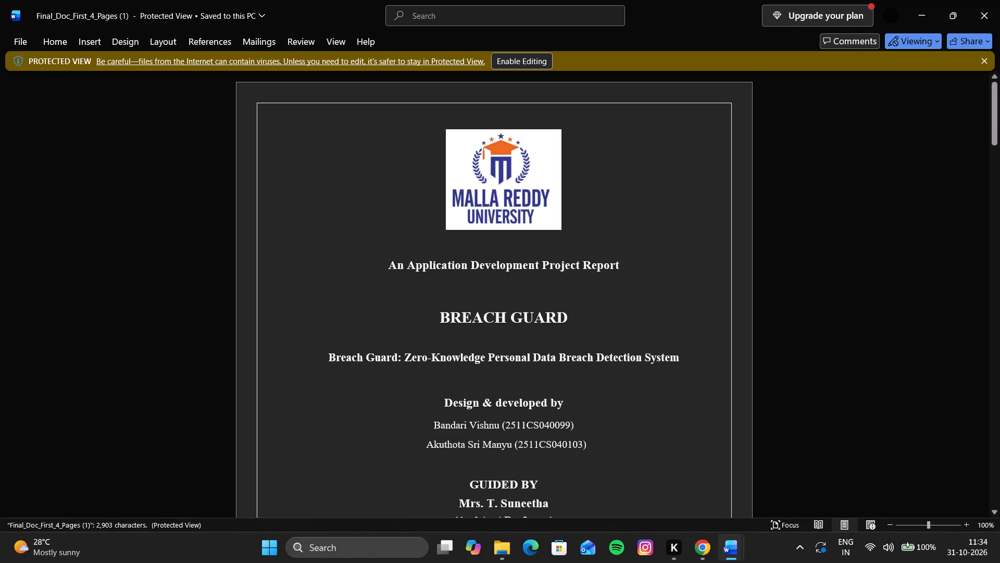
Examine the Breach Guard report's cover, certificate, declaration and acknowledgements pages, including their page numbers.
{"action": "scroll", "coordinate": [452, 335], "scroll_direction": "down", "scroll_amount": 1}
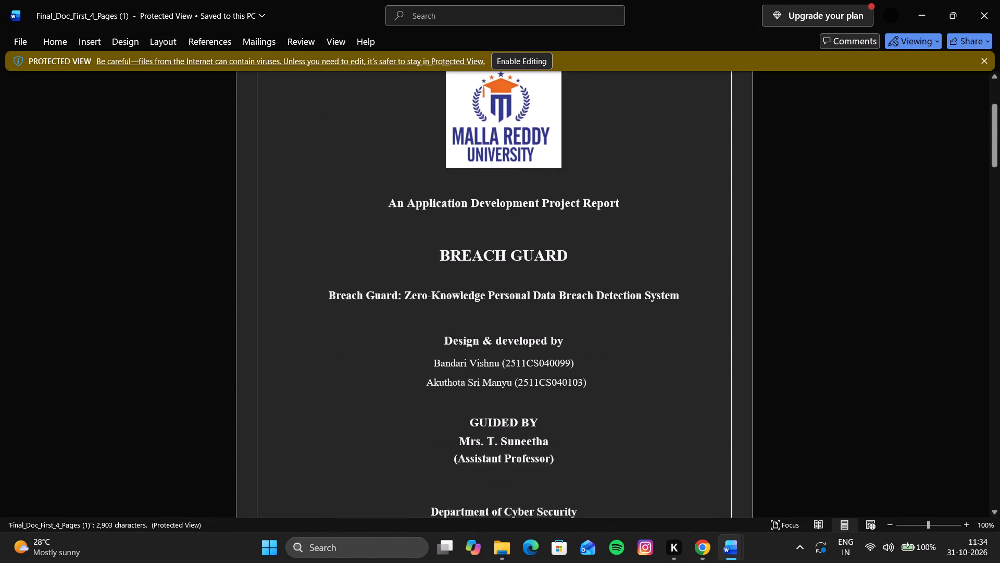
{"action": "scroll", "coordinate": [452, 335], "scroll_direction": "down", "scroll_amount": 5}
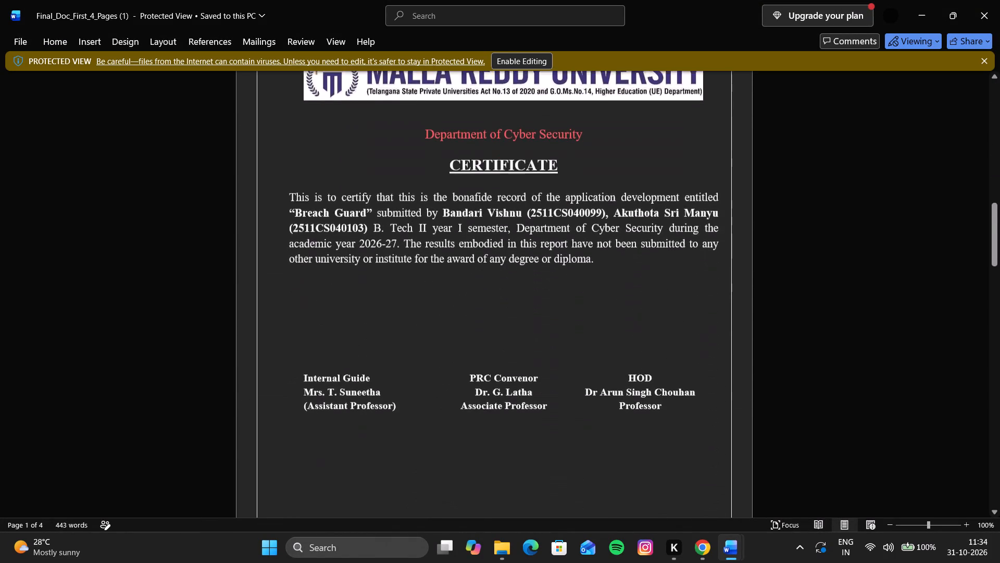
{"action": "scroll", "coordinate": [452, 335], "scroll_direction": "down", "scroll_amount": 1}
{"action": "scroll", "coordinate": [452, 335], "scroll_direction": "up", "scroll_amount": 1}
{"action": "scroll", "coordinate": [452, 335], "scroll_direction": "down", "scroll_amount": 3}
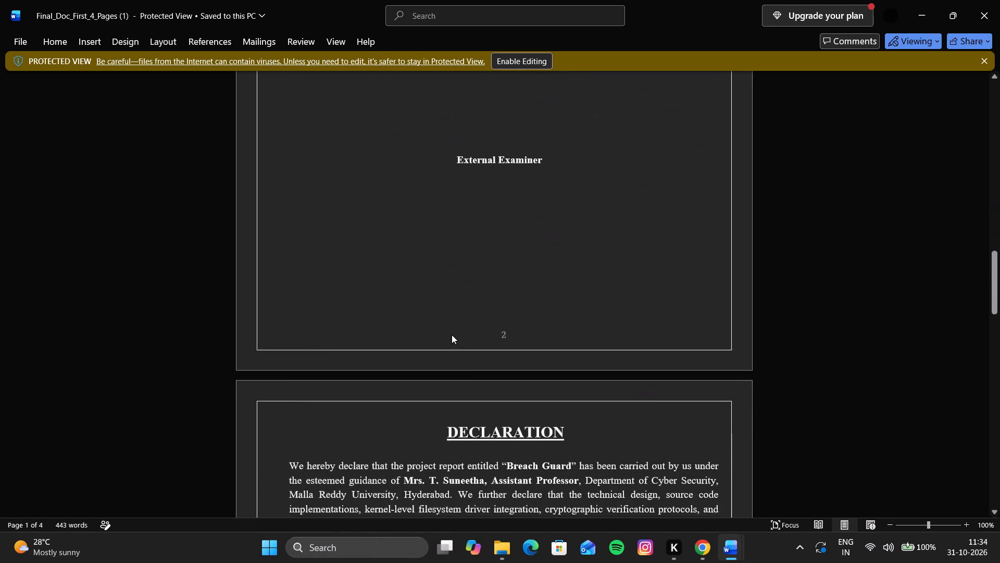
{"action": "scroll", "coordinate": [452, 335], "scroll_direction": "down", "scroll_amount": 2}
{"action": "scroll", "coordinate": [452, 335], "scroll_direction": "up", "scroll_amount": 3}
{"action": "scroll", "coordinate": [452, 335], "scroll_direction": "down", "scroll_amount": 1}
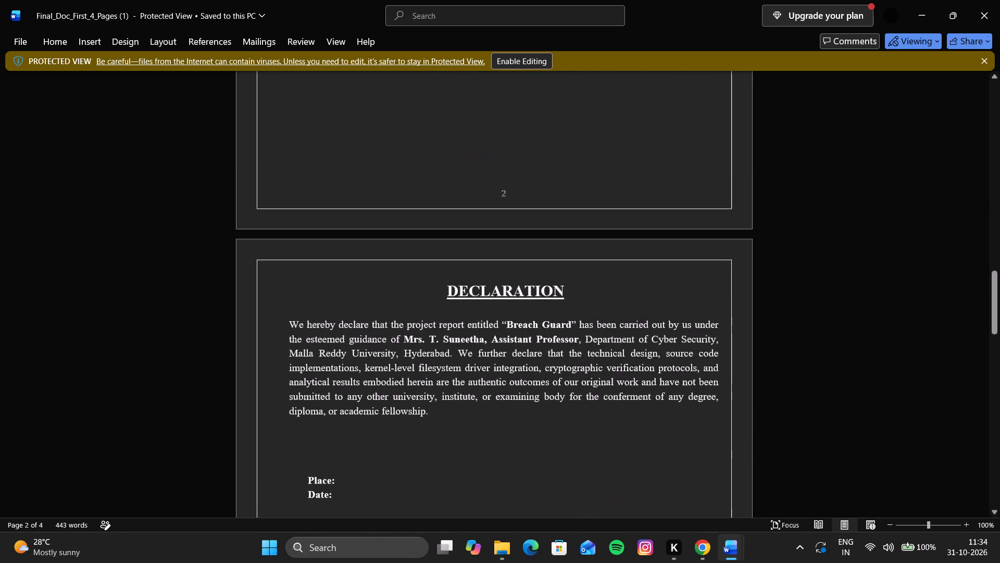
{"action": "scroll", "coordinate": [452, 335], "scroll_direction": "down", "scroll_amount": 5}
{"action": "scroll", "coordinate": [452, 335], "scroll_direction": "up", "scroll_amount": 3}
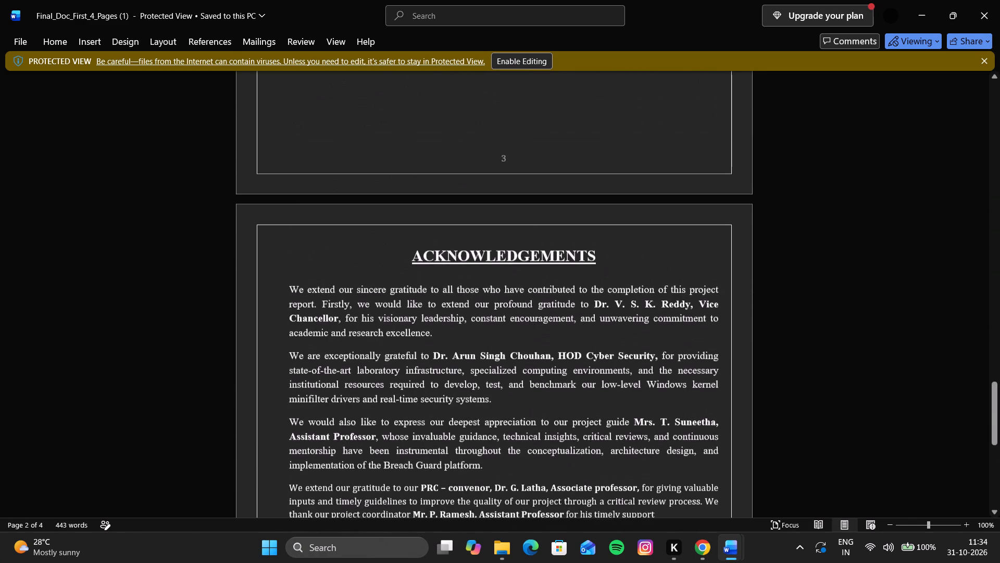
{"action": "scroll", "coordinate": [452, 335], "scroll_direction": "up", "scroll_amount": 5}
{"action": "scroll", "coordinate": [452, 335], "scroll_direction": "down", "scroll_amount": 3}
{"action": "scroll", "coordinate": [452, 335], "scroll_direction": "up", "scroll_amount": 9}
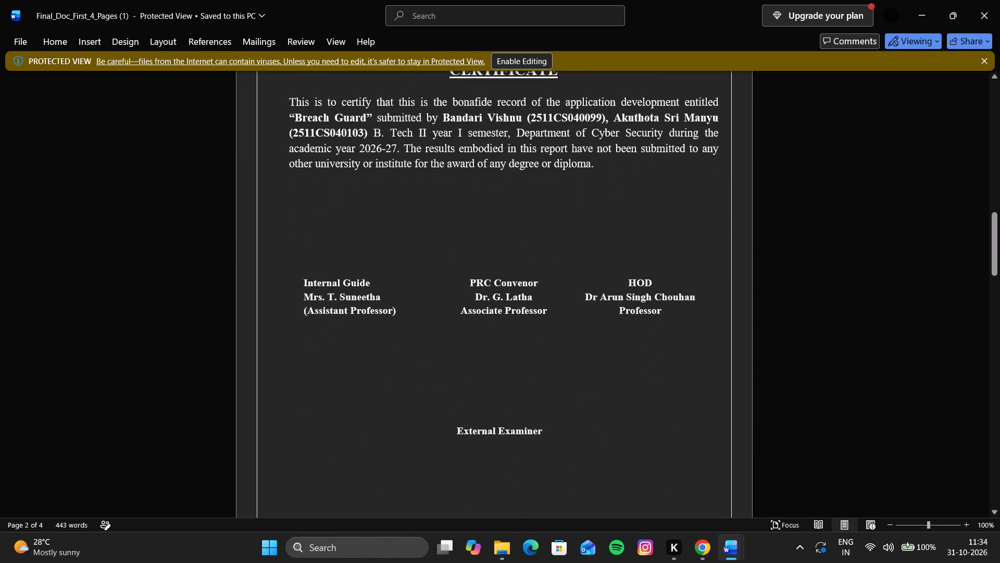
{"action": "scroll", "coordinate": [452, 335], "scroll_direction": "down", "scroll_amount": 4}
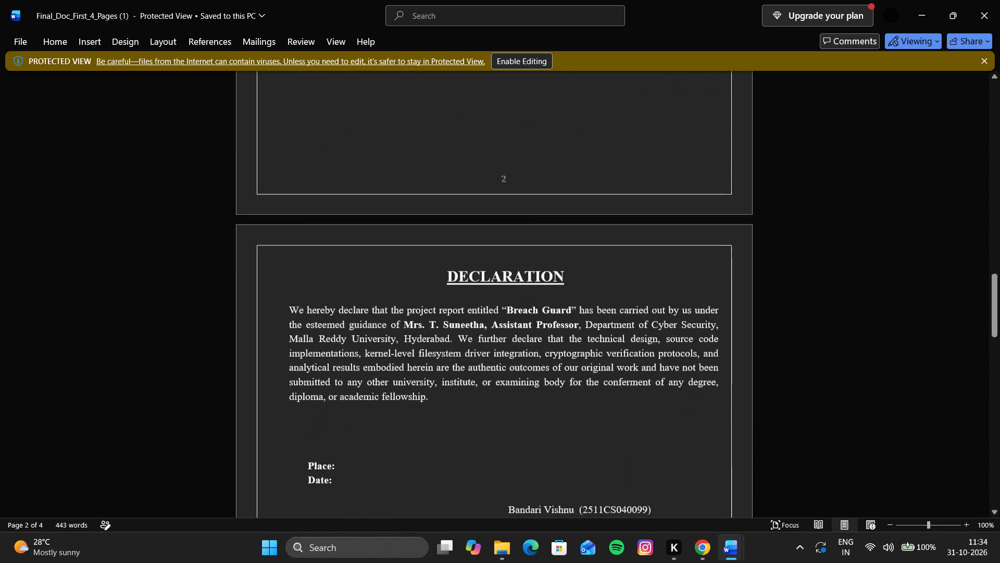
{"action": "scroll", "coordinate": [452, 335], "scroll_direction": "down", "scroll_amount": 6}
{"action": "scroll", "coordinate": [452, 335], "scroll_direction": "up", "scroll_amount": 2}
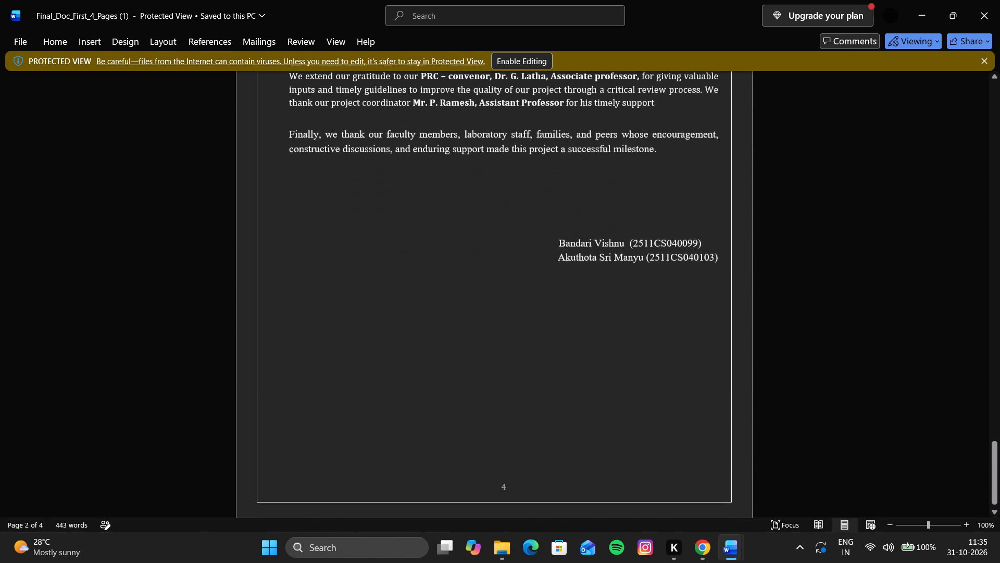
Recheck the certificate page's heading, paragraph and signatories, and the declaration page's text and Place and Date lines.
{"action": "scroll", "coordinate": [452, 335], "scroll_direction": "up", "scroll_amount": 9}
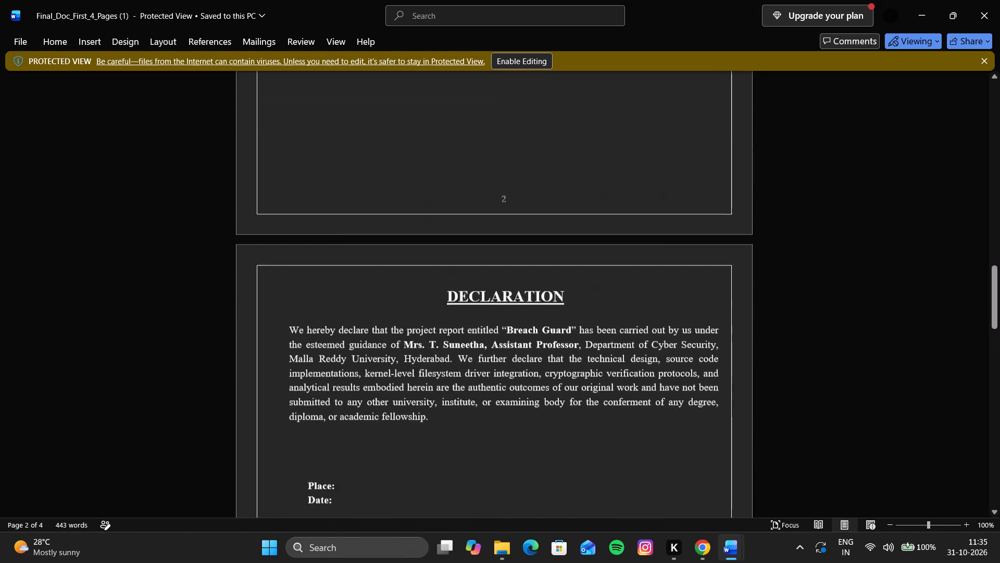
{"action": "scroll", "coordinate": [452, 335], "scroll_direction": "up", "scroll_amount": 8}
{"action": "scroll", "coordinate": [452, 335], "scroll_direction": "down", "scroll_amount": 1}
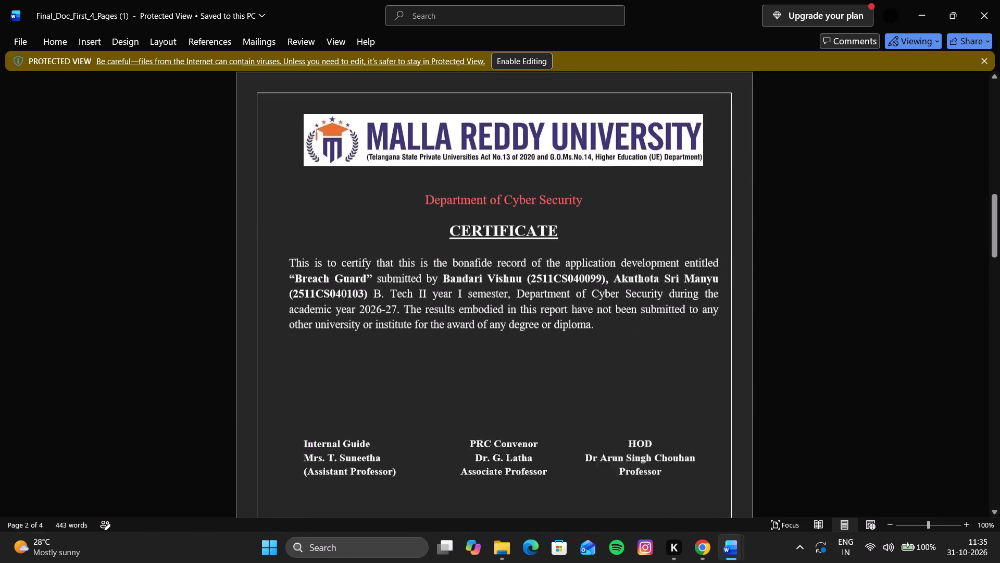
{"action": "scroll", "coordinate": [452, 335], "scroll_direction": "down", "scroll_amount": 8}
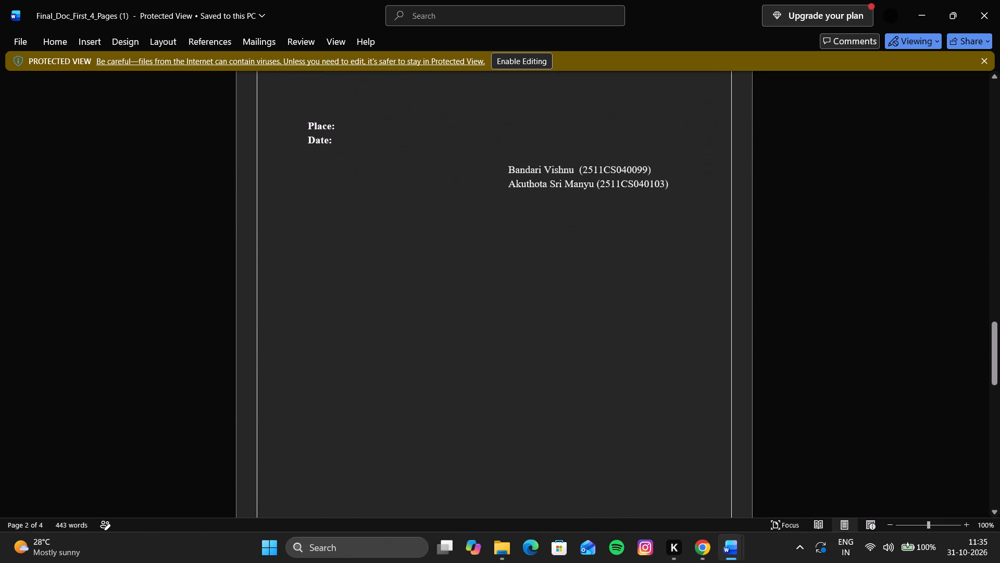
Examine the acknowledgements page's paragraphs and student signature lines, and compare them with the certificate page.
{"action": "scroll", "coordinate": [452, 335], "scroll_direction": "down", "scroll_amount": 4}
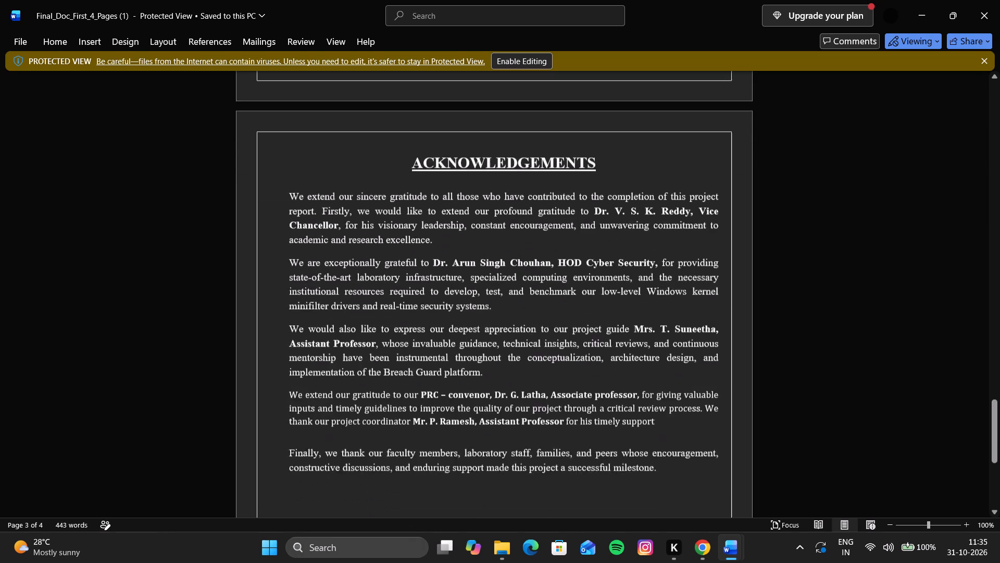
{"action": "scroll", "coordinate": [452, 335], "scroll_direction": "down", "scroll_amount": 2}
{"action": "scroll", "coordinate": [452, 335], "scroll_direction": "up", "scroll_amount": 1}
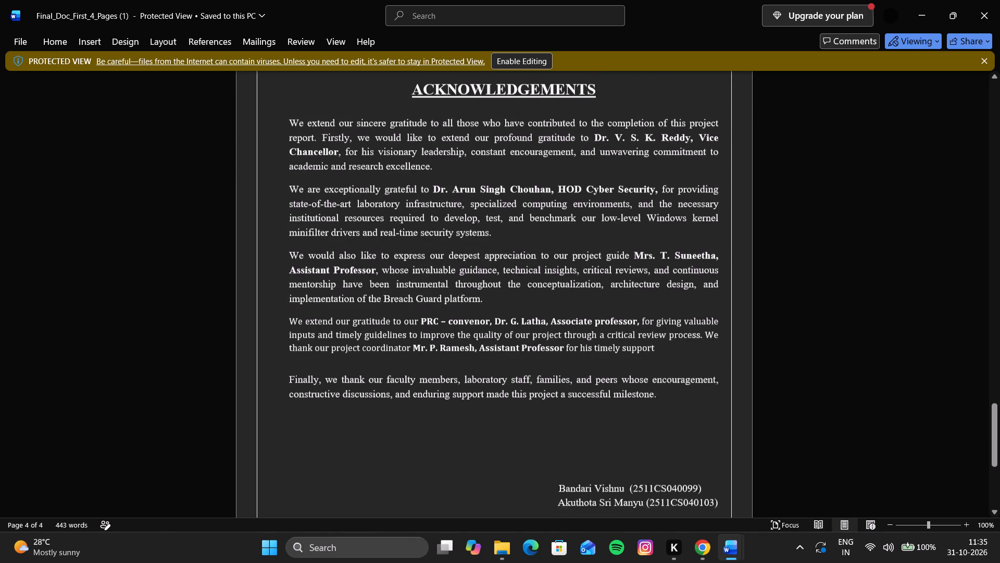
{"action": "scroll", "coordinate": [452, 335], "scroll_direction": "up", "scroll_amount": 1}
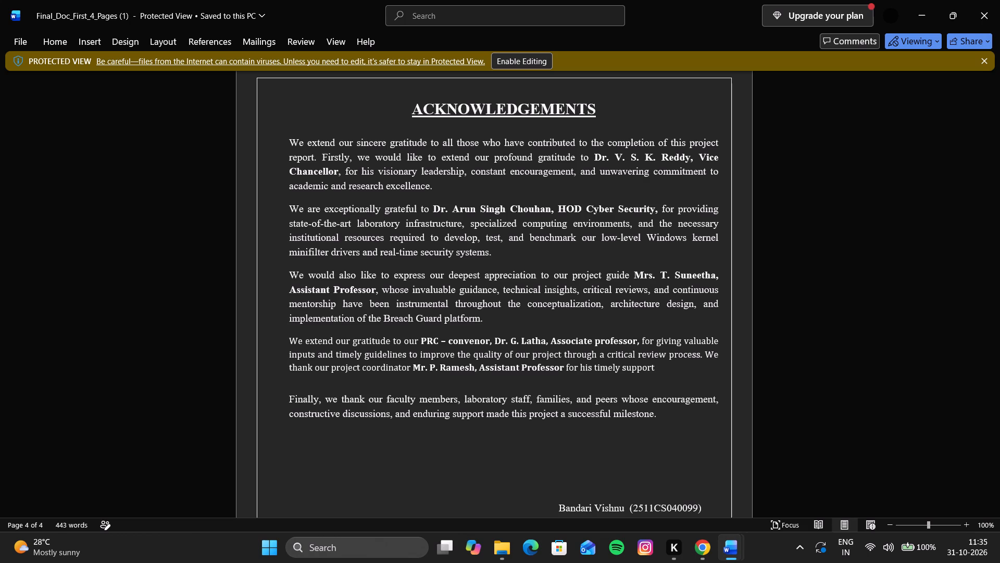
{"action": "scroll", "coordinate": [452, 335], "scroll_direction": "down", "scroll_amount": 5}
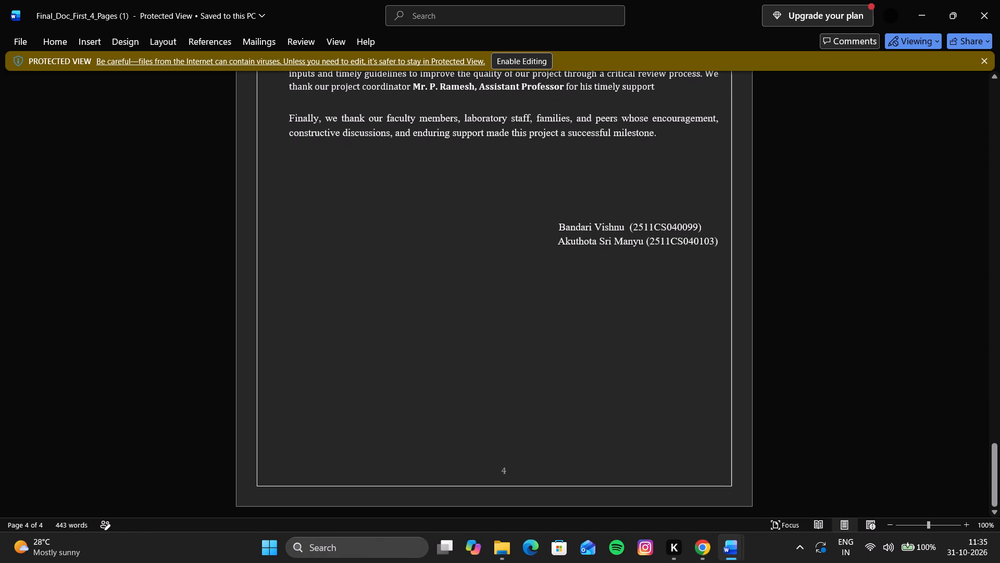
{"action": "scroll", "coordinate": [452, 335], "scroll_direction": "up", "scroll_amount": 9}
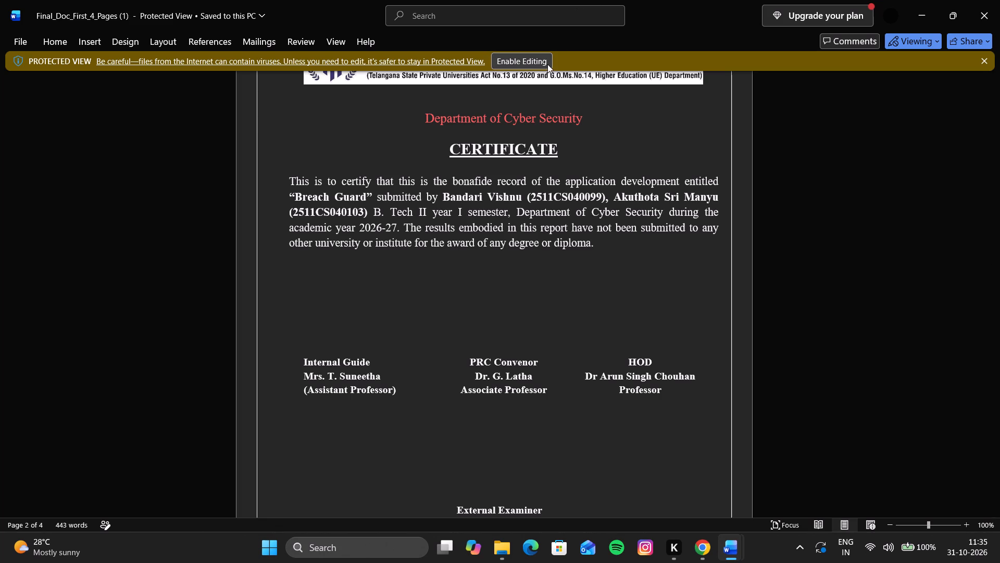
Enable editing for the protected Final_Doc_First_4_Pages (1) document.
{"action": "left_click", "coordinate": [521, 63]}
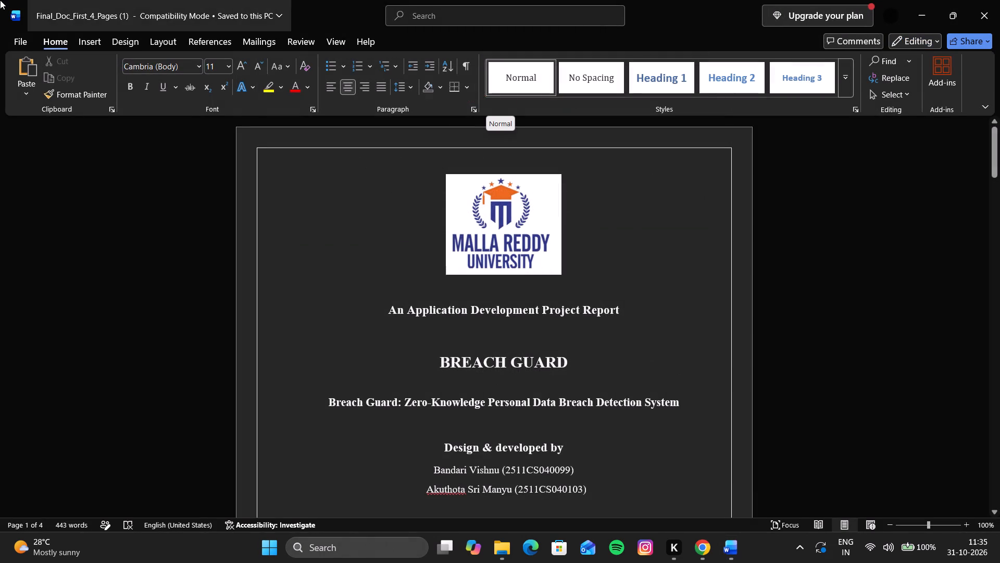
Set the font at the start of the cover page to Times New Roman.
{"action": "left_click", "coordinate": [168, 68]}
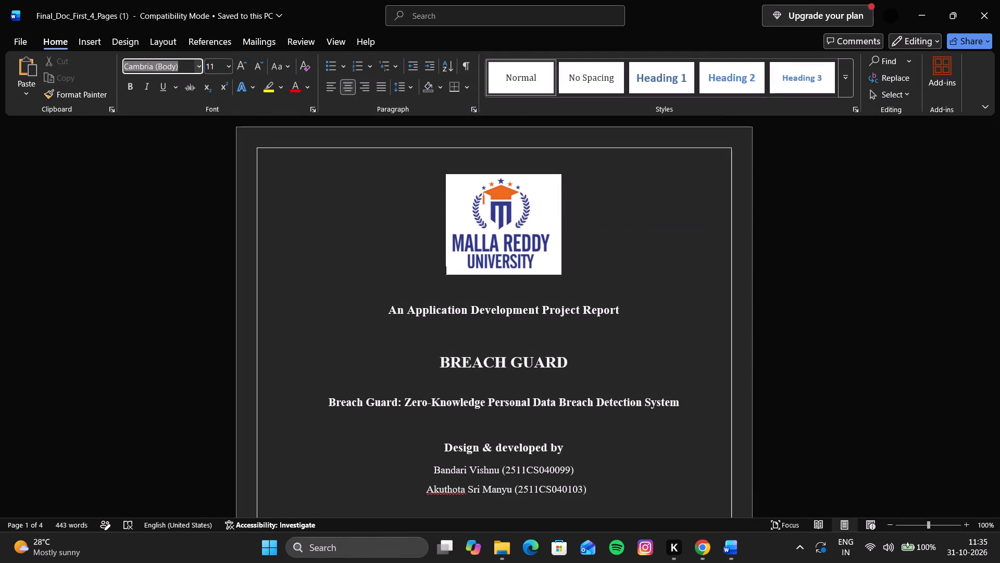
{"action": "type", "text": "tim"}
{"action": "key", "text": "Return"}
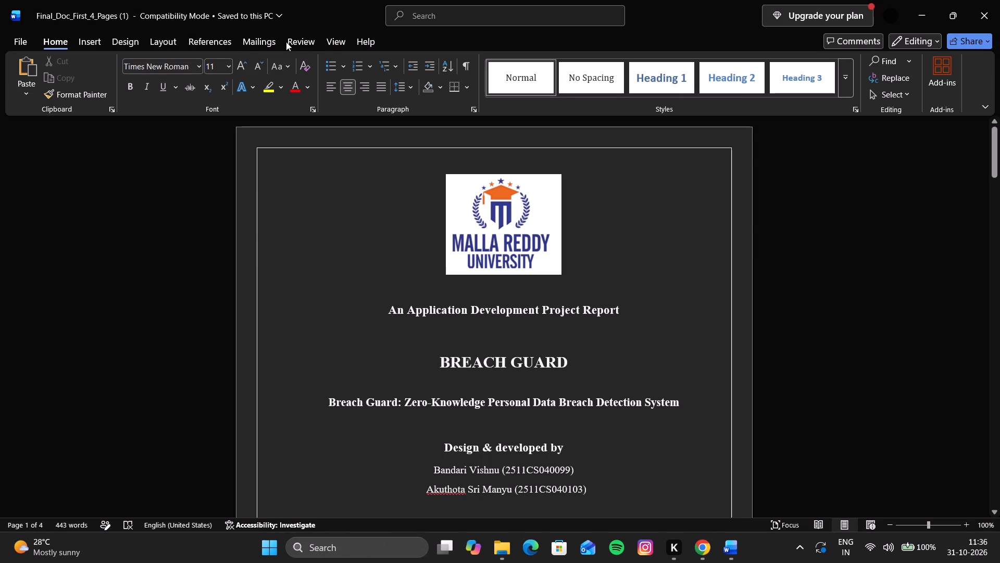
Open the cover page's footer for editing and look through the bottom-of-page number styles.
{"action": "left_click", "coordinate": [90, 40]}
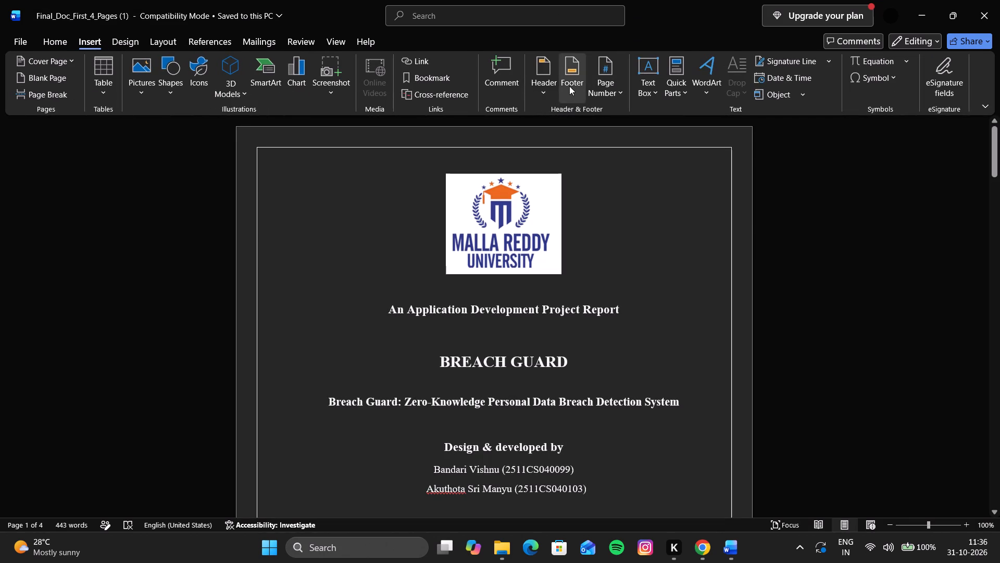
{"action": "left_click", "coordinate": [569, 86]}
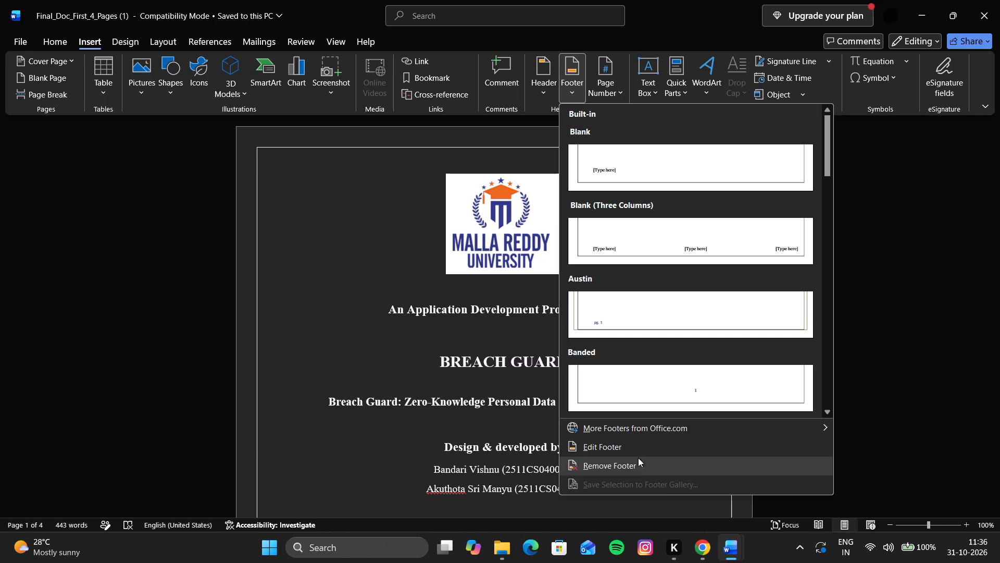
{"action": "left_click", "coordinate": [622, 449]}
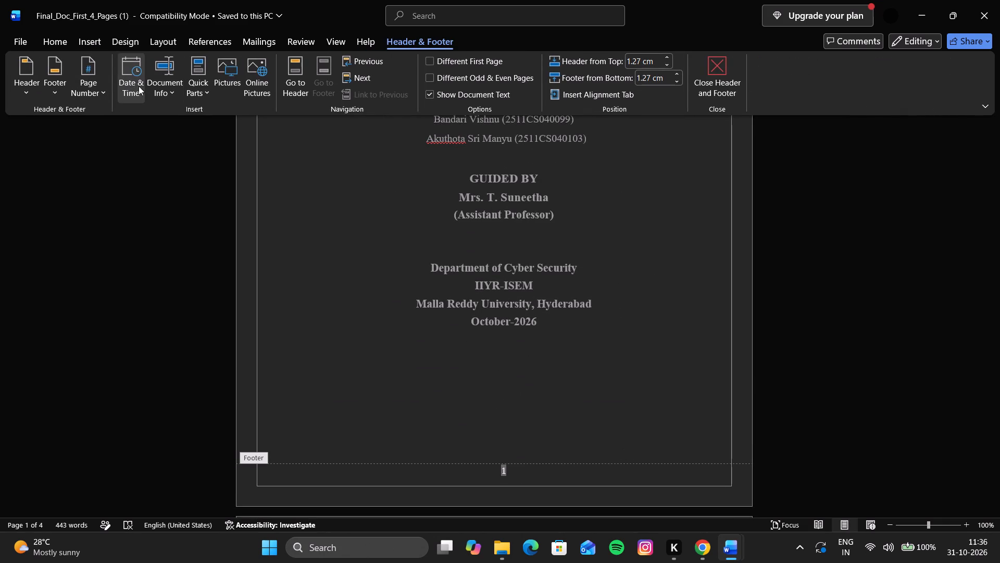
{"action": "left_click", "coordinate": [89, 90]}
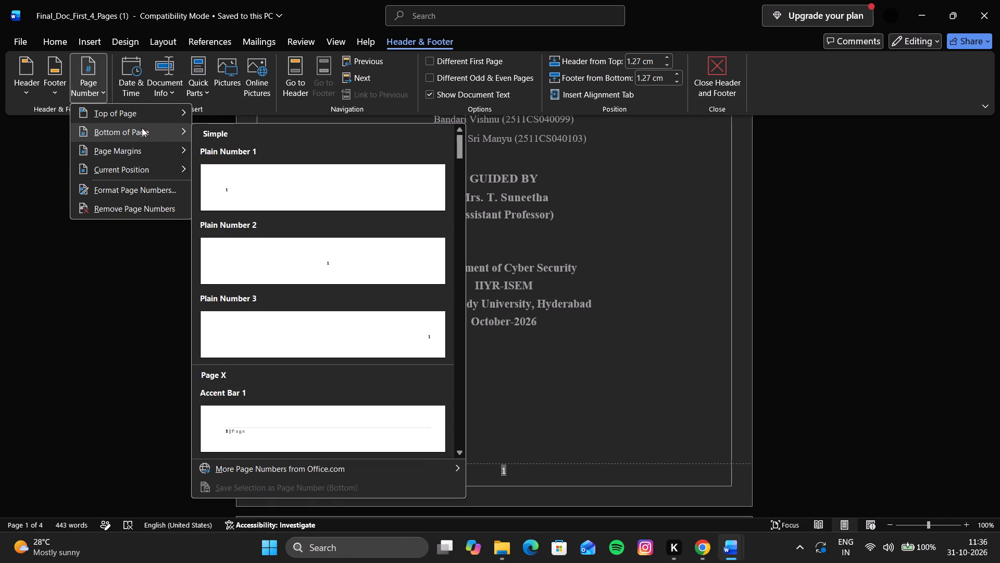
{"action": "left_click", "coordinate": [550, 451]}
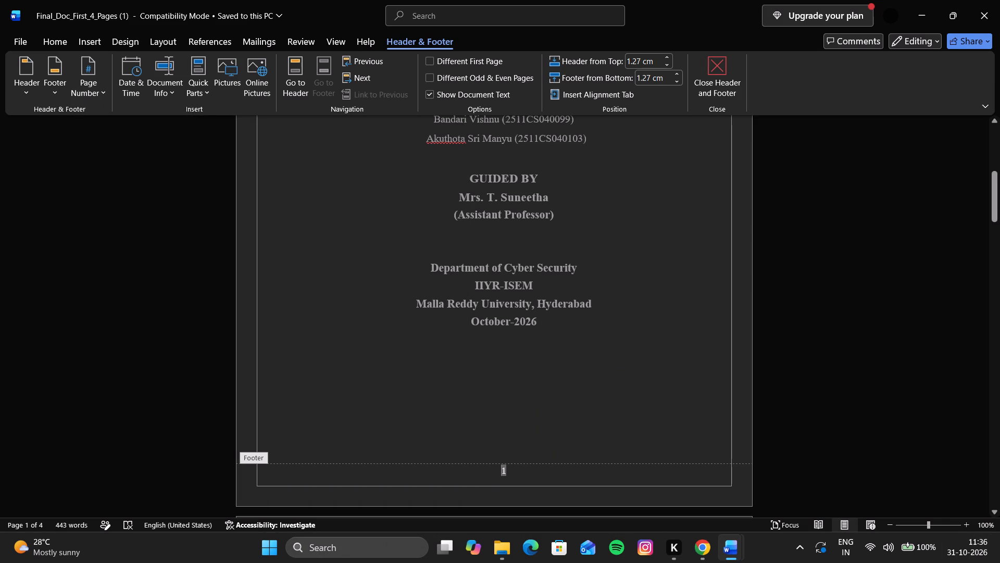
Replace the page number in the certificate page's footer with II.
{"action": "scroll", "coordinate": [529, 475], "scroll_direction": "down", "scroll_amount": 5}
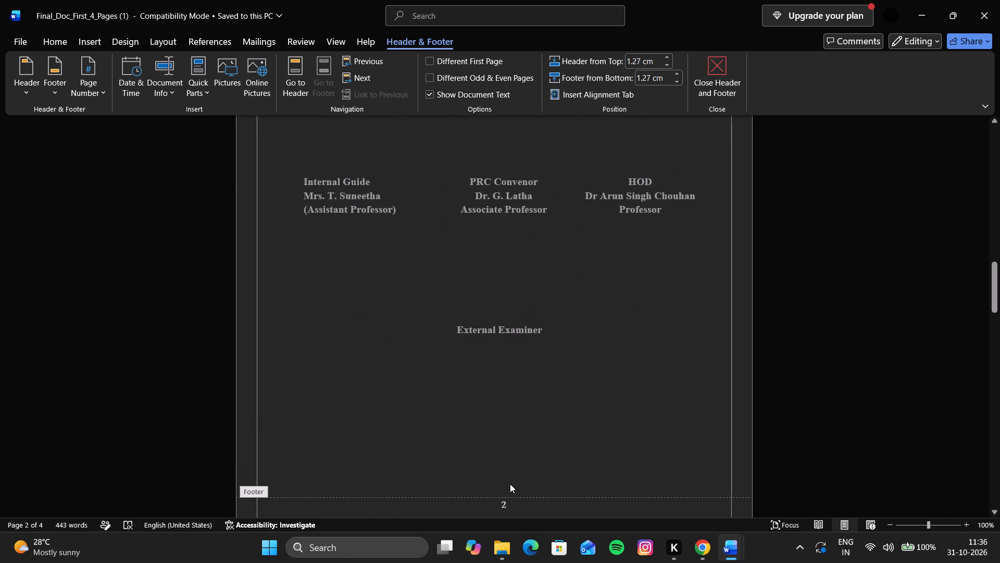
{"action": "scroll", "coordinate": [510, 484], "scroll_direction": "down", "scroll_amount": 1}
{"action": "left_click", "coordinate": [510, 413]}
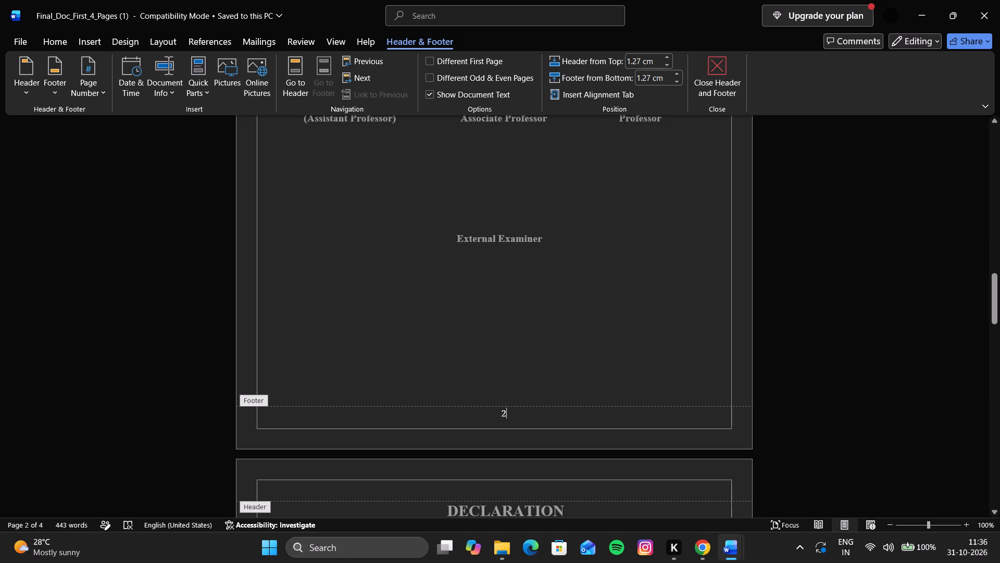
{"action": "key", "text": "BackSpace"}
{"action": "key", "text": "BackSpace"}
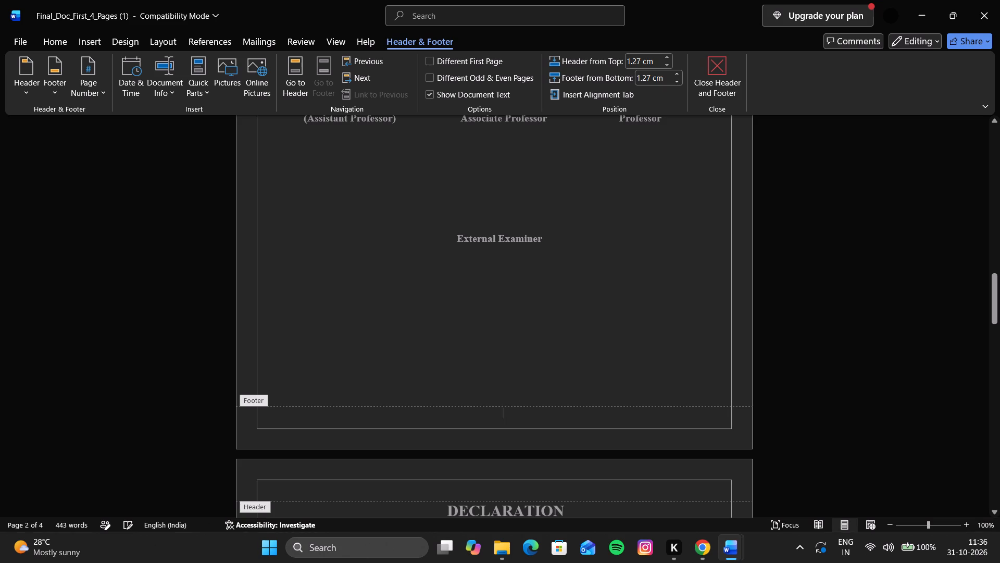
{"action": "type", "text": "II"}
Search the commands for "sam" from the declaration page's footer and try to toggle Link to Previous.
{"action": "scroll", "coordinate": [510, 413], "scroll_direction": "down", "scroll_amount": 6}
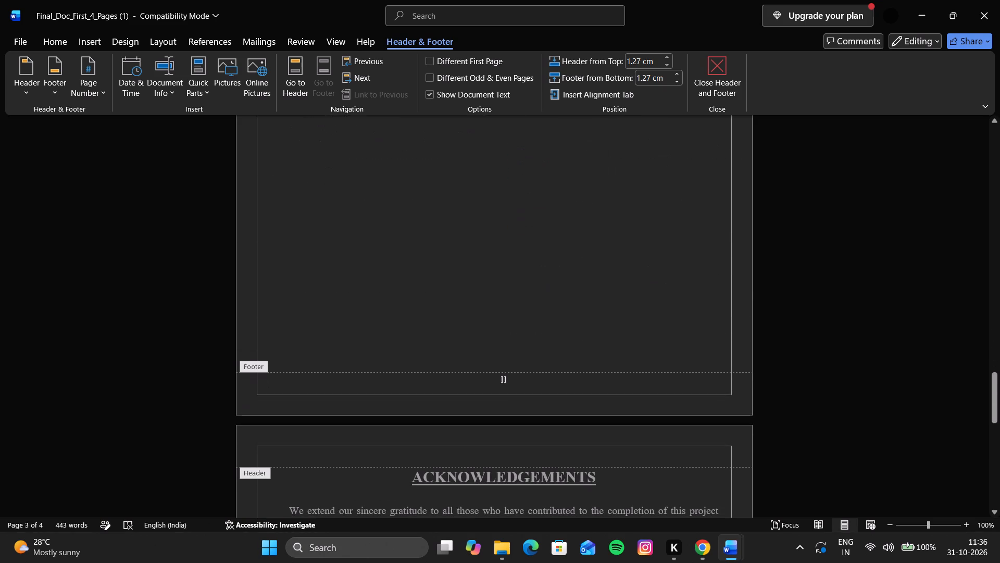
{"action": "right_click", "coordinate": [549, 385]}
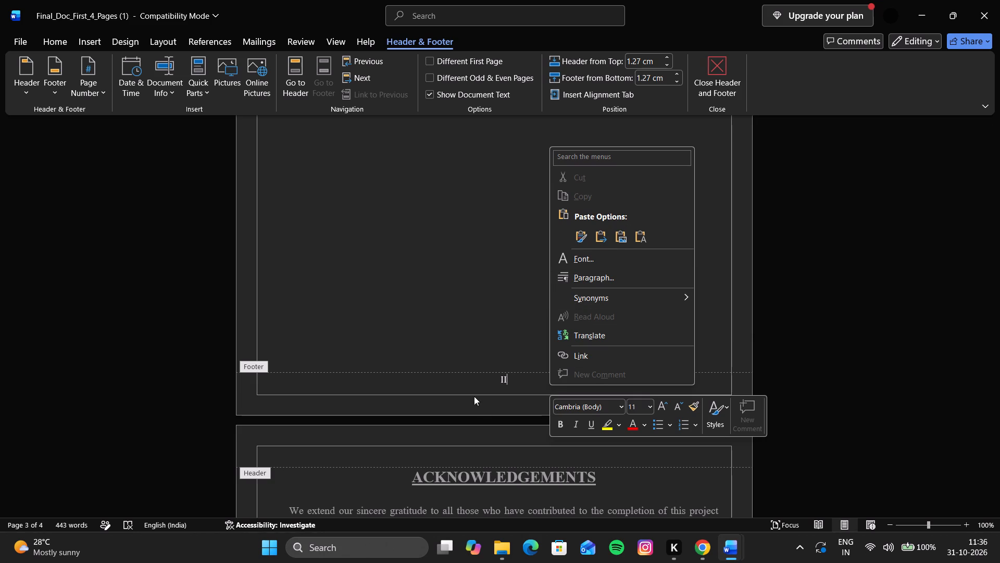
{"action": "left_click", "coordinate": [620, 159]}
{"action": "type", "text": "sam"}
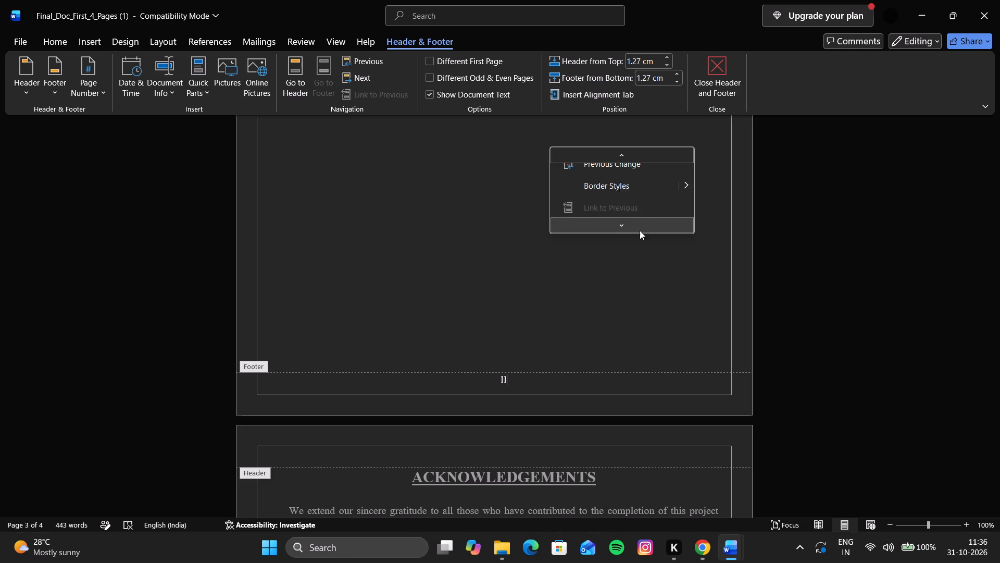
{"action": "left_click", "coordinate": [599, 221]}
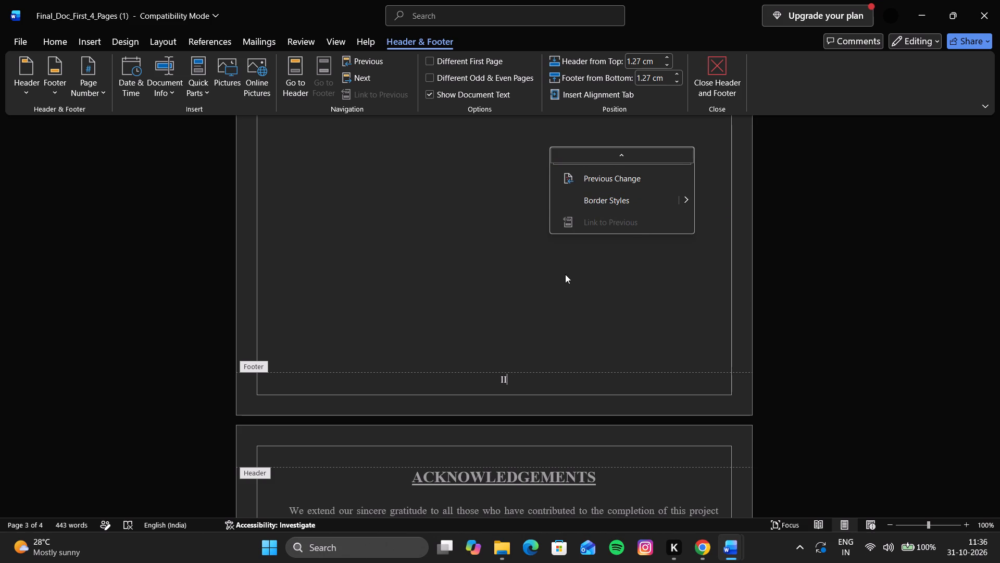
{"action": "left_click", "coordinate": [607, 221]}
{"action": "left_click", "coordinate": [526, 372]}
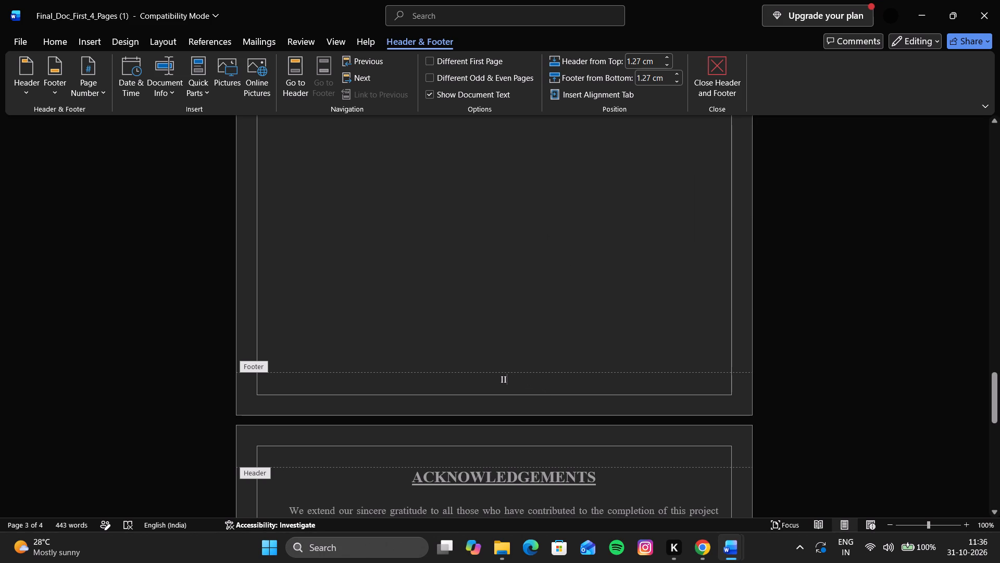
Delete the II from the declaration page's footer.
{"action": "left_click", "coordinate": [510, 381]}
{"action": "key", "text": "BackSpace"}
{"action": "key", "text": "BackSpace"}
{"action": "scroll", "coordinate": [616, 129], "scroll_direction": "up", "scroll_amount": 2}
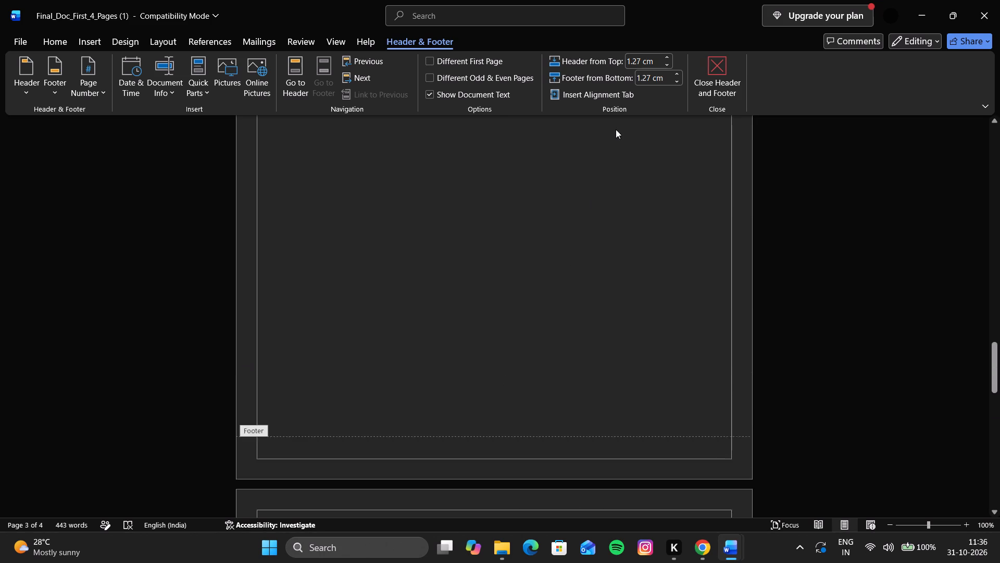
{"action": "scroll", "coordinate": [616, 129], "scroll_direction": "up", "scroll_amount": 3}
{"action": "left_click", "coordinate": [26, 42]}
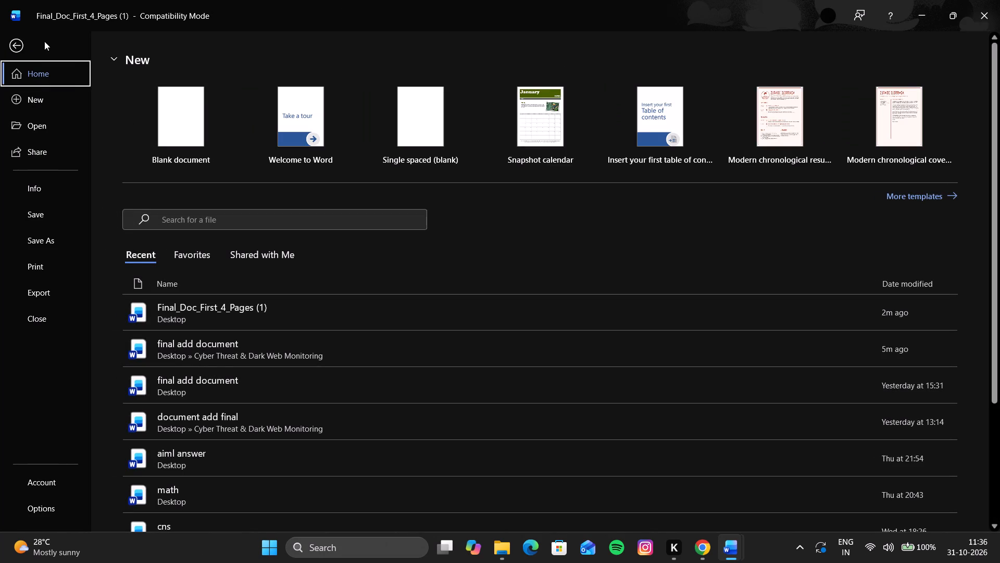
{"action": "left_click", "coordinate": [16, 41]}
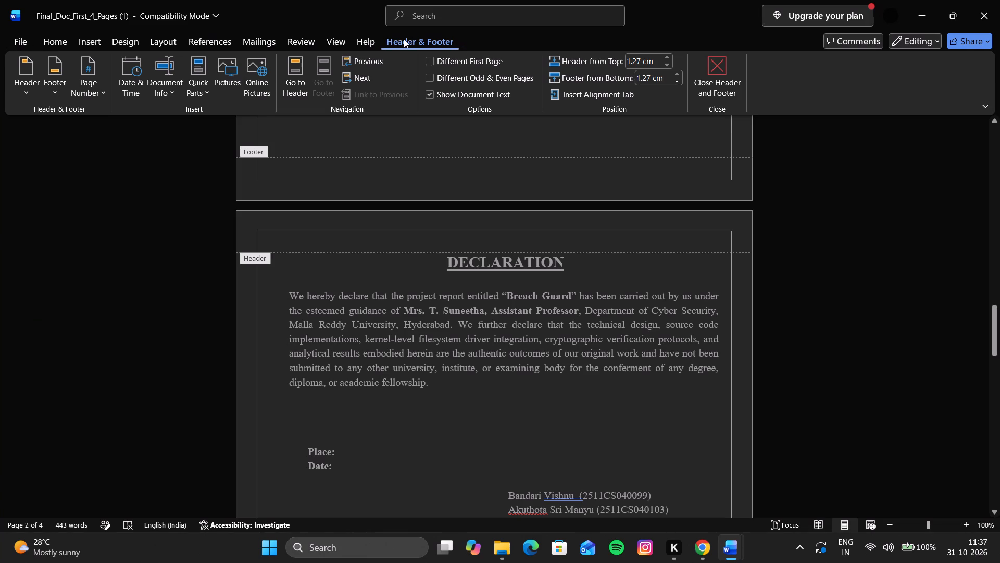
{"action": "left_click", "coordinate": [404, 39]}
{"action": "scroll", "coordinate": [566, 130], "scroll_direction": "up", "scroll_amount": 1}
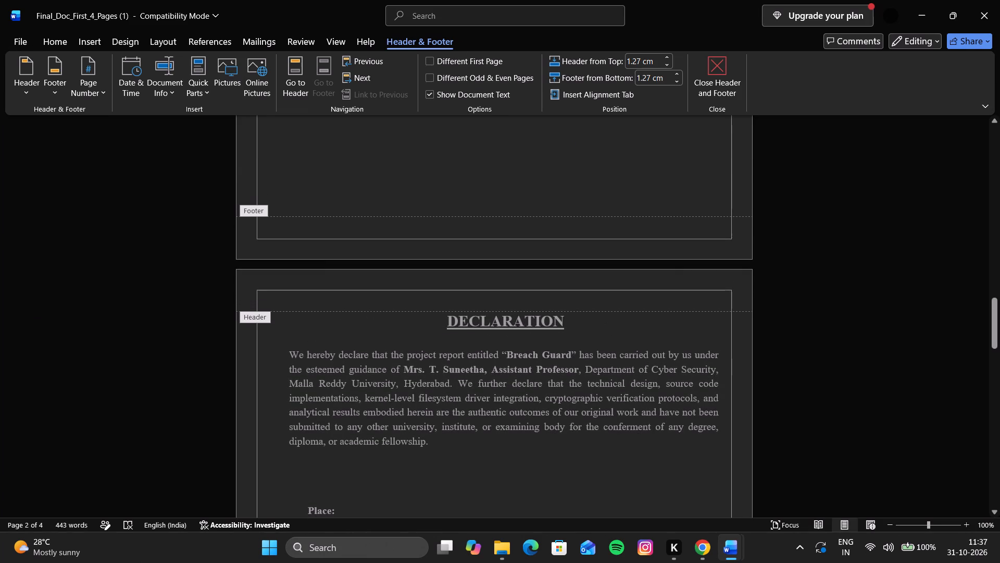
Leave footer editing and insert a plain, centred page number at the bottom of the pages.
{"action": "left_click", "coordinate": [710, 71]}
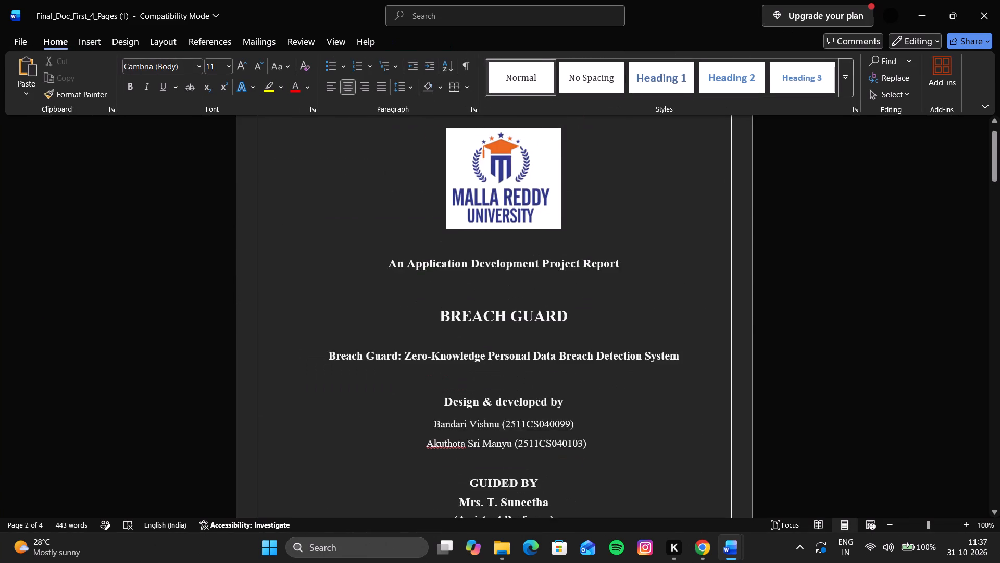
{"action": "scroll", "coordinate": [507, 323], "scroll_direction": "down", "scroll_amount": 4}
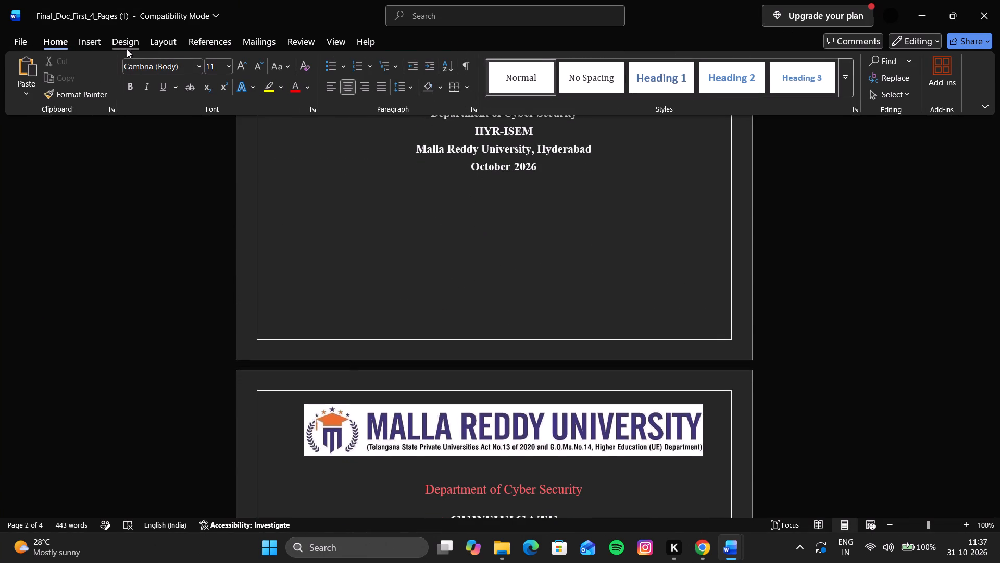
{"action": "left_click", "coordinate": [83, 43]}
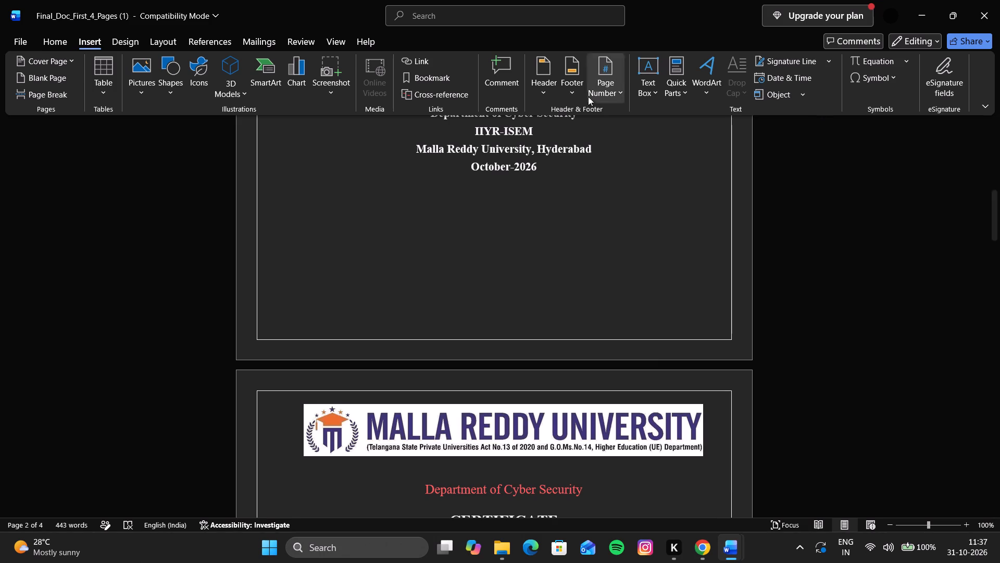
{"action": "left_click", "coordinate": [611, 92]}
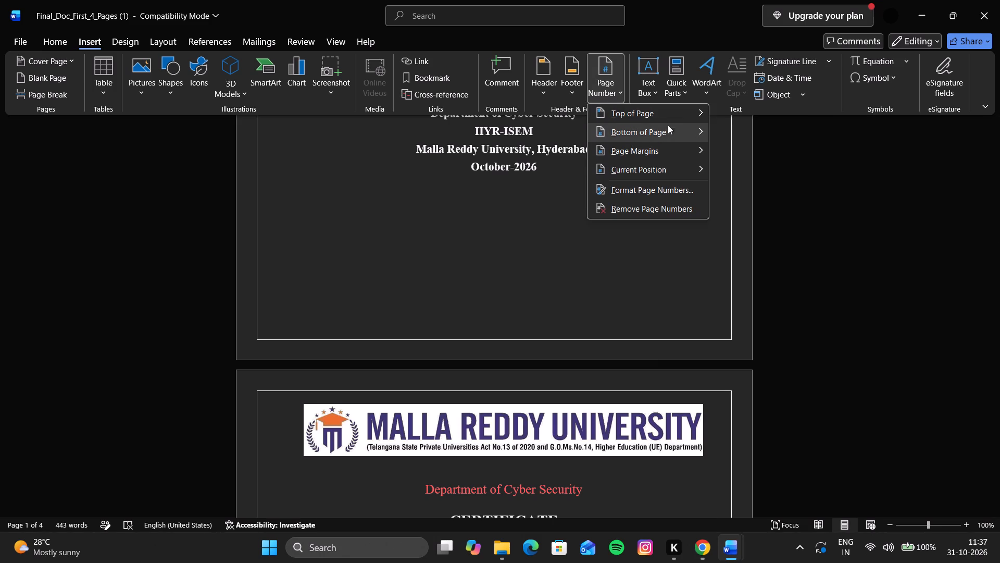
{"action": "left_click", "coordinate": [828, 264]}
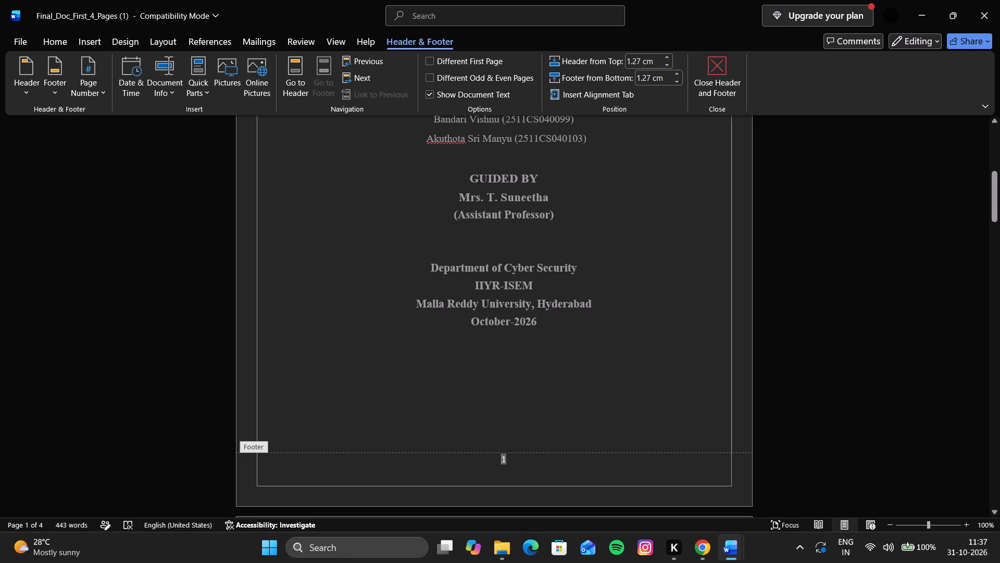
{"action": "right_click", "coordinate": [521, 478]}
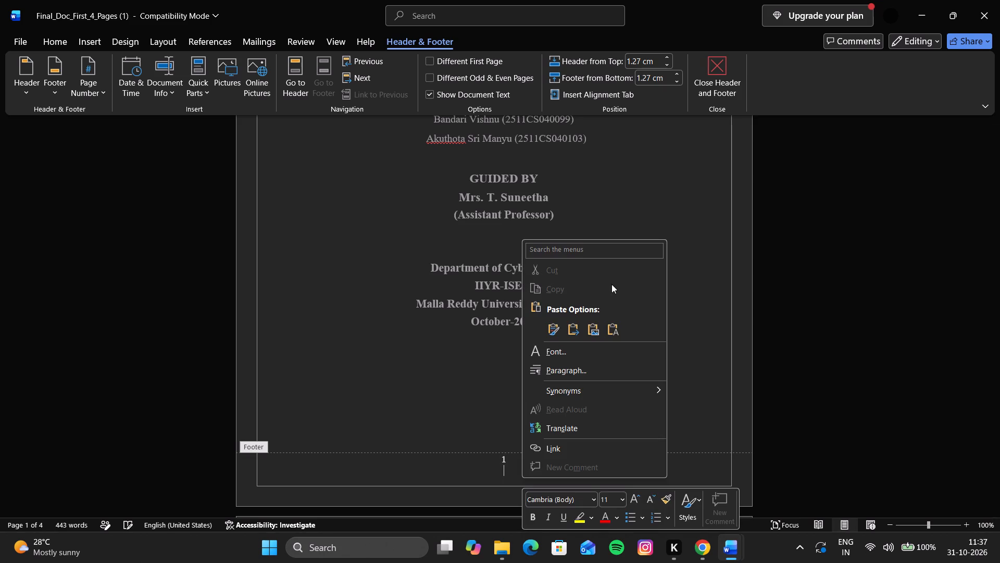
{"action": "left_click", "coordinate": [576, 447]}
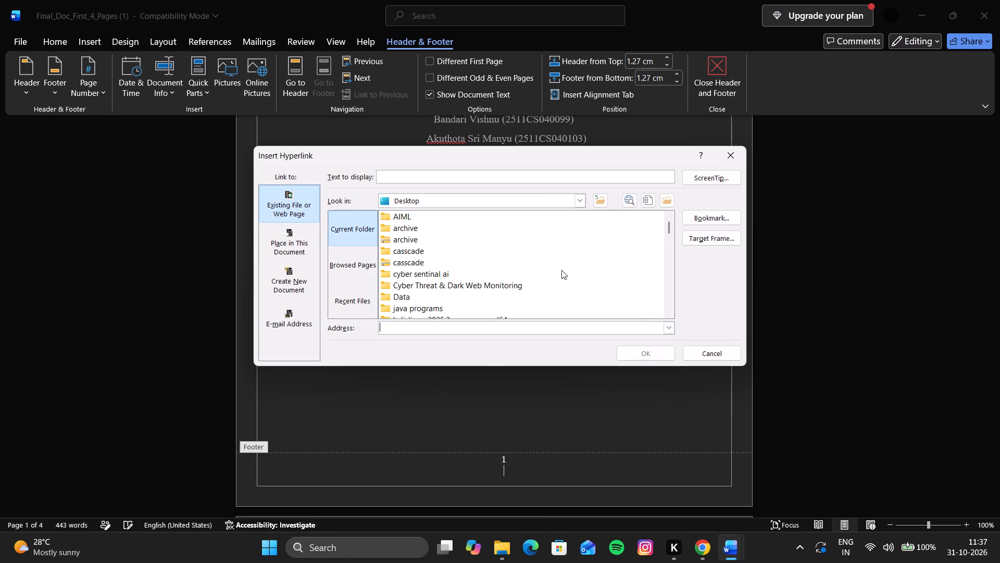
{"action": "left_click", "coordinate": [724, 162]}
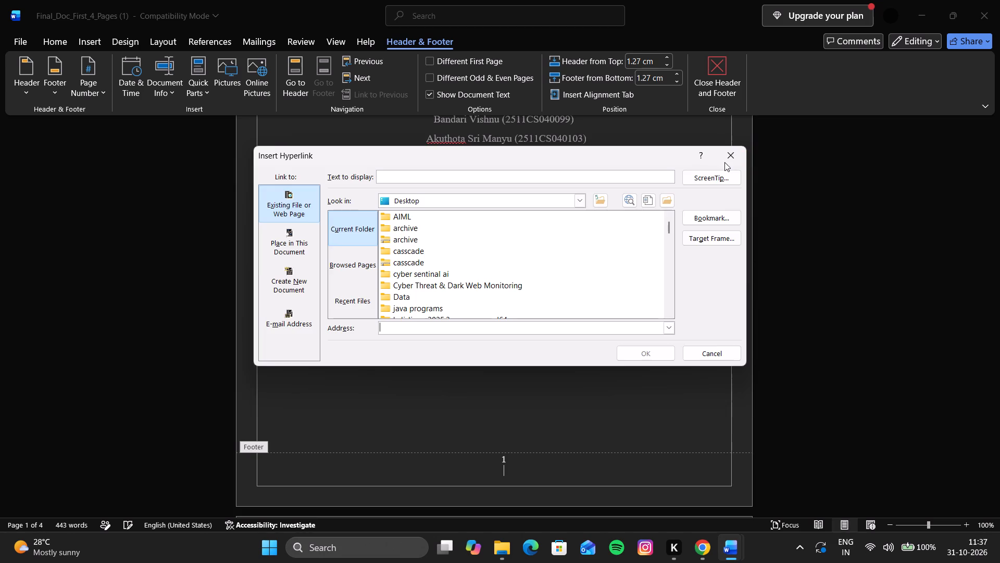
Delete the empty line below the page number in the cover page's footer.
{"action": "key", "text": "BackSpace"}
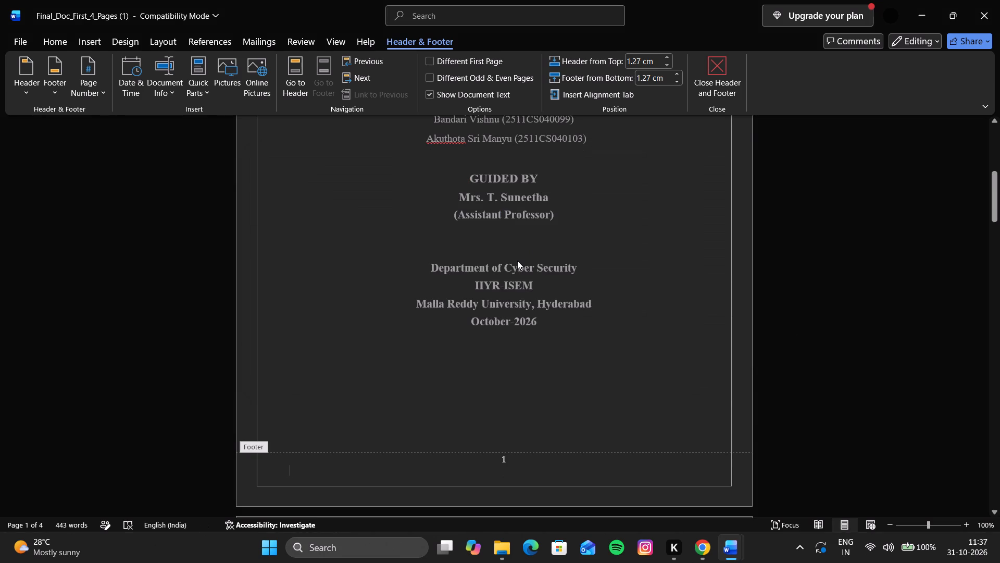
{"action": "key", "text": "BackSpace"}
Search the commands from the certificate page's footer for "link", "previoi" and "link" again to find the Link to Previous option.
{"action": "scroll", "coordinate": [517, 261], "scroll_direction": "down", "scroll_amount": 4}
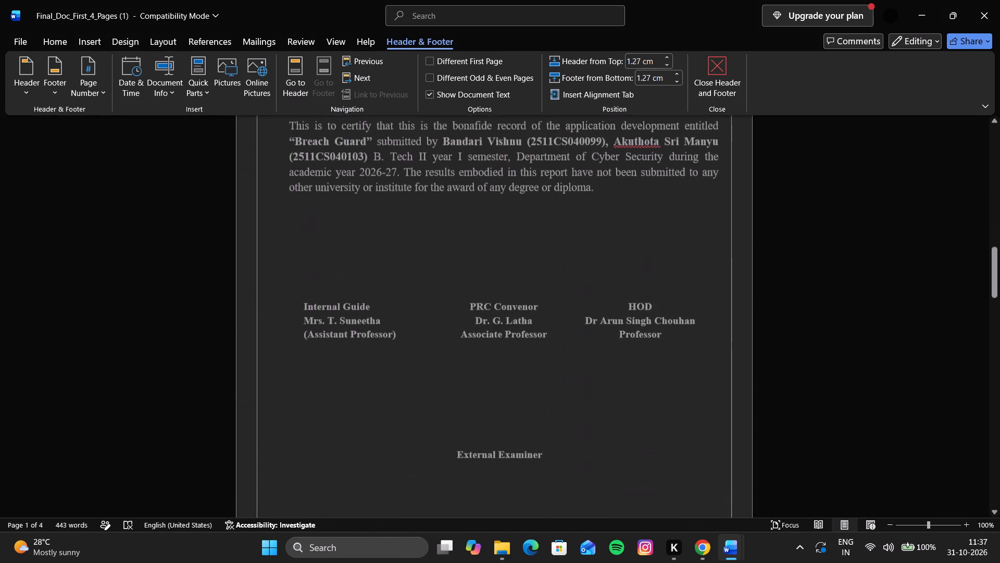
{"action": "scroll", "coordinate": [517, 261], "scroll_direction": "down", "scroll_amount": 3}
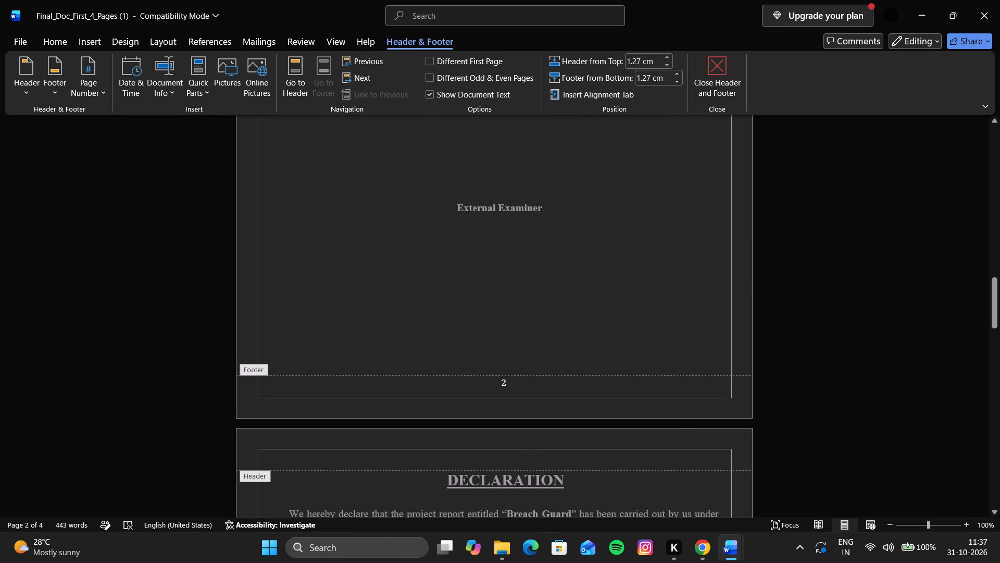
{"action": "right_click", "coordinate": [530, 383]}
{"action": "left_click", "coordinate": [594, 154]}
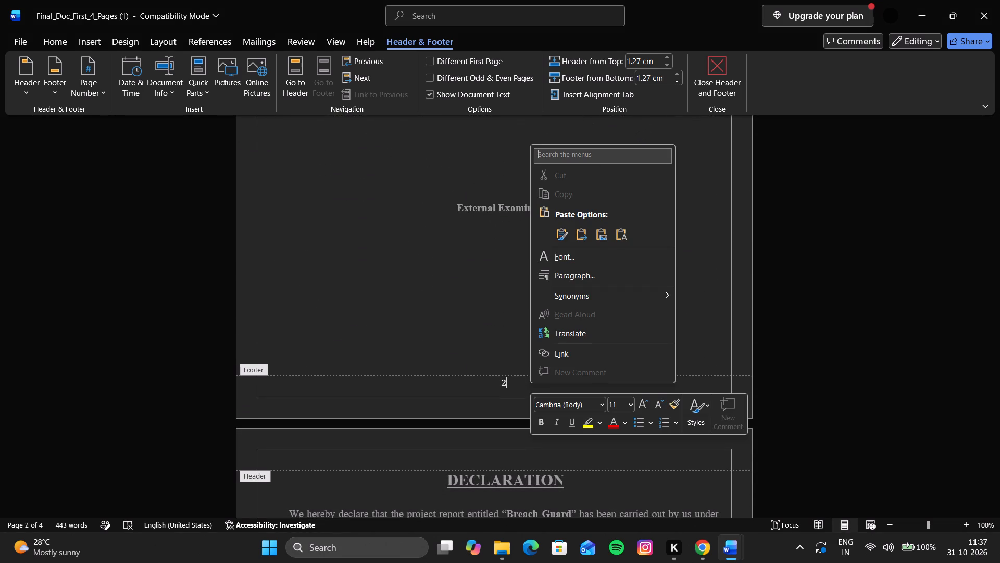
{"action": "type", "text": "link"}
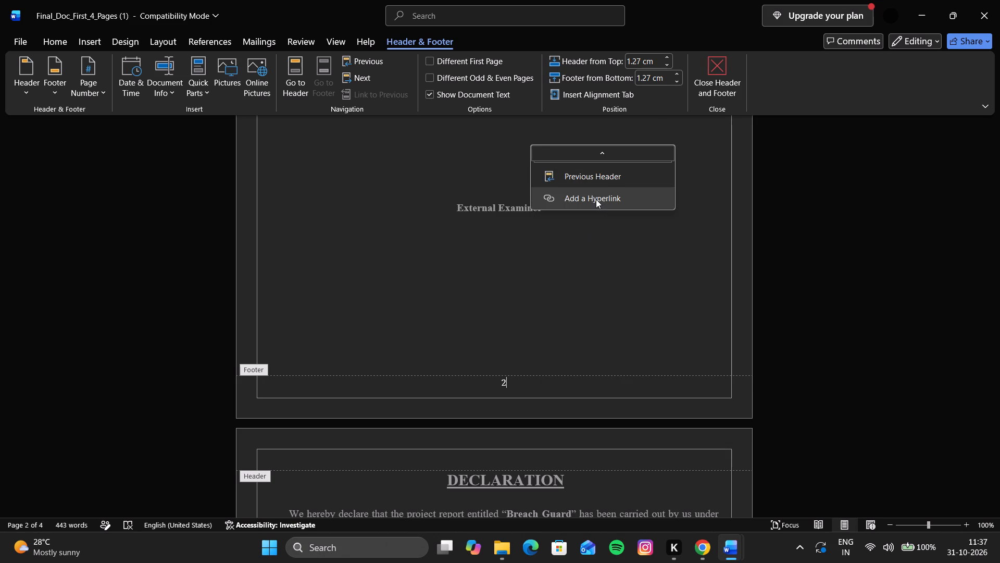
{"action": "left_click", "coordinate": [580, 155]}
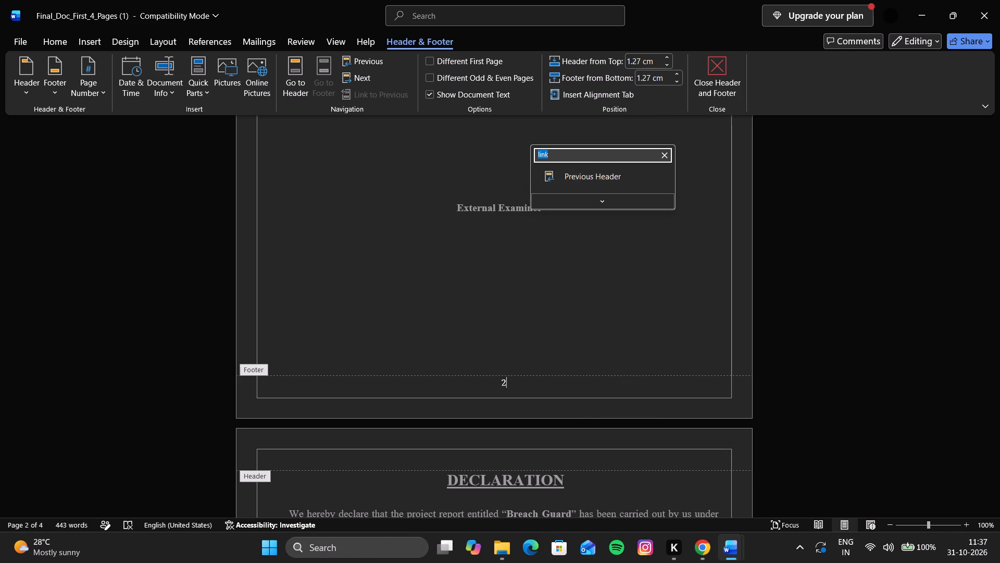
{"action": "key", "text": "BackSpace"}
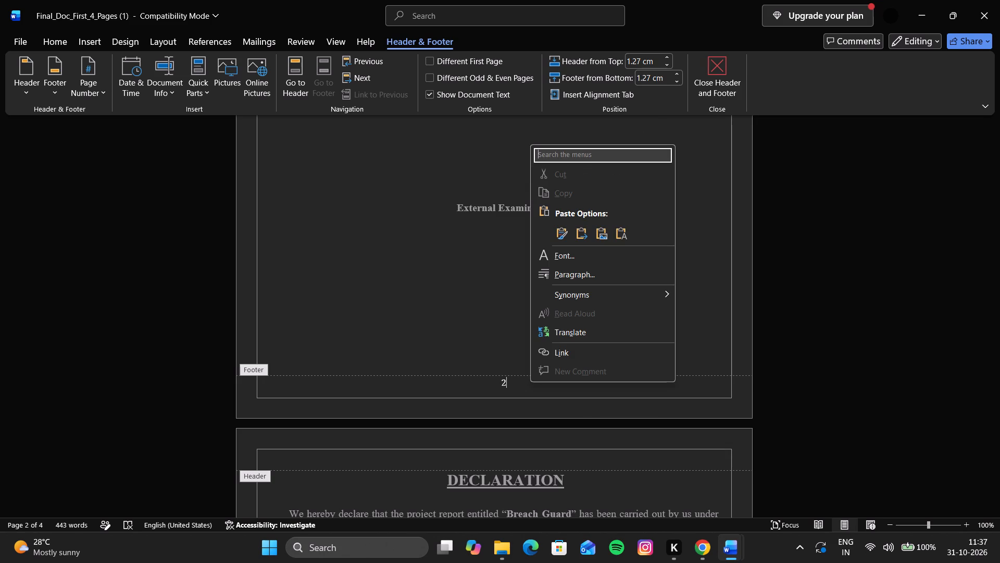
{"action": "type", "text": "pre"}
{"action": "type", "text": "vioi"}
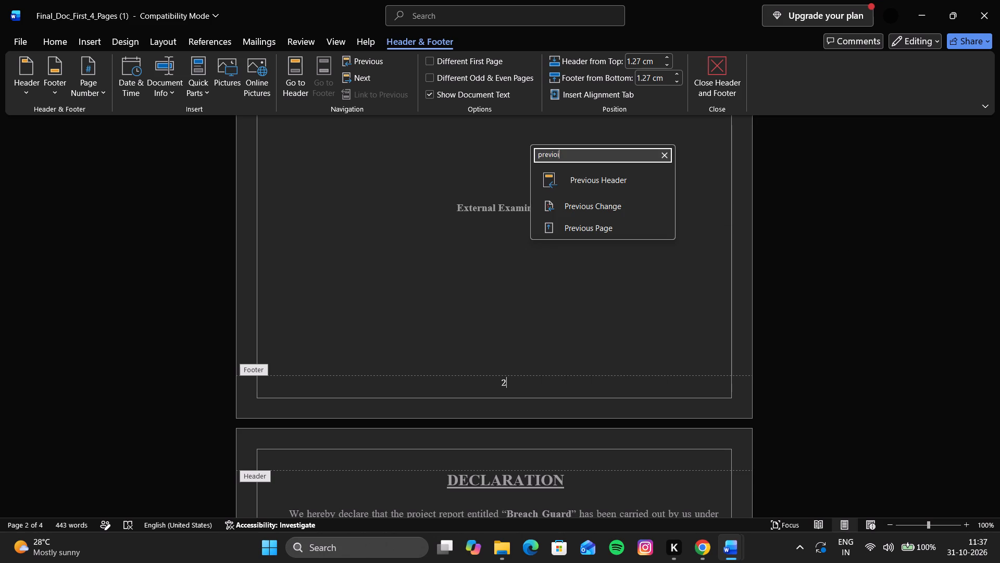
{"action": "key", "text": "BackSpace"}
{"action": "key", "text": "BackSpace"}
{"action": "key", "text": "BackSpace"}
{"action": "key", "text": "BackSpace"}
{"action": "key", "text": "BackSpace"}
{"action": "key", "text": "BackSpace"}
{"action": "key", "text": "BackSpace"}
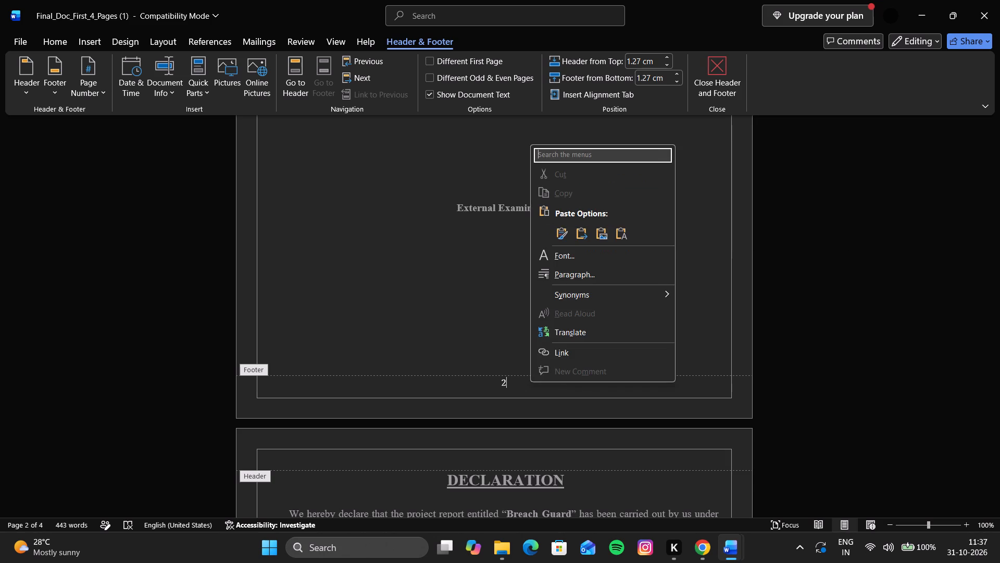
{"action": "key", "text": "BackSpace"}
{"action": "type", "text": "lj"}
{"action": "key", "text": "BackSpace"}
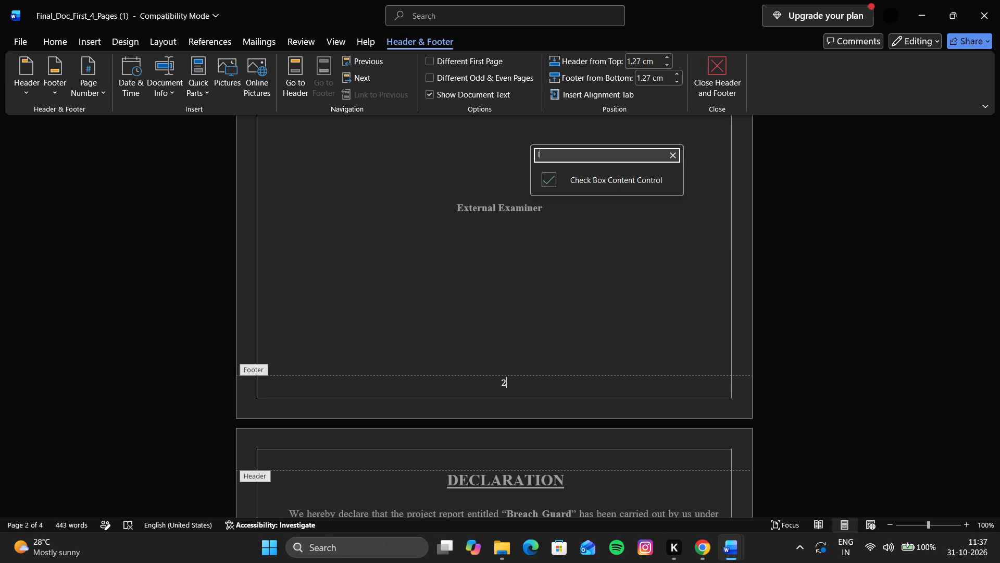
{"action": "type", "text": "ink"}
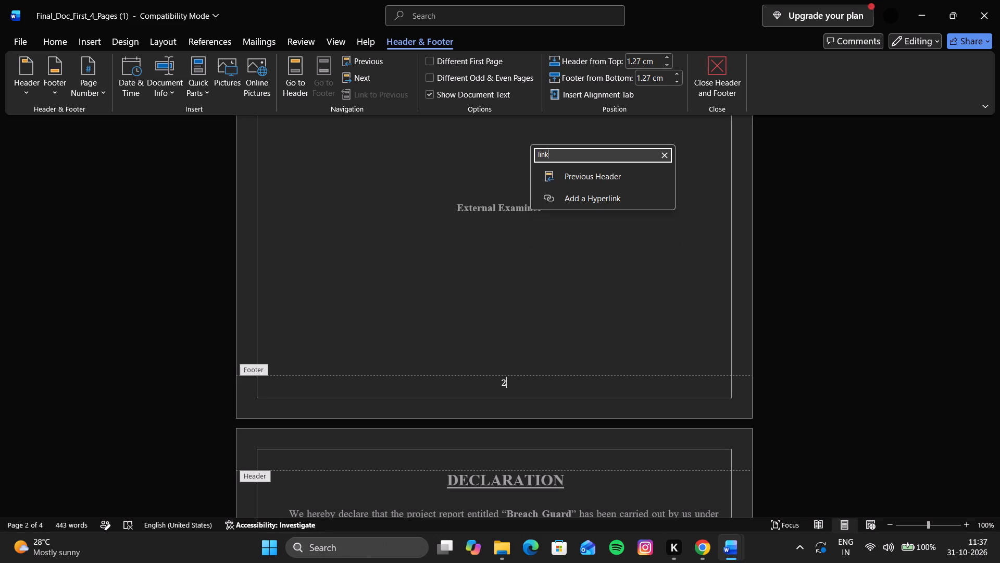
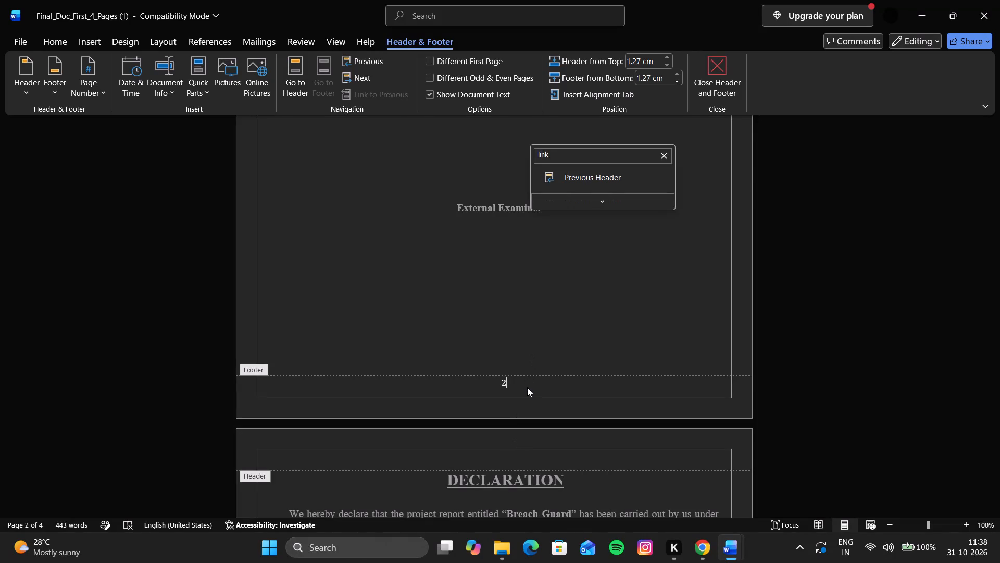
Replace the page number in the certificate page's footer with II.
{"action": "left_click", "coordinate": [527, 387]}
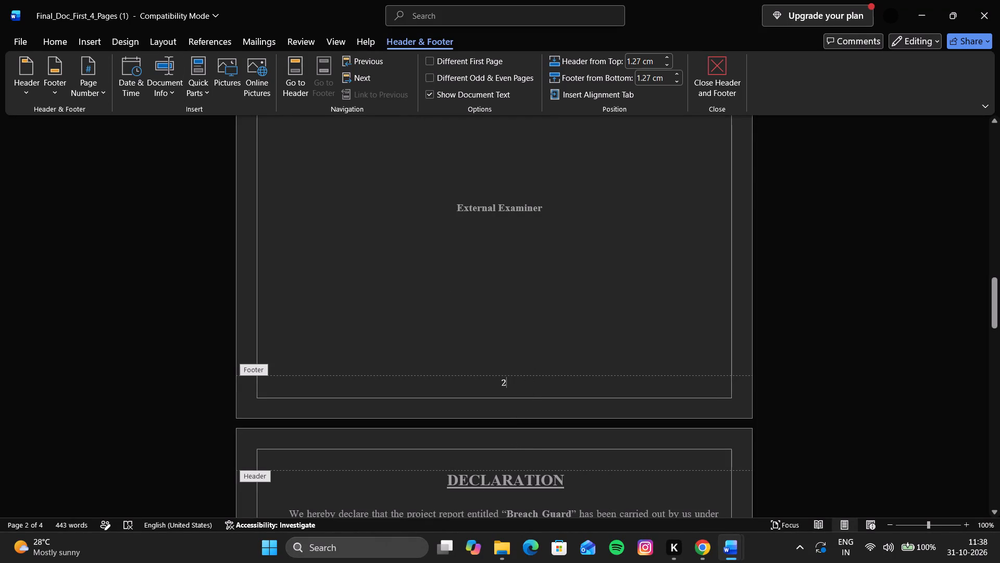
{"action": "key", "text": "BackSpace"}
{"action": "key", "text": "BackSpace"}
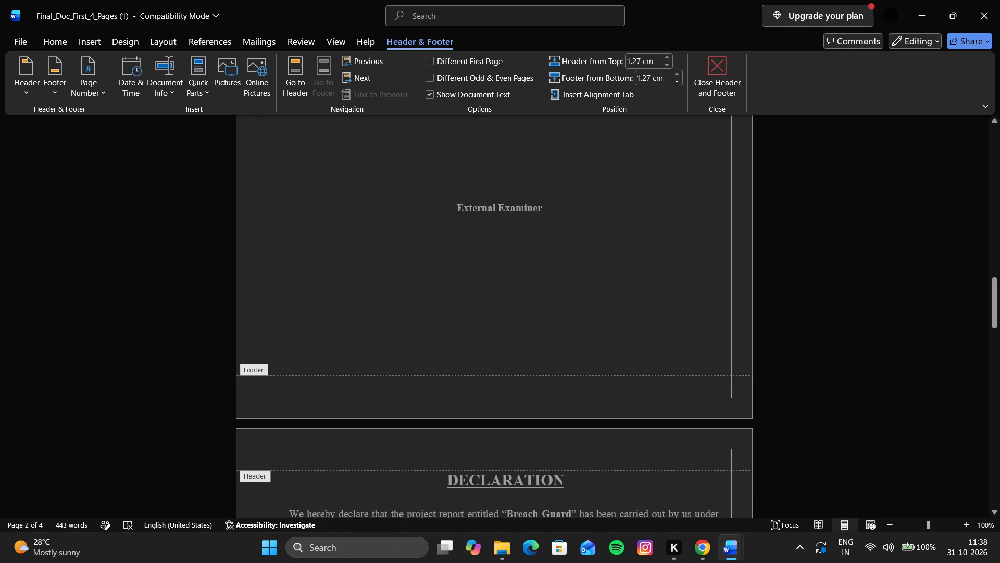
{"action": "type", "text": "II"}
{"action": "left_click", "coordinate": [523, 400]}
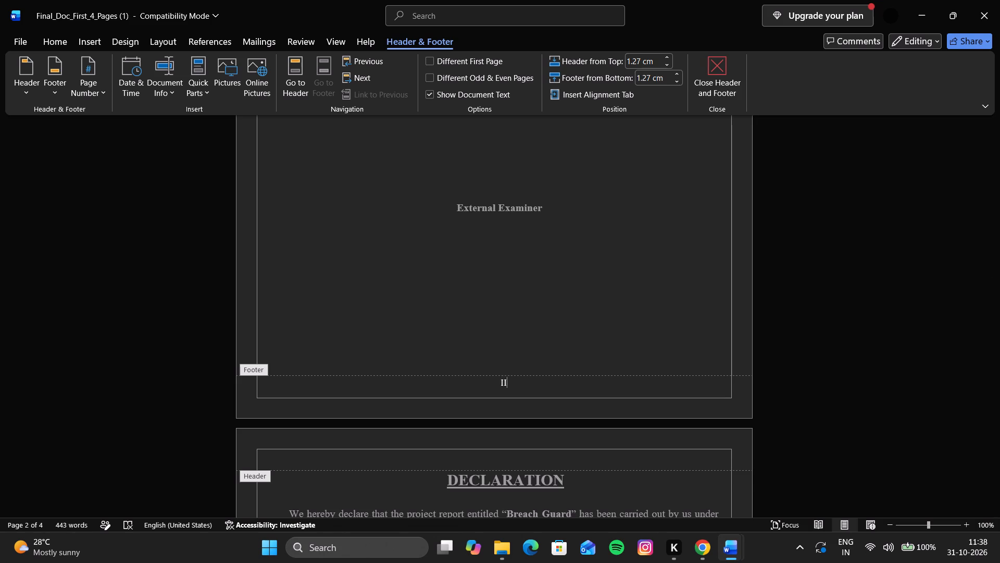
Check the footer page numbers on the pages after the certificate and leave header and footer editing.
{"action": "scroll", "coordinate": [523, 400], "scroll_direction": "down", "scroll_amount": 2}
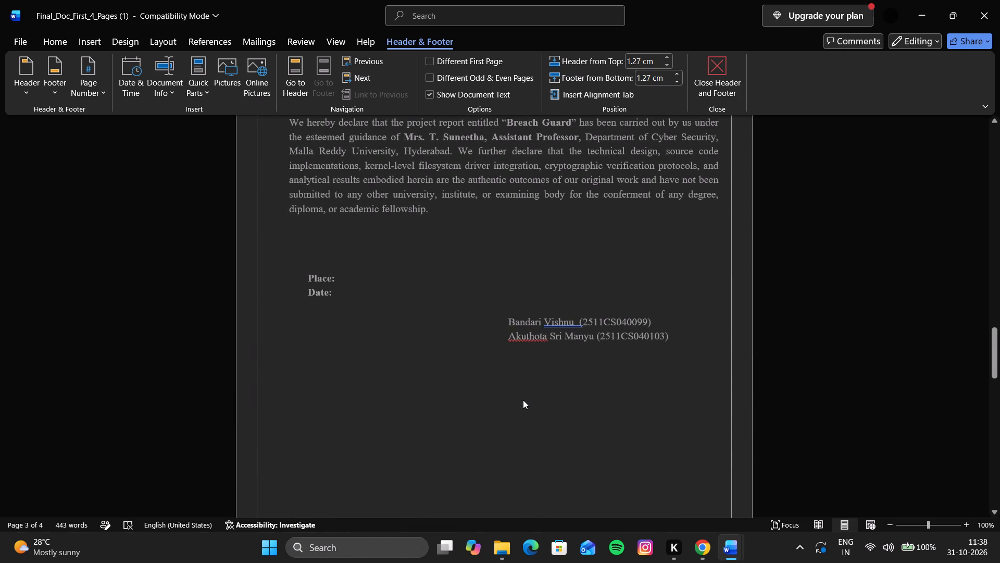
{"action": "scroll", "coordinate": [523, 400], "scroll_direction": "down", "scroll_amount": 2}
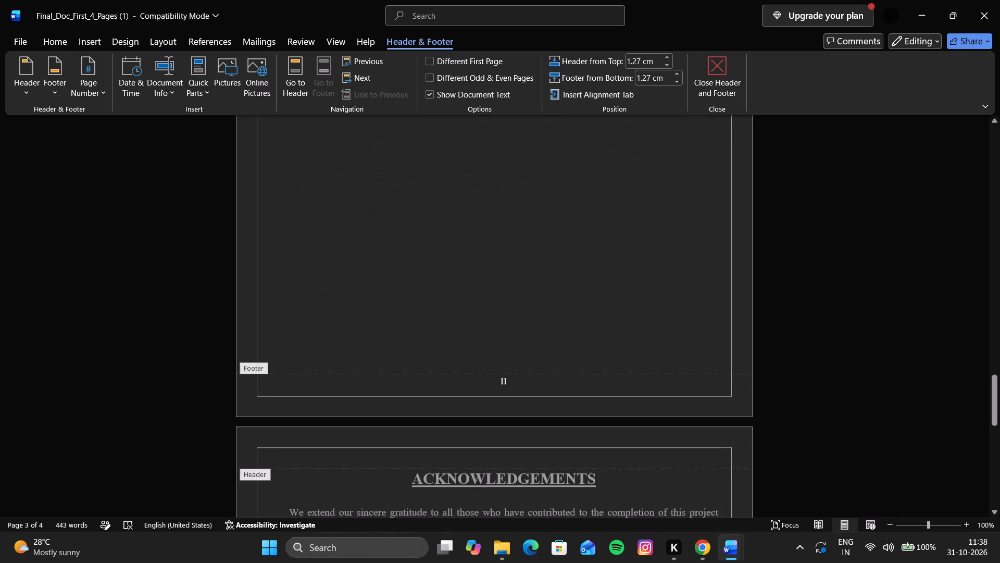
{"action": "scroll", "coordinate": [523, 400], "scroll_direction": "down", "scroll_amount": 3}
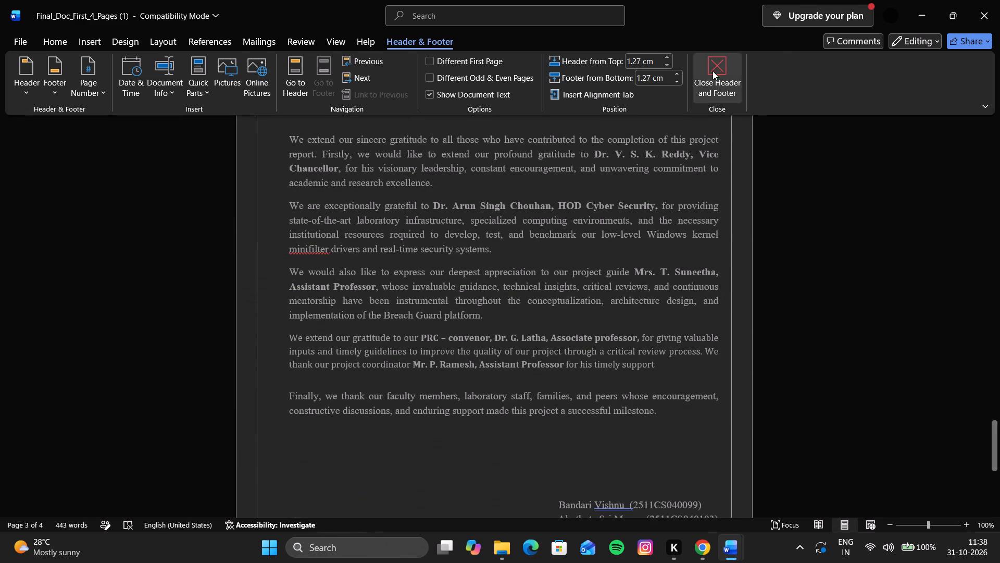
{"action": "left_click", "coordinate": [712, 65]}
Delete both students' names and roll numbers after "submitted by" in the certificate paragraph.
{"action": "scroll", "coordinate": [469, 397], "scroll_direction": "down", "scroll_amount": 9}
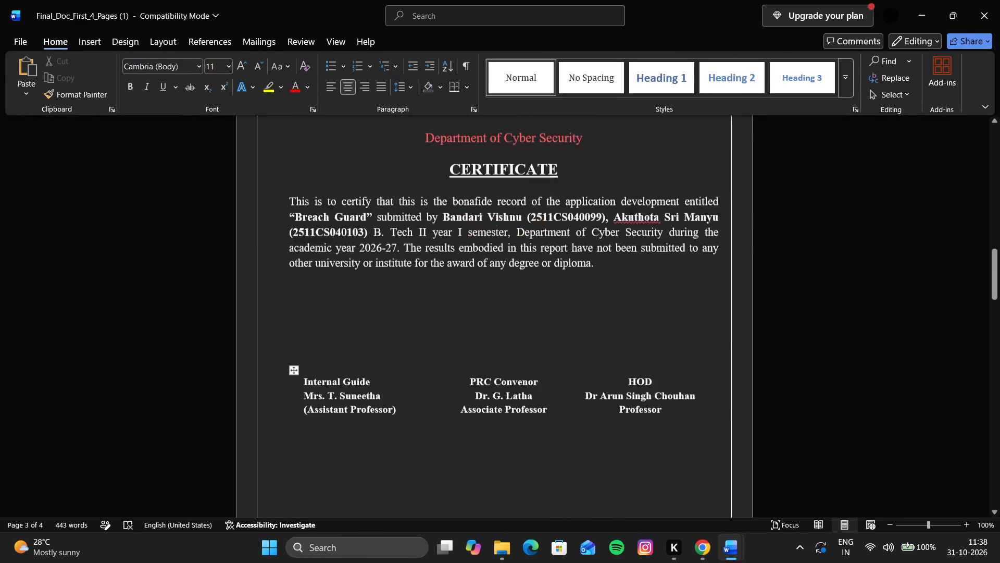
{"action": "scroll", "coordinate": [469, 397], "scroll_direction": "down", "scroll_amount": 1}
{"action": "scroll", "coordinate": [469, 397], "scroll_direction": "up", "scroll_amount": 1}
{"action": "scroll", "coordinate": [469, 397], "scroll_direction": "down", "scroll_amount": 1}
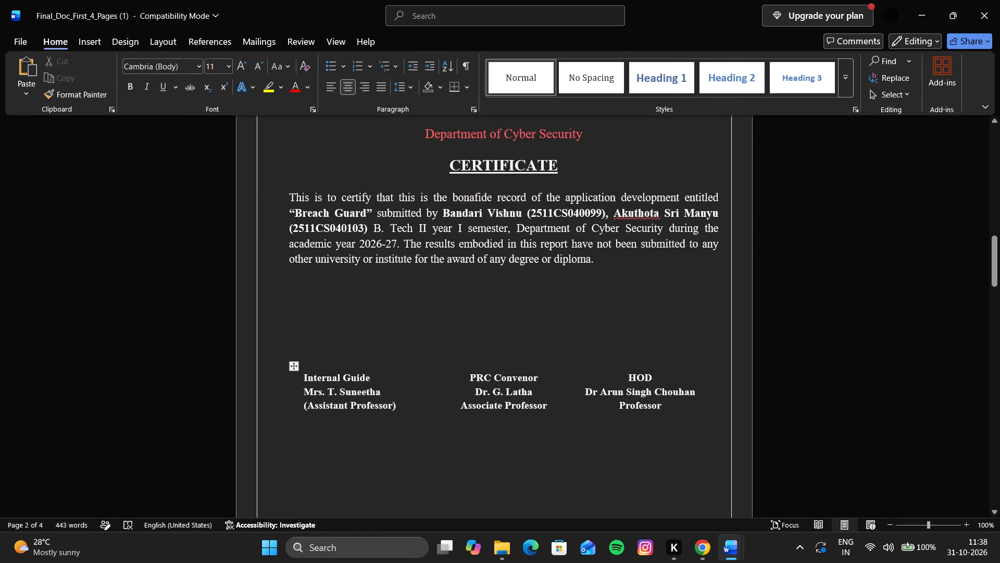
{"action": "left_click", "coordinate": [367, 228]}
{"action": "key", "text": "BackSpace"}
{"action": "key", "text": "BackSpace"}
{"action": "key", "text": "BackSpace"}
{"action": "key", "text": "BackSpace"}
{"action": "key", "text": "BackSpace"}
{"action": "key", "text": "BackSpace"}
{"action": "key", "text": "BackSpace"}
{"action": "key", "text": "BackSpace"}
{"action": "key", "text": "BackSpace"}
{"action": "key", "text": "BackSpace"}
{"action": "key", "text": "BackSpace"}
{"action": "key", "text": "BackSpace"}
{"action": "key", "text": "BackSpace"}
{"action": "key", "text": "BackSpace"}
{"action": "key", "text": "BackSpace"}
{"action": "key", "text": "BackSpace"}
{"action": "key", "text": "BackSpace"}
{"action": "key", "text": "BackSpace"}
{"action": "key", "text": "BackSpace"}
{"action": "key", "text": "BackSpace"}
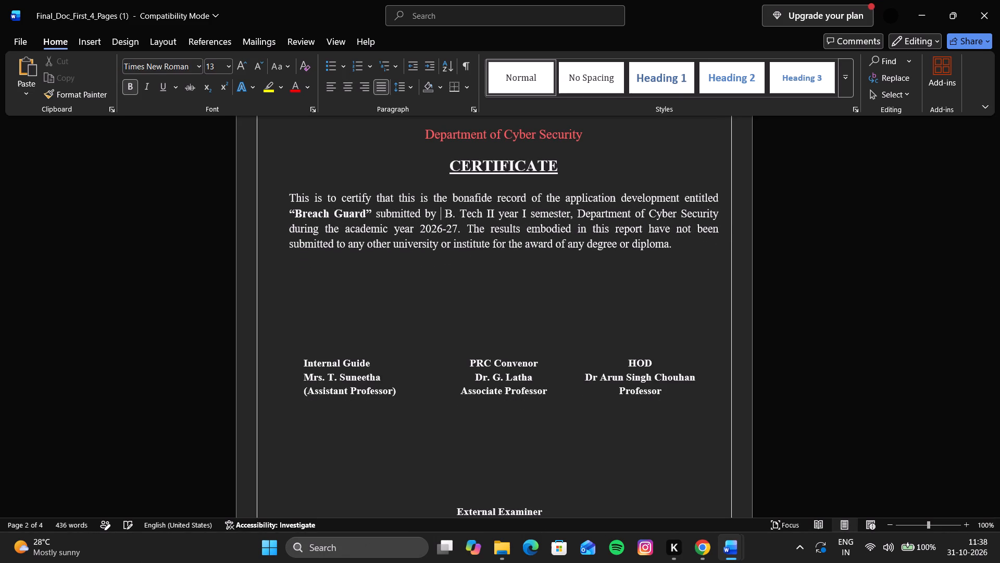
Enter the first new student's name in bold after "submitted by", with the roll number in parentheses and a comma.
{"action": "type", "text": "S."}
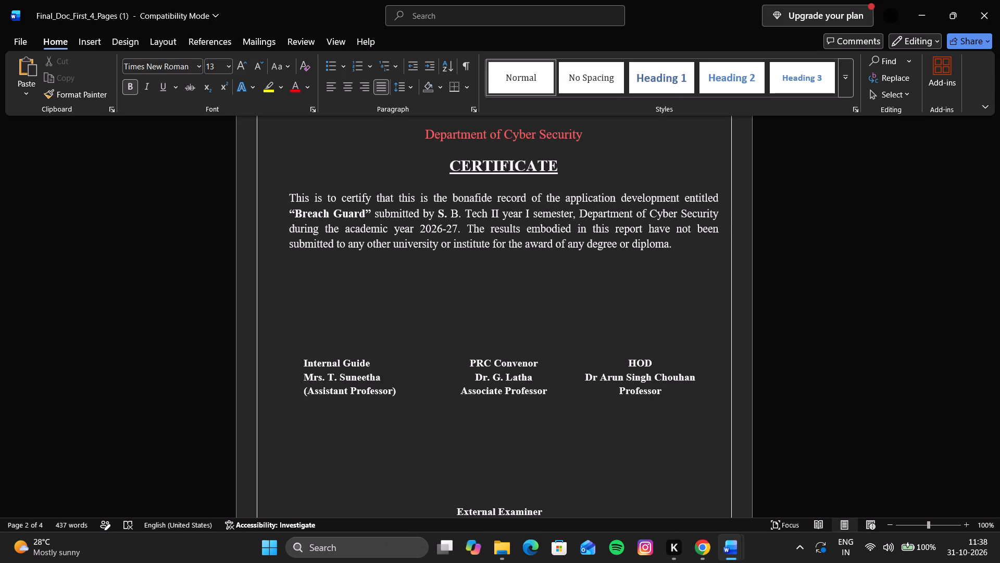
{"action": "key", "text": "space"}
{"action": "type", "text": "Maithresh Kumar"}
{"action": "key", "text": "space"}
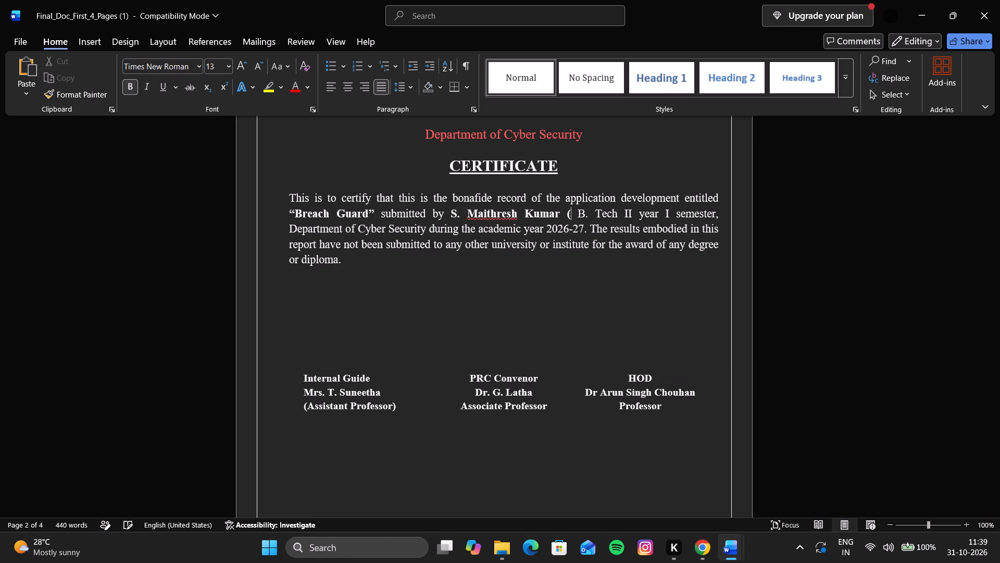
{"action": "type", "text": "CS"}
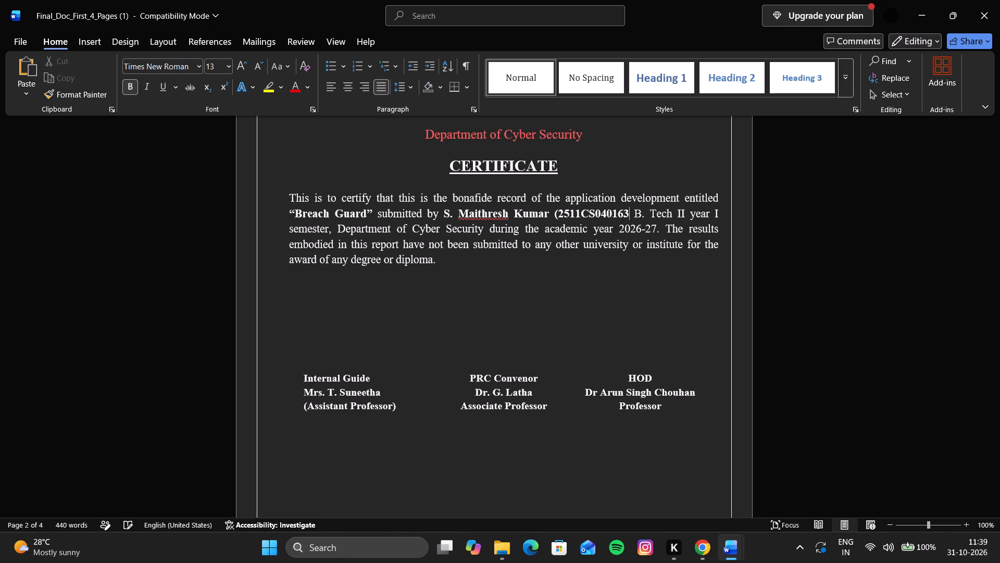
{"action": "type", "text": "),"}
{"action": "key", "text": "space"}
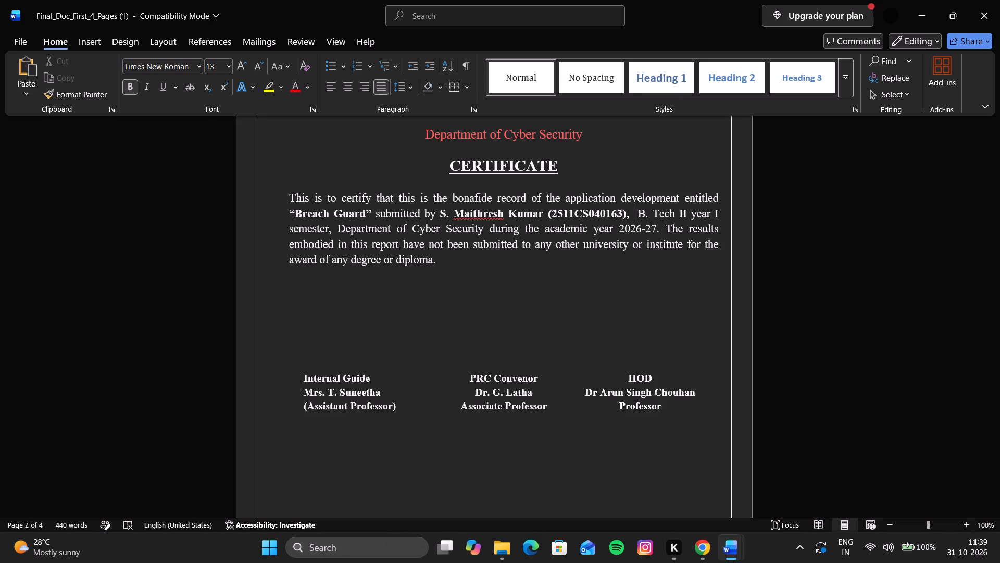
Add the second new student's name after the first in the certificate paragraph, with the roll number in parentheses.
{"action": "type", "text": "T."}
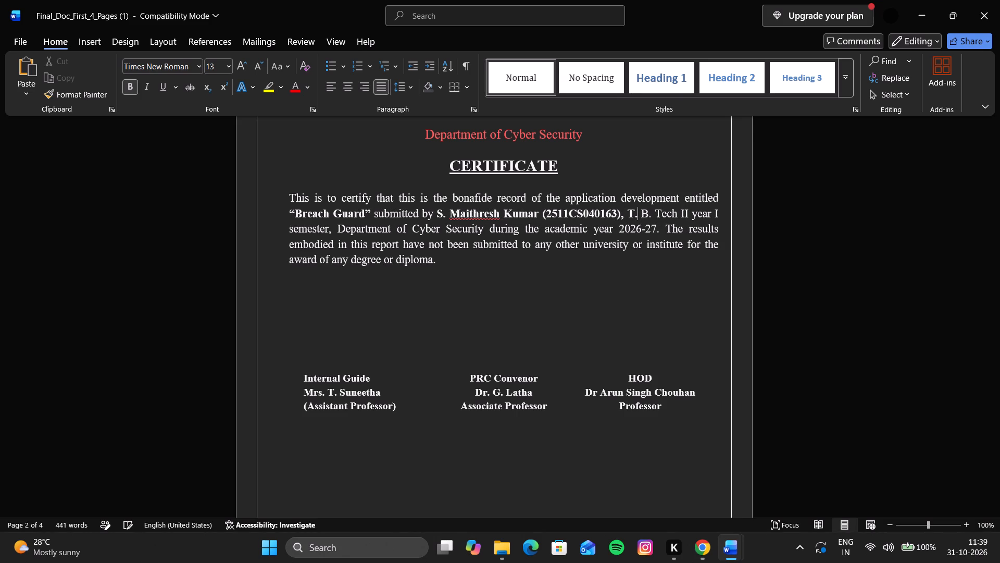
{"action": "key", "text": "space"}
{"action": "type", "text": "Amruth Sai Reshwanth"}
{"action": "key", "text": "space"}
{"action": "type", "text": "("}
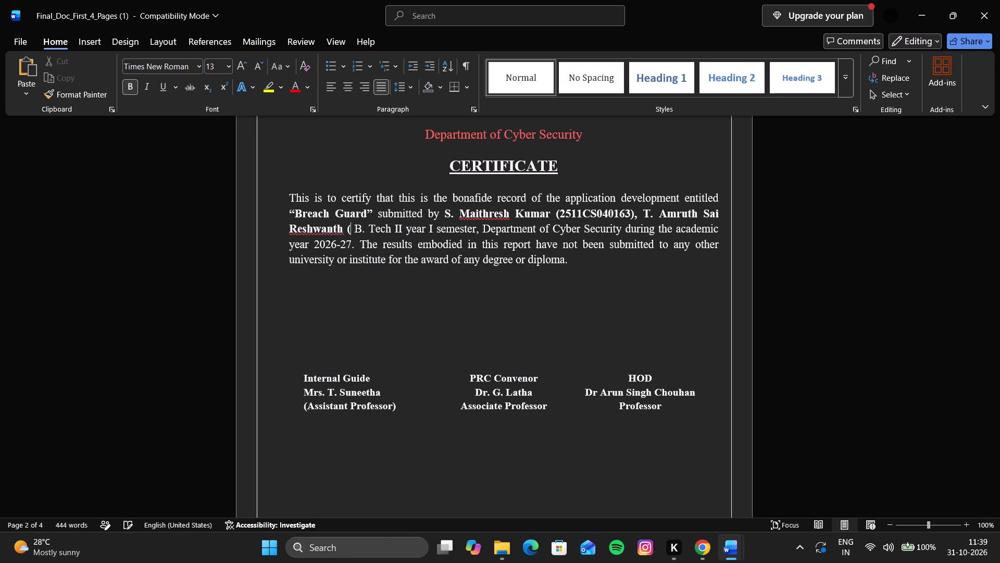
Fill in the second student's roll number inside the brackets of the certificate paragraph.
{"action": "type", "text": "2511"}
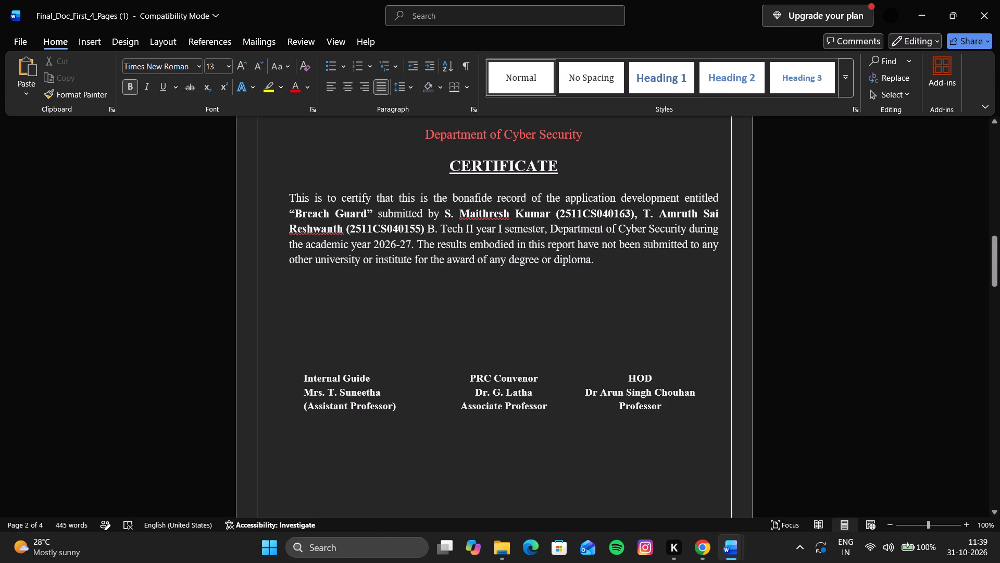
Replace the project title "Breach Guard" in the certificate paragraph with "Chain Control".
{"action": "scroll", "coordinate": [327, 265], "scroll_direction": "down", "scroll_amount": 1}
{"action": "scroll", "coordinate": [327, 265], "scroll_direction": "up", "scroll_amount": 2}
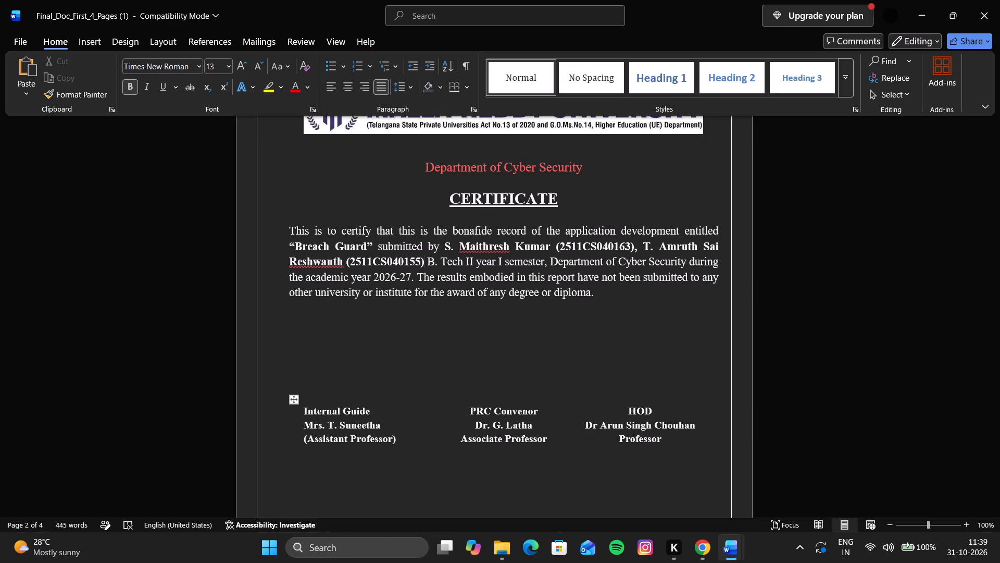
{"action": "left_click", "coordinate": [368, 243]}
{"action": "key", "text": "BackSpace"}
{"action": "key", "text": "BackSpace"}
{"action": "key", "text": "BackSpace"}
{"action": "key", "text": "BackSpace"}
{"action": "key", "text": "BackSpace"}
{"action": "key", "text": "BackSpace"}
{"action": "key", "text": "BackSpace"}
{"action": "key", "text": "BackSpace"}
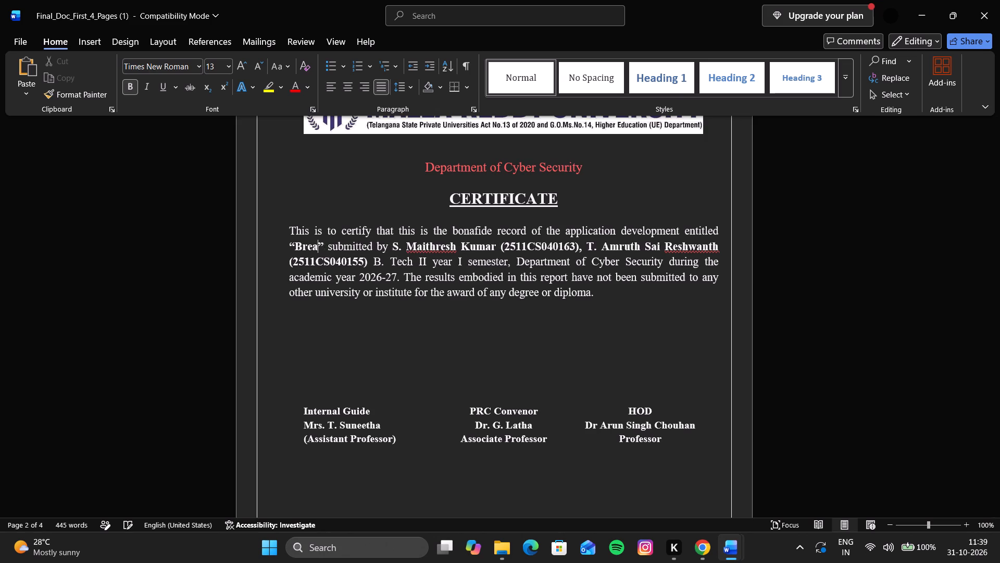
{"action": "key", "text": "BackSpace"}
{"action": "key", "text": "BackSpace"}
{"action": "key", "text": "BackSpace"}
{"action": "key", "text": "BackSpace"}
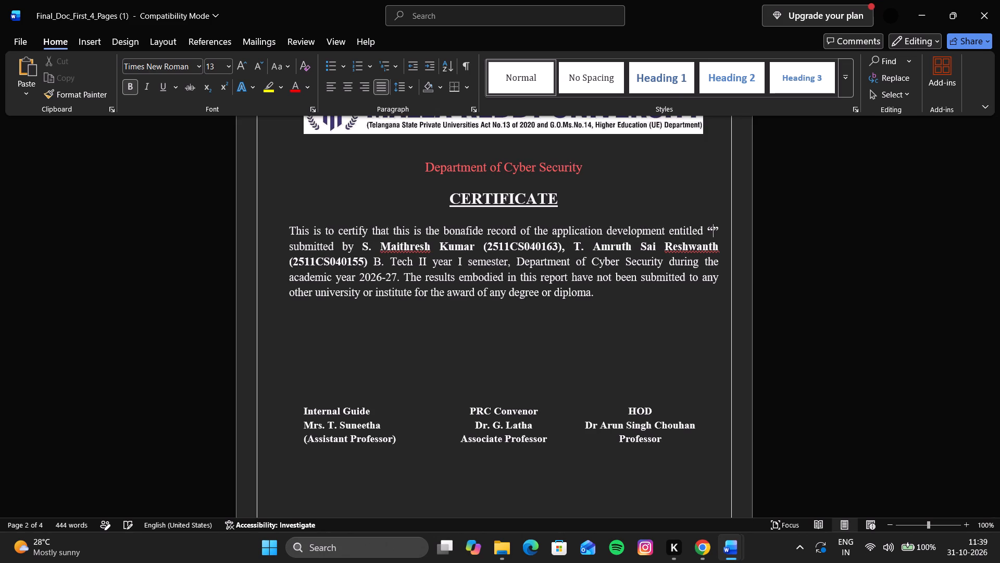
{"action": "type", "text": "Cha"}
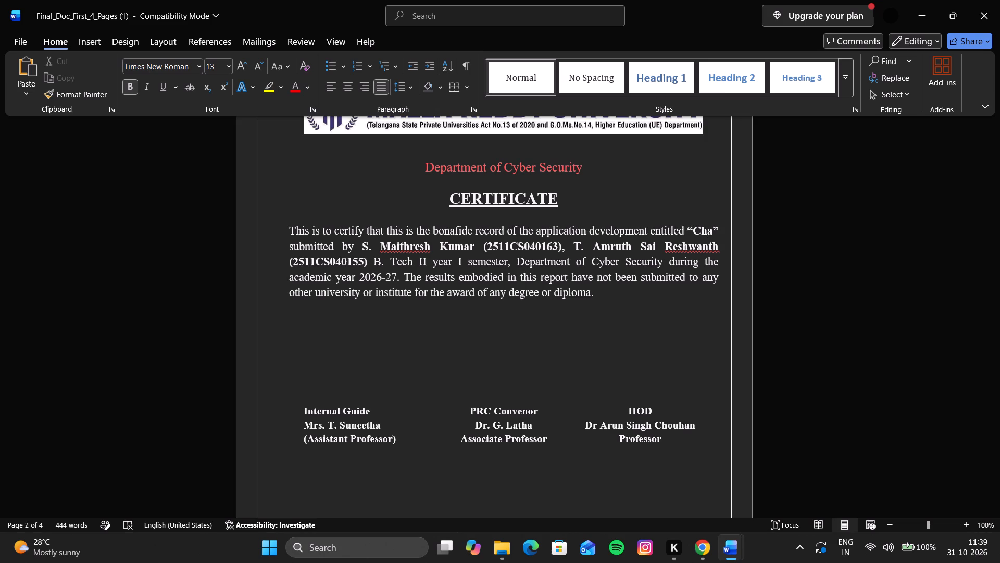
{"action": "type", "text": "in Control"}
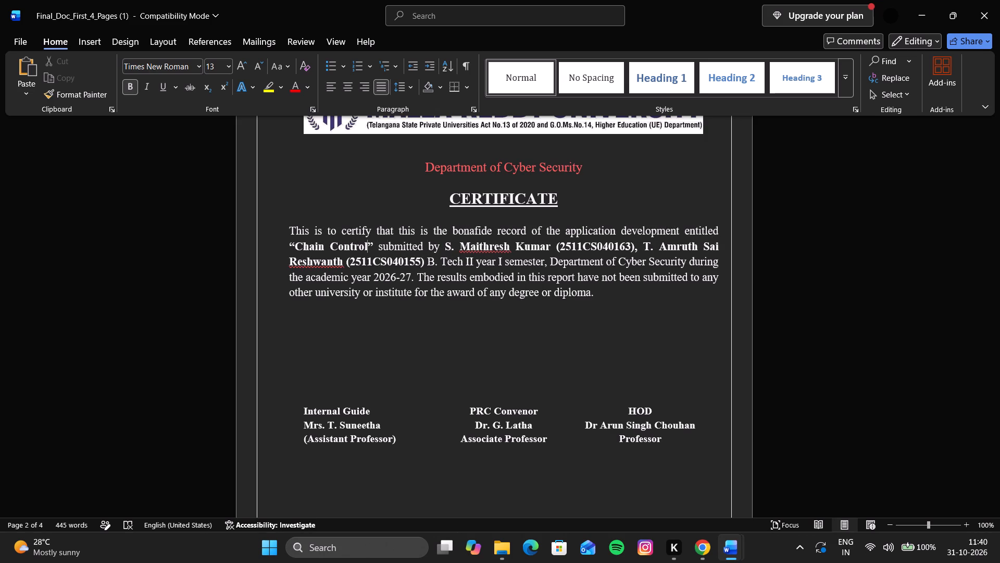
Look through the certificate and the following pages down to the student names closing the acknowledgement page.
{"action": "scroll", "coordinate": [448, 290], "scroll_direction": "down", "scroll_amount": 3}
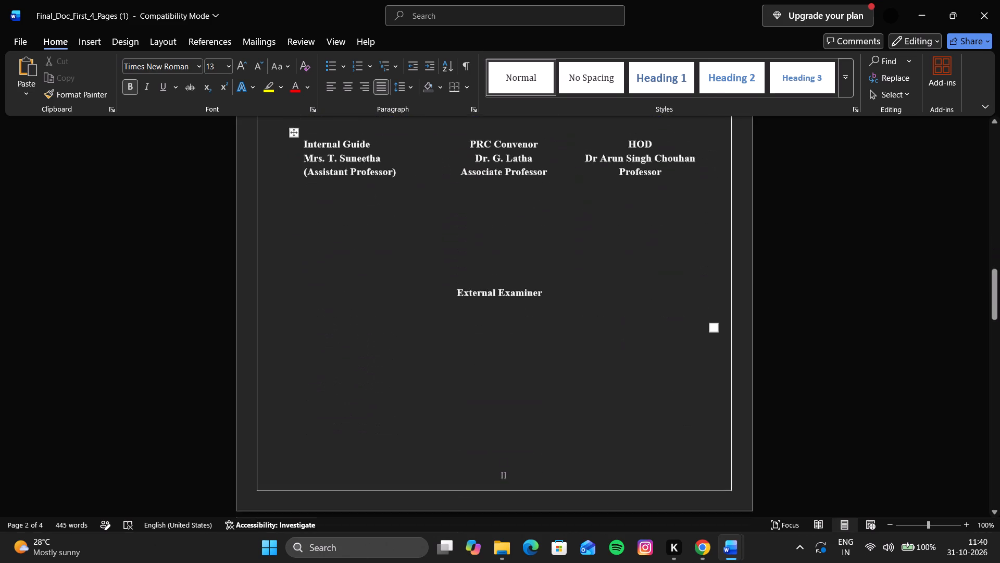
{"action": "scroll", "coordinate": [448, 290], "scroll_direction": "down", "scroll_amount": 2}
{"action": "scroll", "coordinate": [448, 290], "scroll_direction": "up", "scroll_amount": 4}
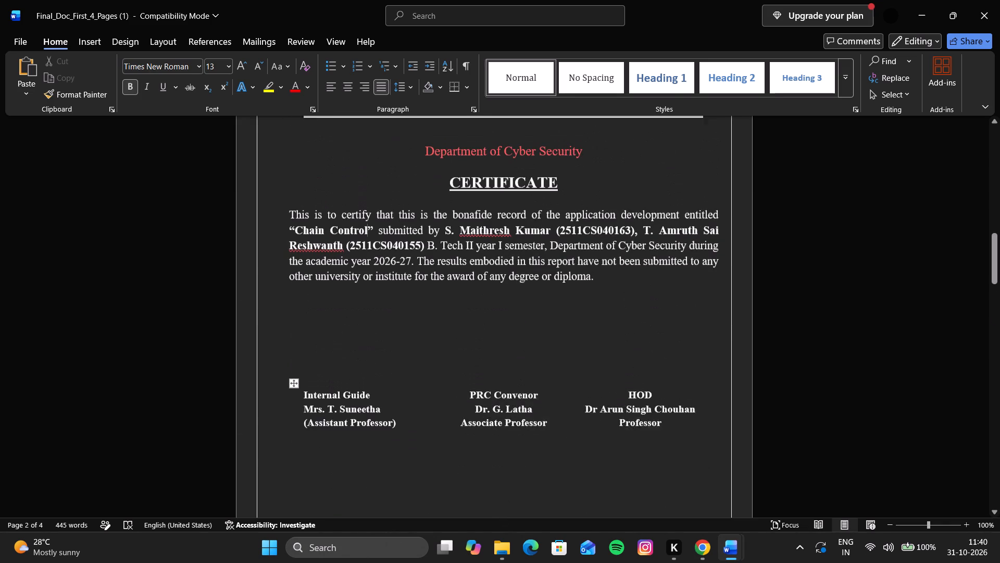
{"action": "scroll", "coordinate": [448, 290], "scroll_direction": "down", "scroll_amount": 1}
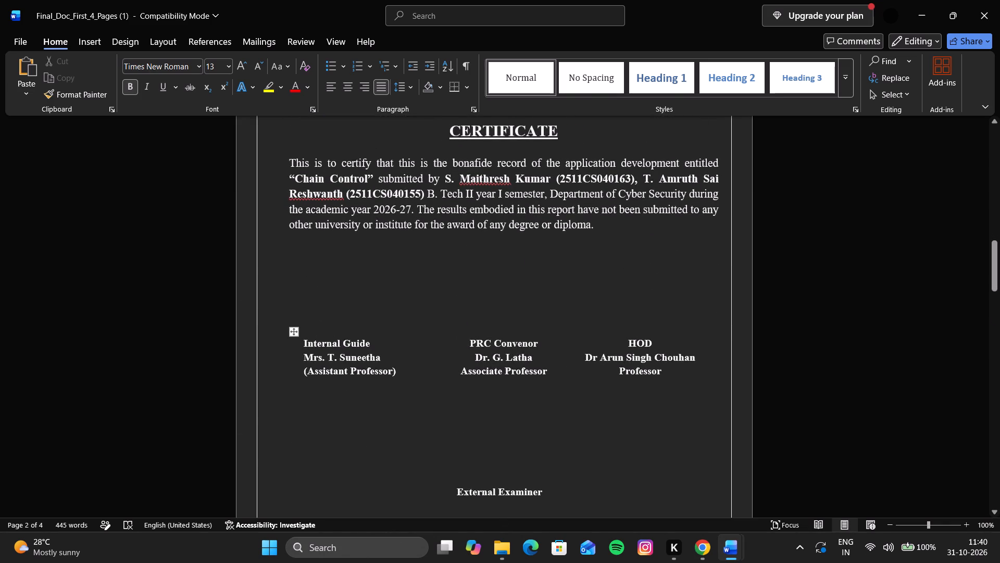
{"action": "scroll", "coordinate": [448, 290], "scroll_direction": "down", "scroll_amount": 4}
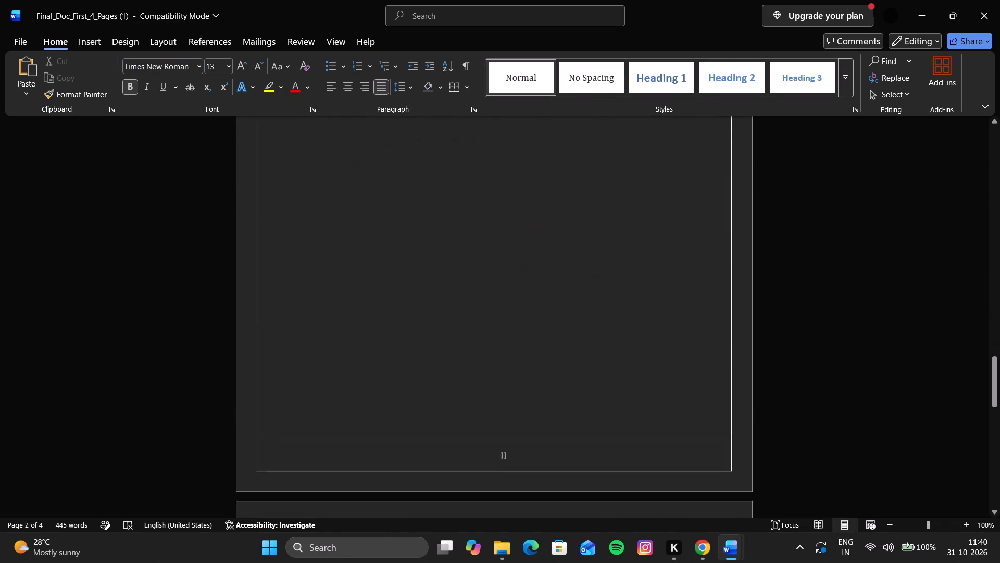
{"action": "scroll", "coordinate": [448, 290], "scroll_direction": "down", "scroll_amount": 5}
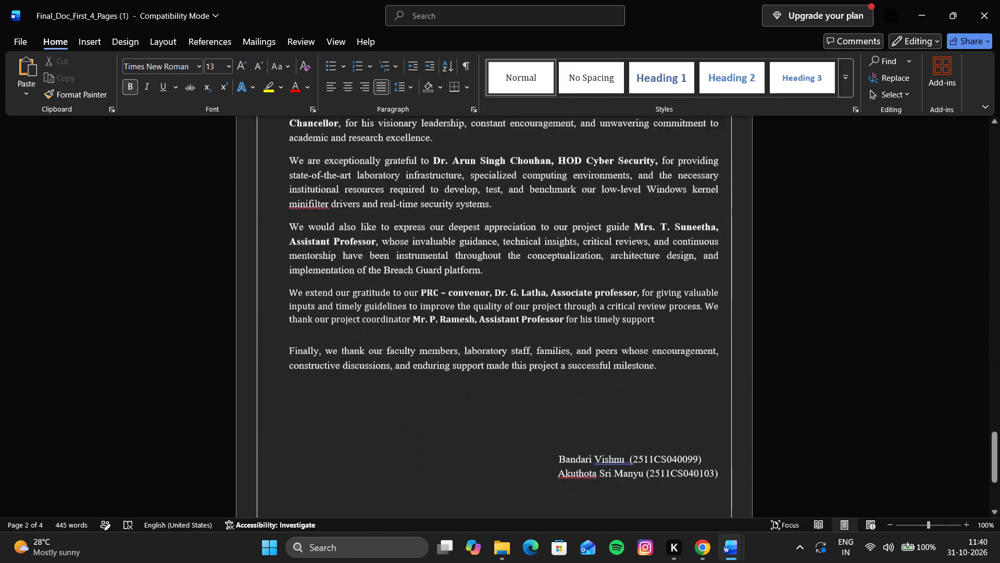
{"action": "scroll", "coordinate": [448, 290], "scroll_direction": "down", "scroll_amount": 1}
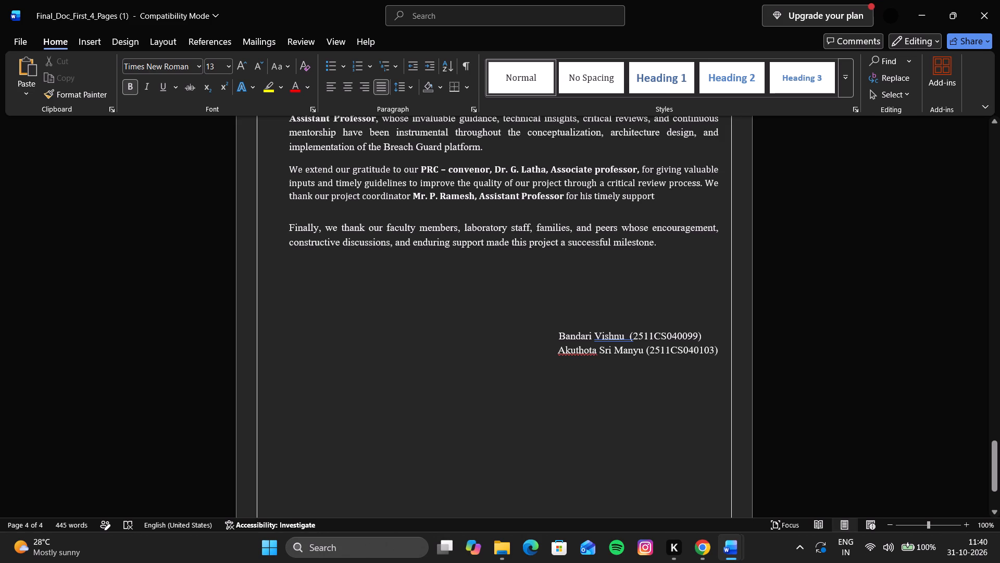
{"action": "left_click", "coordinate": [717, 349]}
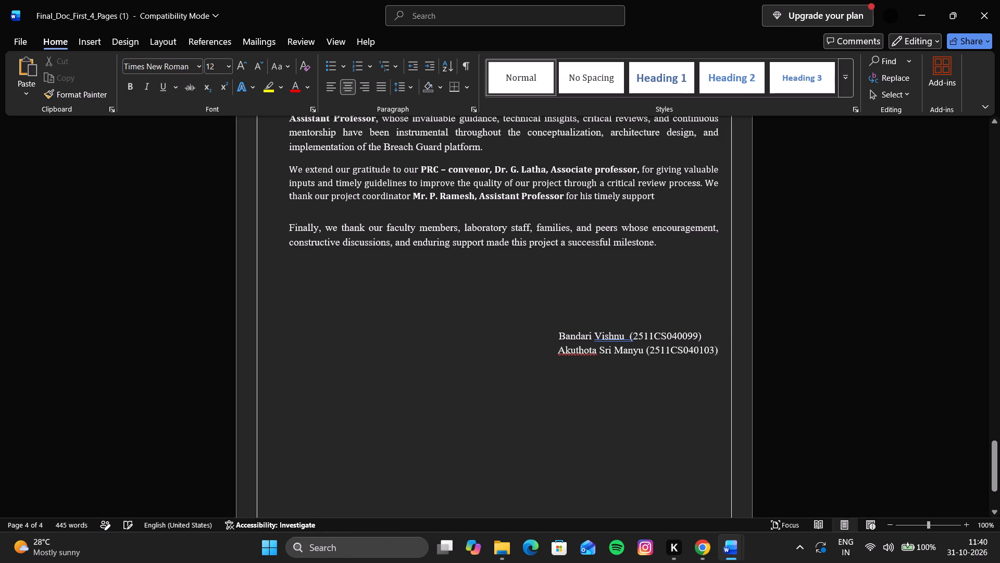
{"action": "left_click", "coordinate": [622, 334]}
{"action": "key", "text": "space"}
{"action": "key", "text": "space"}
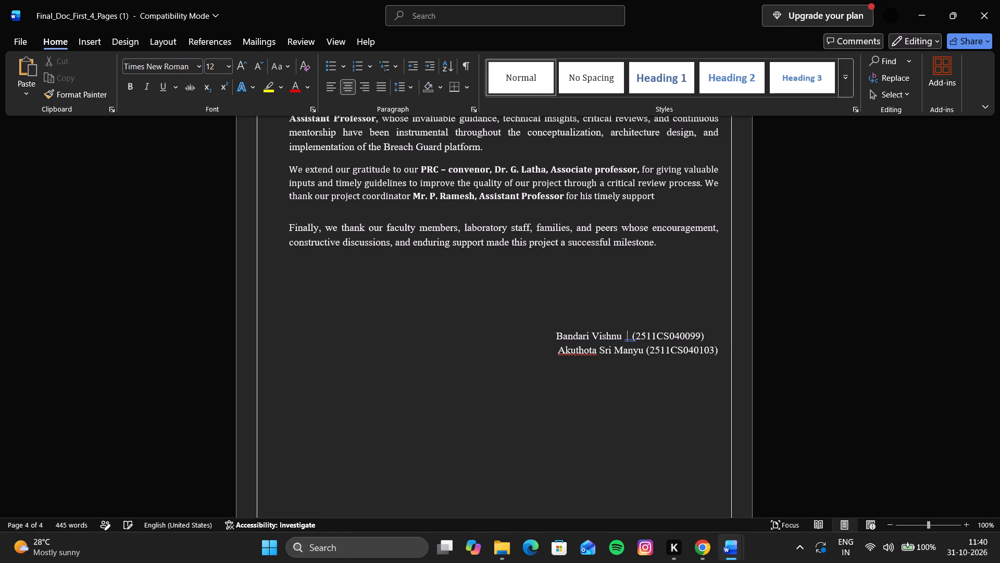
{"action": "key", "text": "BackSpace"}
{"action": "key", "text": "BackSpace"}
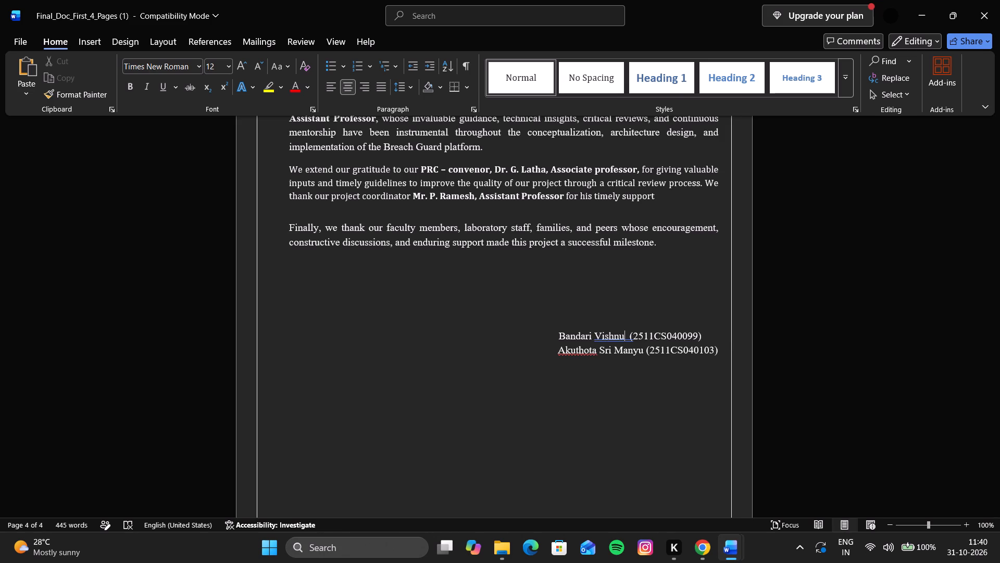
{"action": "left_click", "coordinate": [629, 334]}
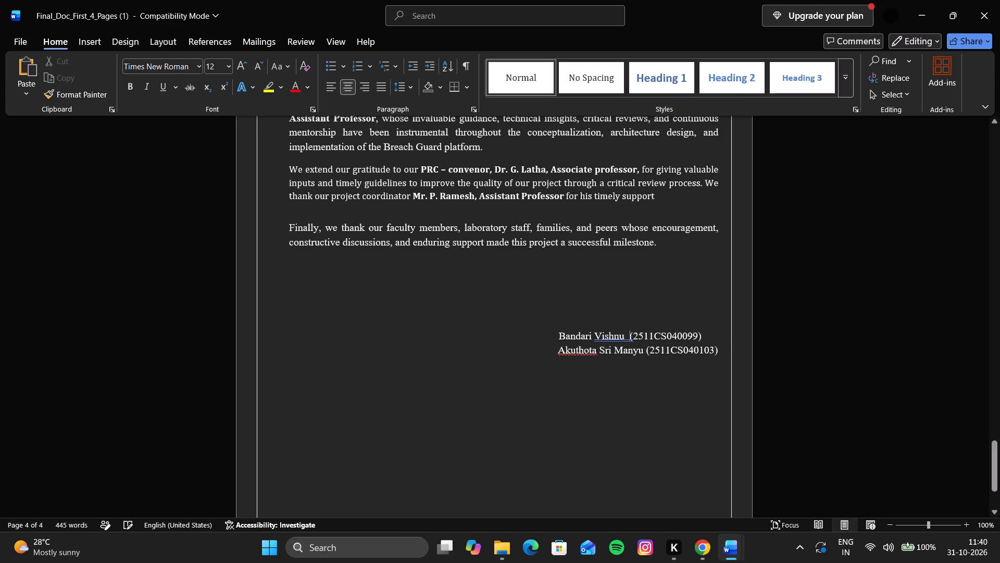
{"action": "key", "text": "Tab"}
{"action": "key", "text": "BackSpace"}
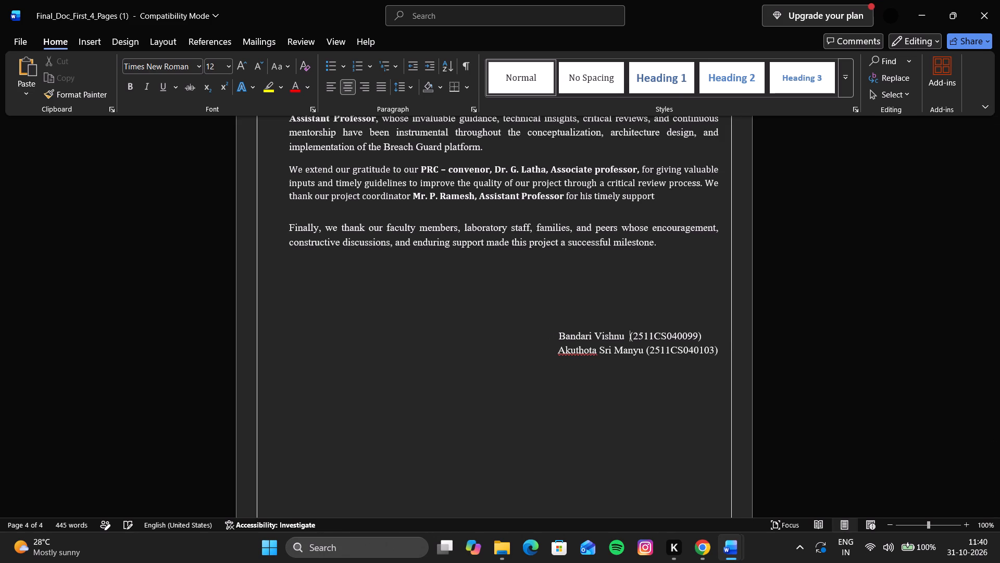
Replace the first student's name at the end of the acknowledgement with the first student's name from the certificate.
{"action": "key", "text": "Right"}
{"action": "key", "text": "Left"}
{"action": "key", "text": "Left"}
{"action": "key", "text": "Left"}
{"action": "key", "text": "BackSpace"}
{"action": "key", "text": "BackSpace"}
{"action": "key", "text": "BackSpace"}
{"action": "key", "text": "BackSpace"}
{"action": "key", "text": "BackSpace"}
{"action": "key", "text": "BackSpace"}
{"action": "key", "text": "BackSpace"}
{"action": "key", "text": "BackSpace"}
{"action": "key", "text": "BackSpace"}
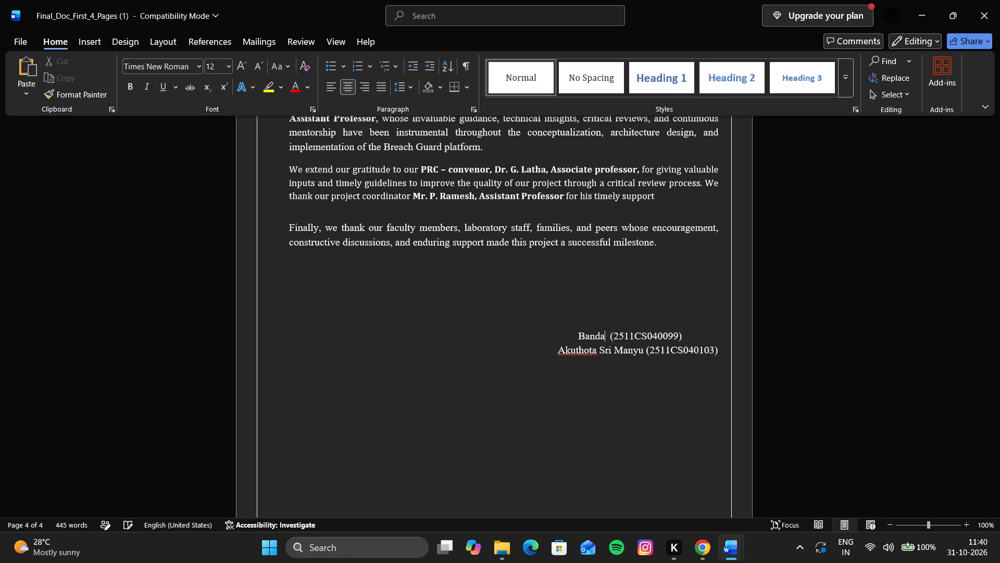
{"action": "key", "text": "BackSpace"}
{"action": "key", "text": "BackSpace"}
{"action": "key", "text": "BackSpace"}
{"action": "key", "text": "BackSpace"}
{"action": "key", "text": "BackSpace"}
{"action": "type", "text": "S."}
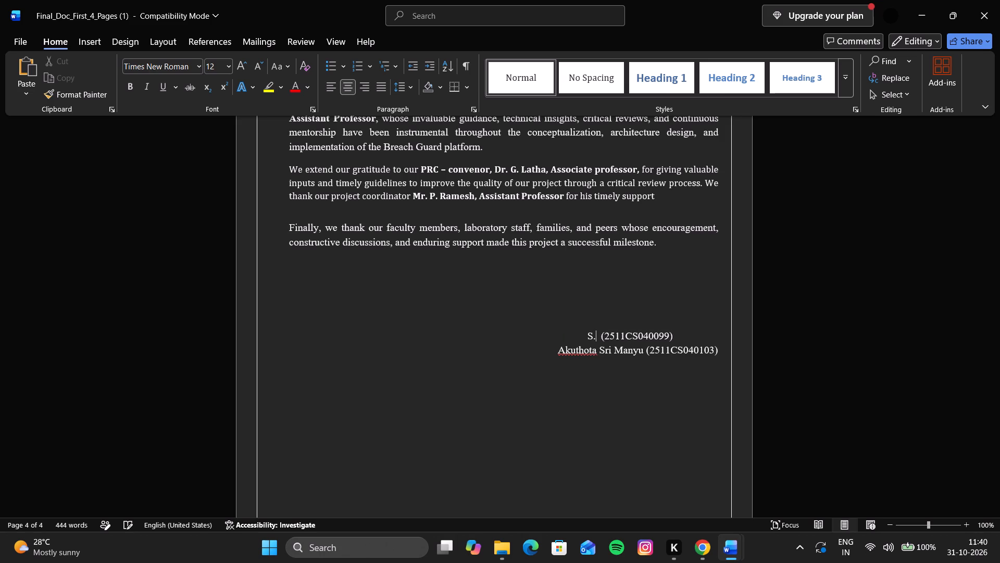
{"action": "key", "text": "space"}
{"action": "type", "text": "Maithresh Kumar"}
Replace the second student's name at the end of the acknowledgement with the second student's name from the certificate.
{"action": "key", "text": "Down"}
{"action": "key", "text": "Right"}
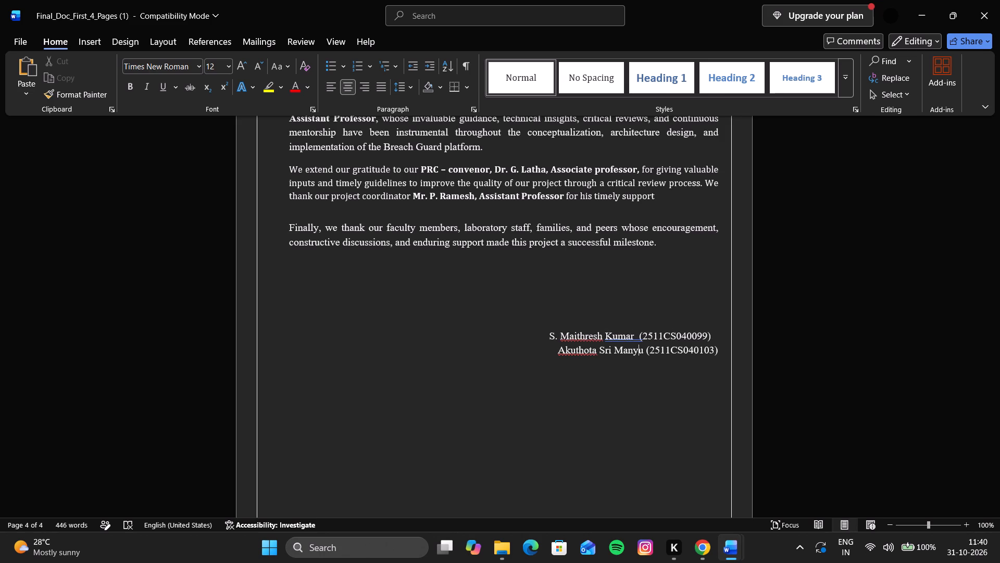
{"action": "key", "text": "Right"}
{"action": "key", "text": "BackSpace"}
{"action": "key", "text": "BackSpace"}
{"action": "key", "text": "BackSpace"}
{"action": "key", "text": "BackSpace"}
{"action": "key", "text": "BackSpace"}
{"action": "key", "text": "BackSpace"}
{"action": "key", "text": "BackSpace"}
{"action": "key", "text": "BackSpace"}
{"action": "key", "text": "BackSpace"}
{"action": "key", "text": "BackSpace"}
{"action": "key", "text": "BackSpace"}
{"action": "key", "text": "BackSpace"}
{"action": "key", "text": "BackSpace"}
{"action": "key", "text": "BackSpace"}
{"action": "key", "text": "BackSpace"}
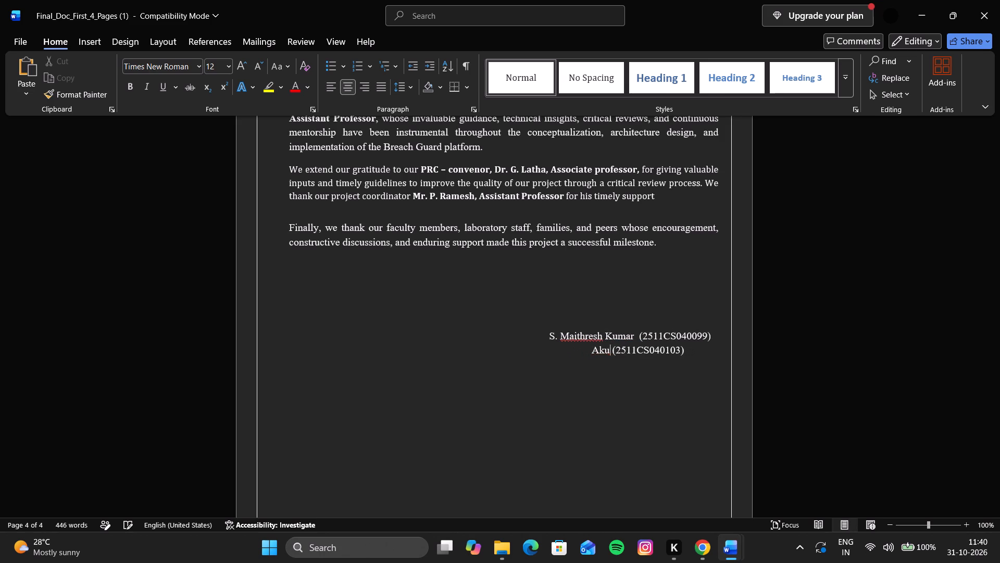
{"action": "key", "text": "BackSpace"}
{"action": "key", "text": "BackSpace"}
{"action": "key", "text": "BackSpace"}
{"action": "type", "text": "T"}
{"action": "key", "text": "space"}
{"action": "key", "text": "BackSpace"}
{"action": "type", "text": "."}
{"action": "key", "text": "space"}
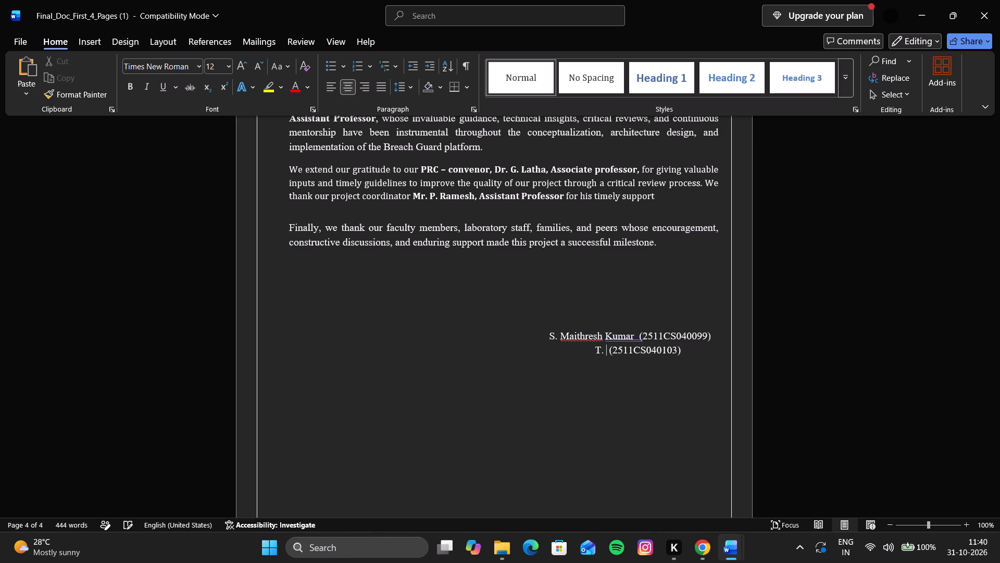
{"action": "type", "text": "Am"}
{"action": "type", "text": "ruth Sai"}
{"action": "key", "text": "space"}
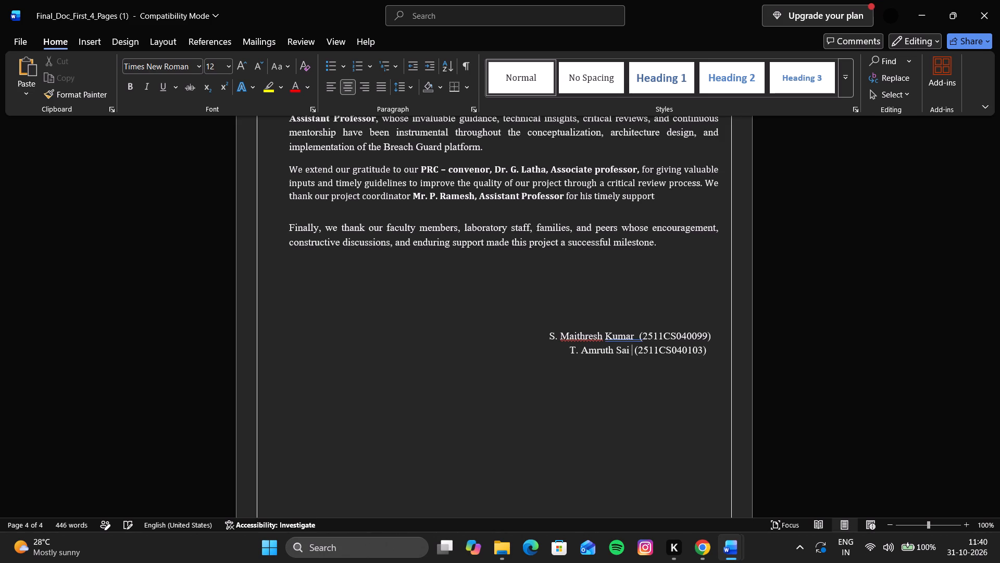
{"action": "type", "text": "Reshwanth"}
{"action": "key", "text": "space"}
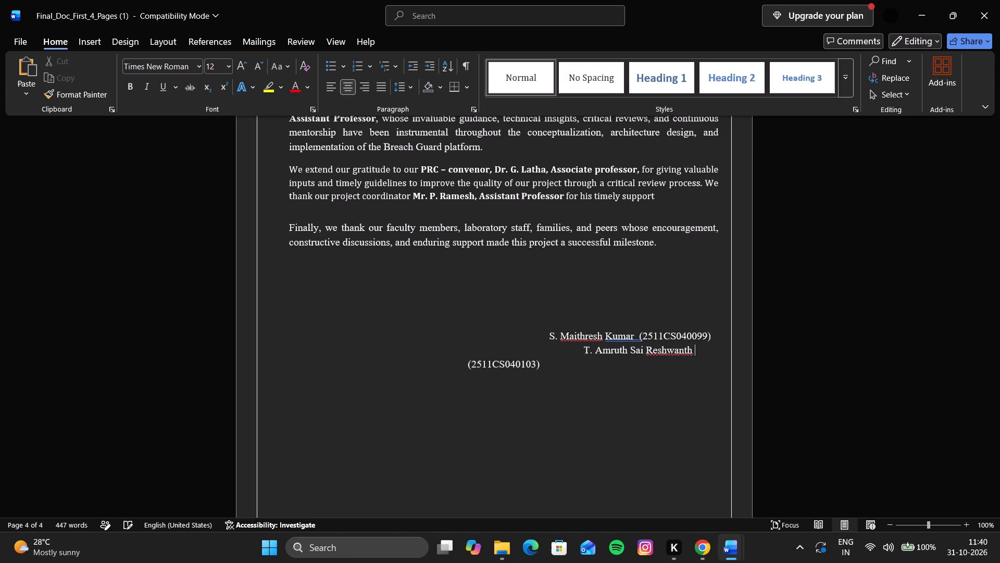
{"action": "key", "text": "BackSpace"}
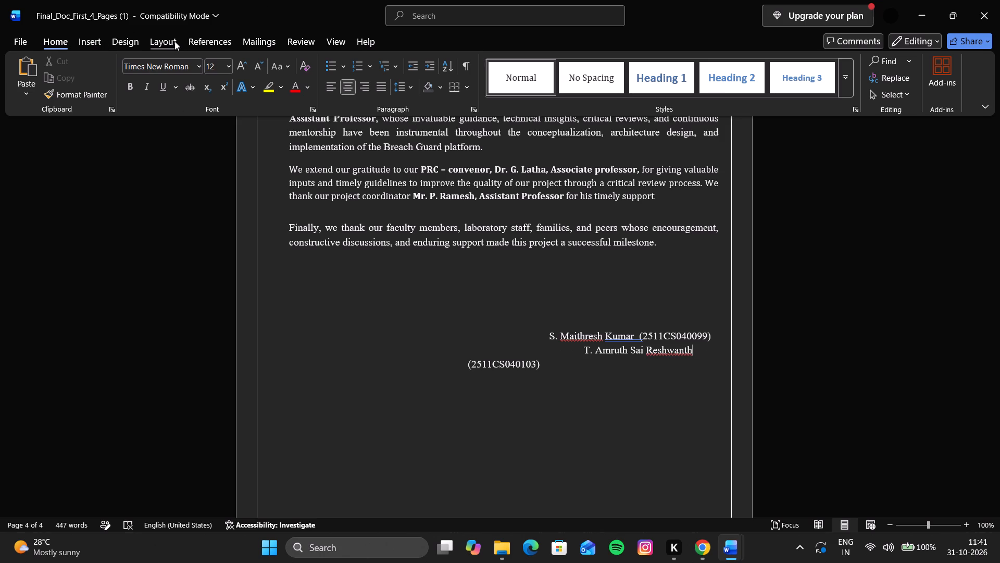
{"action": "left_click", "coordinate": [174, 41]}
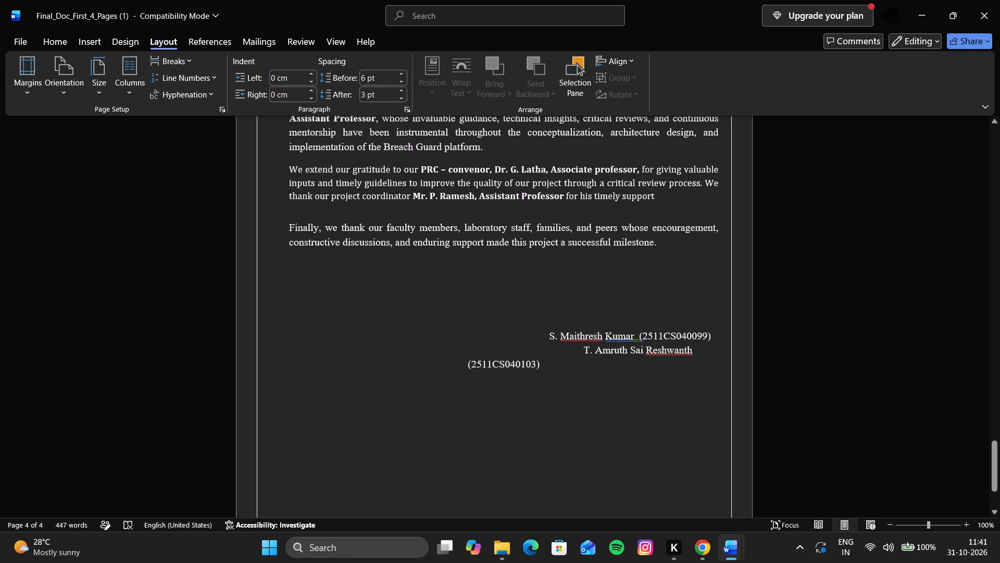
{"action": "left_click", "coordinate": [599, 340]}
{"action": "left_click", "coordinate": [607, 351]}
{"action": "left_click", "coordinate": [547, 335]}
Delete the surplus spacing before the second student's name so that the name and roll number fit on one line.
{"action": "left_click", "coordinate": [584, 347]}
{"action": "key", "text": "BackSpace"}
{"action": "key", "text": "BackSpace"}
{"action": "key", "text": "BackSpace"}
{"action": "key", "text": "BackSpace"}
{"action": "key", "text": "BackSpace"}
{"action": "key", "text": "BackSpace"}
{"action": "key", "text": "BackSpace"}
{"action": "key", "text": "BackSpace"}
{"action": "key", "text": "BackSpace"}
{"action": "key", "text": "BackSpace"}
{"action": "key", "text": "BackSpace"}
{"action": "key", "text": "BackSpace"}
{"action": "key", "text": "BackSpace"}
{"action": "key", "text": "BackSpace"}
{"action": "key", "text": "BackSpace"}
{"action": "key", "text": "BackSpace"}
{"action": "key", "text": "BackSpace"}
{"action": "key", "text": "BackSpace"}
{"action": "key", "text": "BackSpace"}
{"action": "key", "text": "BackSpace"}
{"action": "key", "text": "BackSpace"}
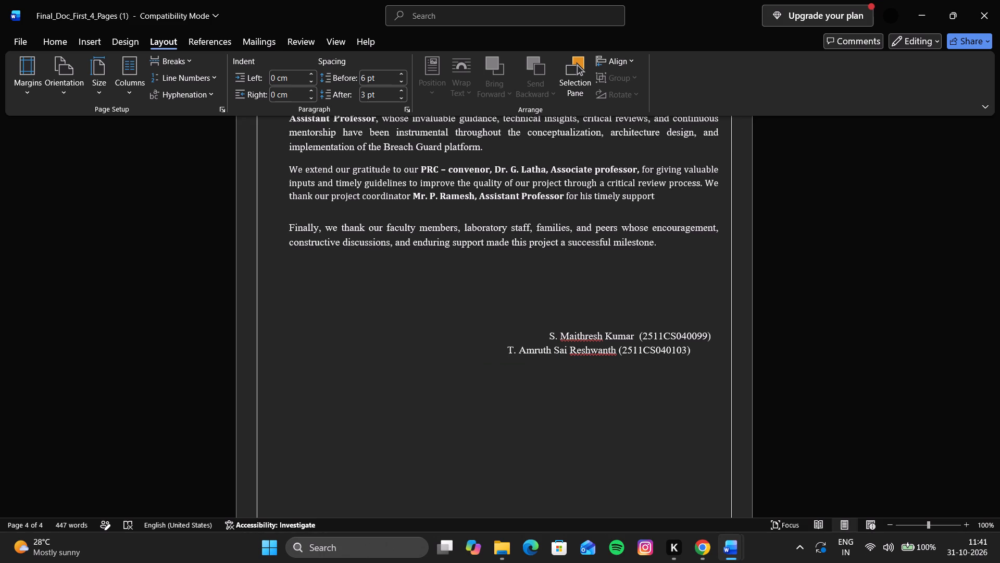
Delete the remaining spaces before the second student's name, undoing any deletion that runs into the first student's line.
{"action": "key", "text": "BackSpace"}
{"action": "key", "text": "BackSpace"}
{"action": "key", "text": "BackSpace"}
{"action": "key", "text": "BackSpace"}
{"action": "key", "text": "BackSpace"}
{"action": "key", "text": "BackSpace"}
{"action": "key", "text": "BackSpace"}
{"action": "key", "text": "BackSpace"}
{"action": "key", "text": "BackSpace"}
{"action": "key", "text": "BackSpace"}
{"action": "key", "text": "BackSpace"}
{"action": "key", "text": "BackSpace"}
{"action": "key", "text": "BackSpace"}
{"action": "key", "text": "BackSpace"}
{"action": "key", "text": "BackSpace"}
{"action": "key", "text": "BackSpace"}
{"action": "key", "text": "BackSpace"}
{"action": "key", "text": "BackSpace"}
{"action": "key", "text": "BackSpace"}
{"action": "key", "text": "BackSpace"}
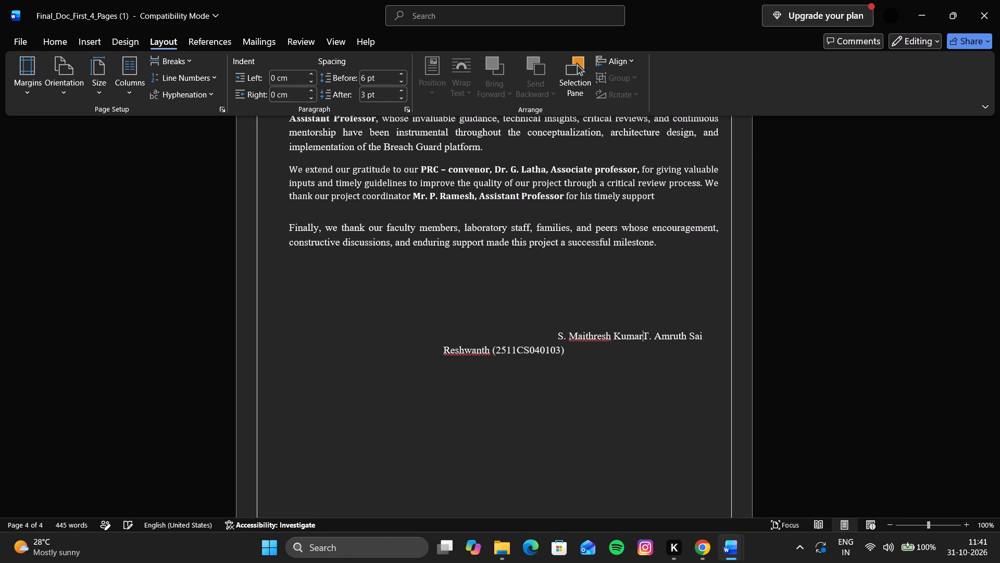
{"action": "key", "text": "ctrl+z"}
{"action": "key", "text": "ctrl+z"}
{"action": "key", "text": "ctrl+z"}
{"action": "key", "text": "ctrl+z"}
{"action": "key", "text": "ctrl+z"}
{"action": "key", "text": "ctrl+z"}
{"action": "key", "text": "ctrl+z"}
{"action": "key", "text": "ctrl+z"}
{"action": "key", "text": "ctrl+z"}
{"action": "key", "text": "ctrl+z"}
{"action": "key", "text": "ctrl+z"}
{"action": "key", "text": "ctrl+z"}
{"action": "key", "text": "ctrl+z"}
{"action": "key", "text": "ctrl+z"}
{"action": "key", "text": "ctrl+z"}
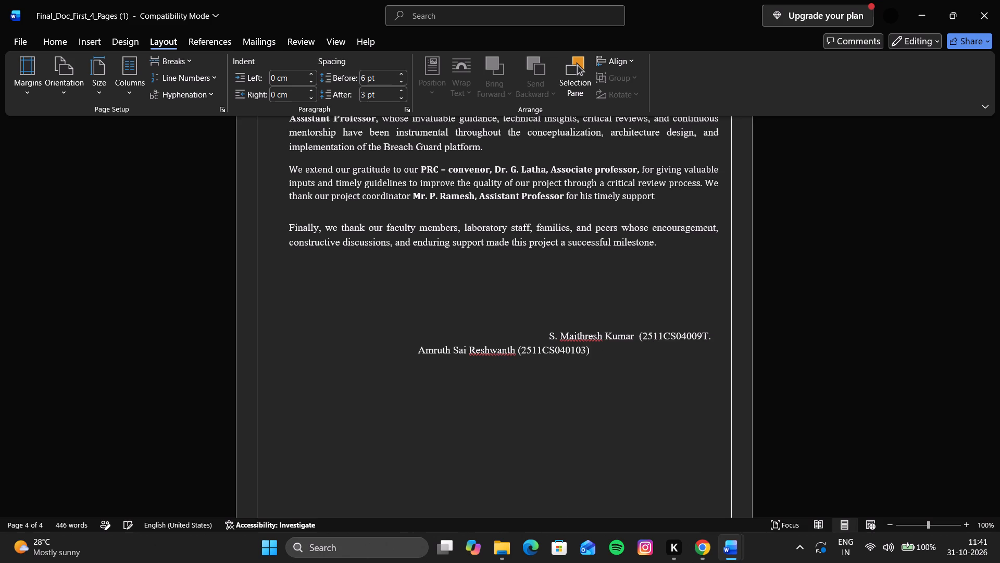
{"action": "key", "text": "ctrl+z"}
{"action": "key", "text": "ctrl+z"}
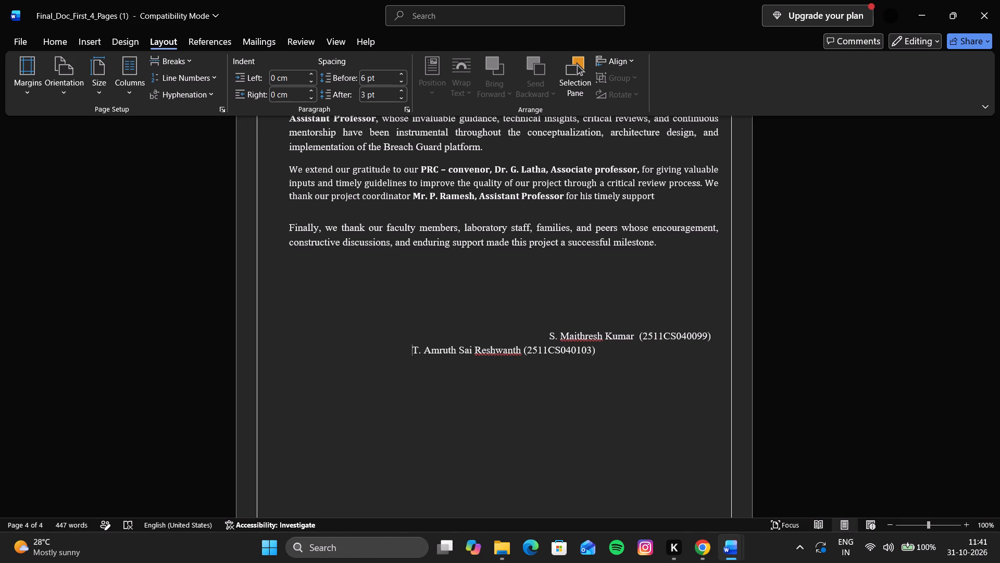
Delete the leading spaces and indentation before the first student's name so both closing lines start at the text margin.
{"action": "left_click", "coordinate": [549, 333]}
{"action": "key", "text": "BackSpace"}
{"action": "key", "text": "BackSpace"}
{"action": "key", "text": "BackSpace"}
{"action": "key", "text": "BackSpace"}
{"action": "key", "text": "BackSpace"}
{"action": "key", "text": "BackSpace"}
{"action": "key", "text": "BackSpace"}
{"action": "key", "text": "BackSpace"}
{"action": "key", "text": "BackSpace"}
{"action": "key", "text": "BackSpace"}
{"action": "key", "text": "BackSpace"}
{"action": "key", "text": "BackSpace"}
{"action": "key", "text": "BackSpace"}
{"action": "key", "text": "BackSpace"}
{"action": "key", "text": "BackSpace"}
{"action": "key", "text": "BackSpace"}
{"action": "key", "text": "BackSpace"}
{"action": "key", "text": "BackSpace"}
{"action": "key", "text": "BackSpace"}
{"action": "key", "text": "BackSpace"}
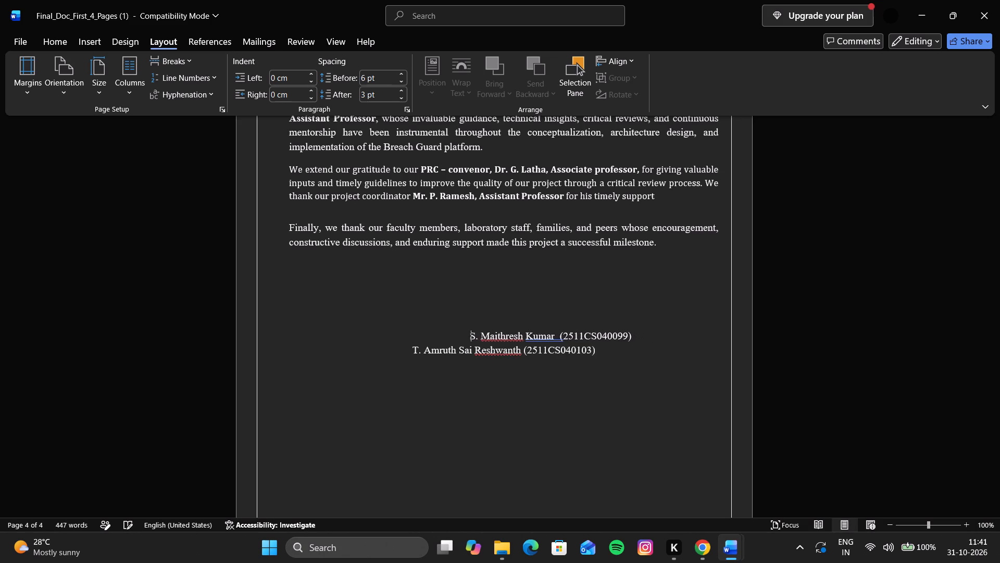
{"action": "key", "text": "BackSpace"}
{"action": "key", "text": "BackSpace"}
{"action": "key", "text": "BackSpace"}
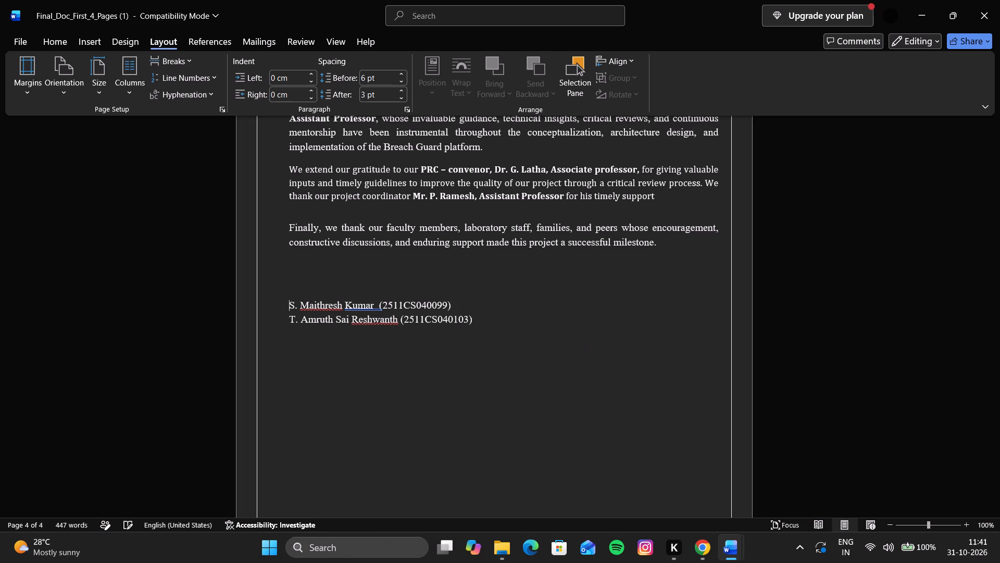
Close the remaining gap above the student names and insert three new line breaks there.
{"action": "key", "text": "BackSpace"}
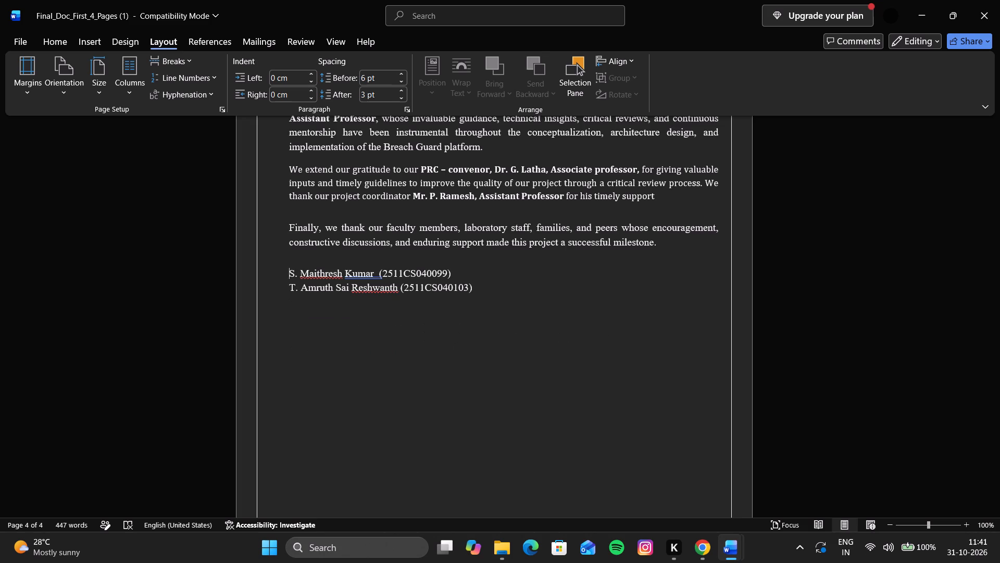
{"action": "key", "text": "Return"}
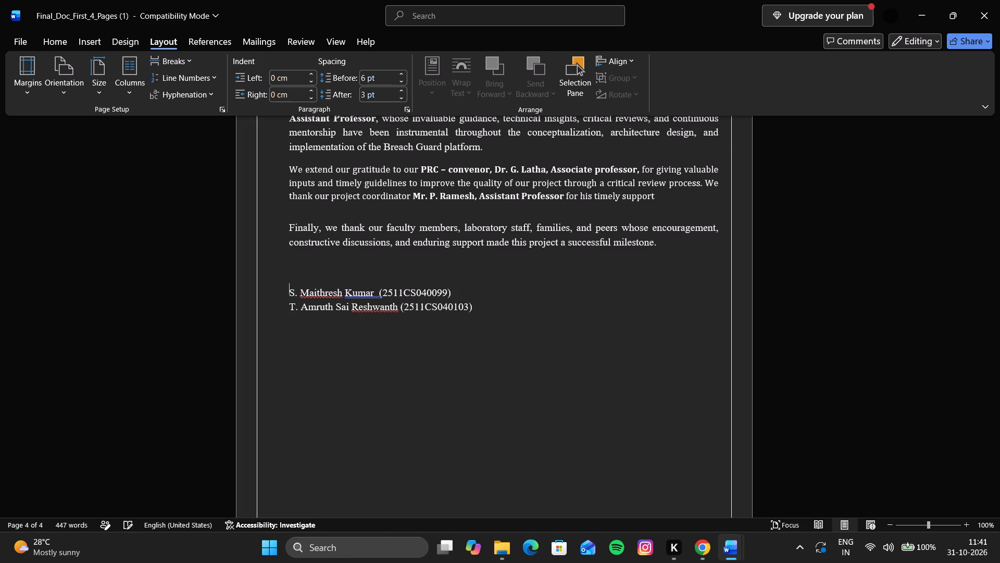
{"action": "key", "text": "Return"}
{"action": "key", "text": "Return"}
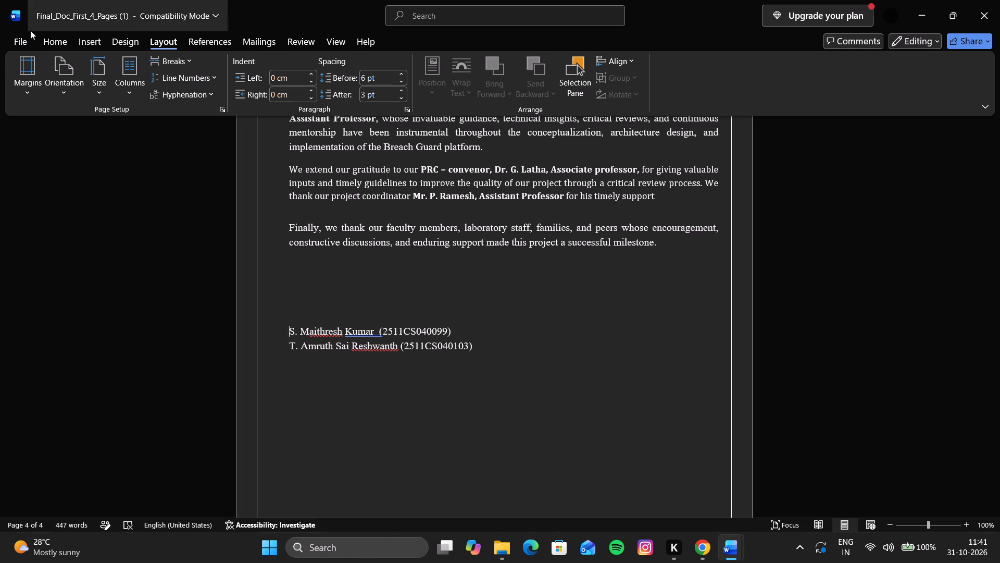
Right-align the two student name lines at the end of the acknowledgement.
{"action": "left_click", "coordinate": [49, 41]}
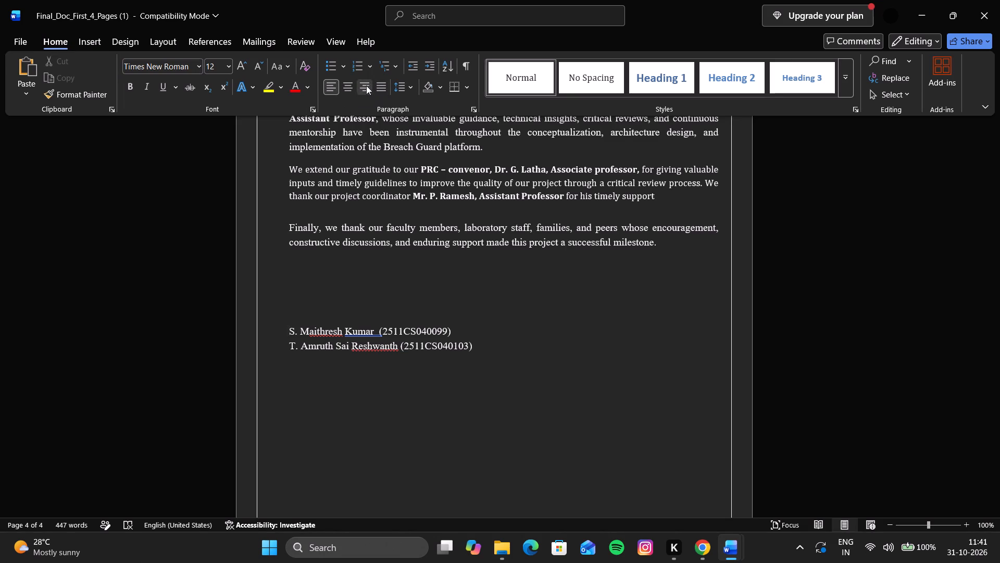
{"action": "left_click", "coordinate": [366, 85]}
Insert spaces between each student's name and roll number so the two lines align in name and roll number columns.
{"action": "left_click", "coordinate": [642, 332]}
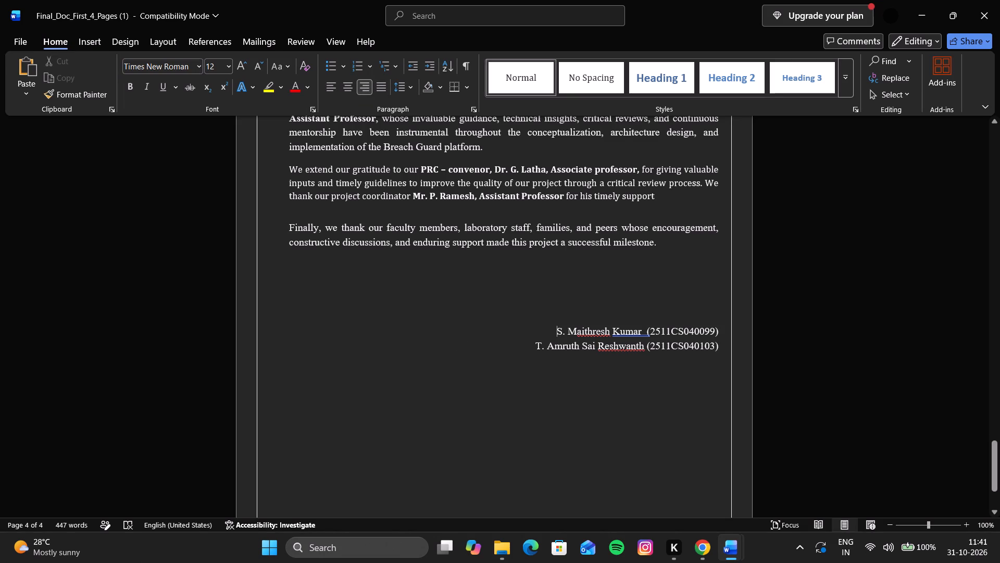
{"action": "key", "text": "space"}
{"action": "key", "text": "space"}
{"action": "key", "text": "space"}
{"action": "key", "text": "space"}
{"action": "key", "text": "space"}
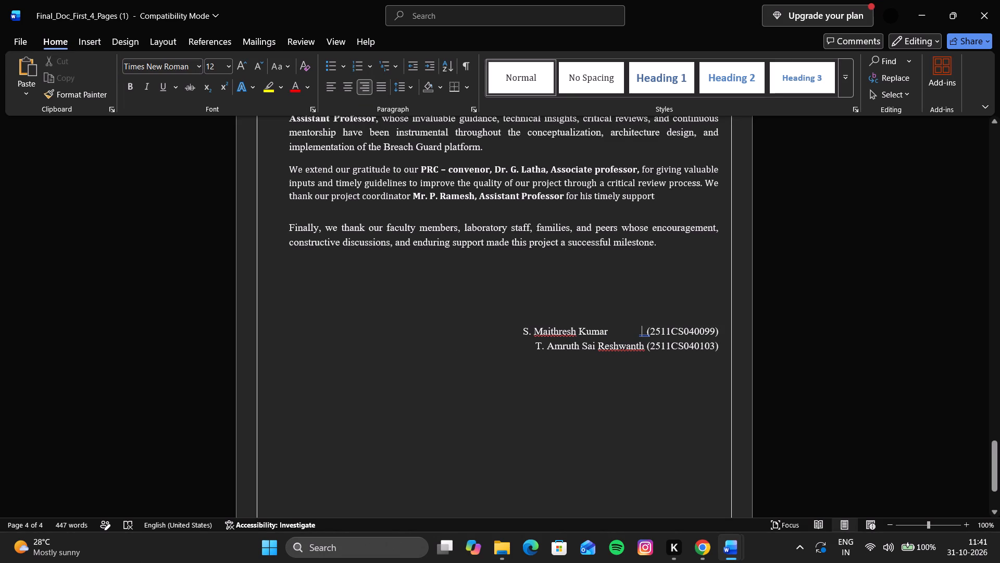
{"action": "left_click", "coordinate": [645, 343]}
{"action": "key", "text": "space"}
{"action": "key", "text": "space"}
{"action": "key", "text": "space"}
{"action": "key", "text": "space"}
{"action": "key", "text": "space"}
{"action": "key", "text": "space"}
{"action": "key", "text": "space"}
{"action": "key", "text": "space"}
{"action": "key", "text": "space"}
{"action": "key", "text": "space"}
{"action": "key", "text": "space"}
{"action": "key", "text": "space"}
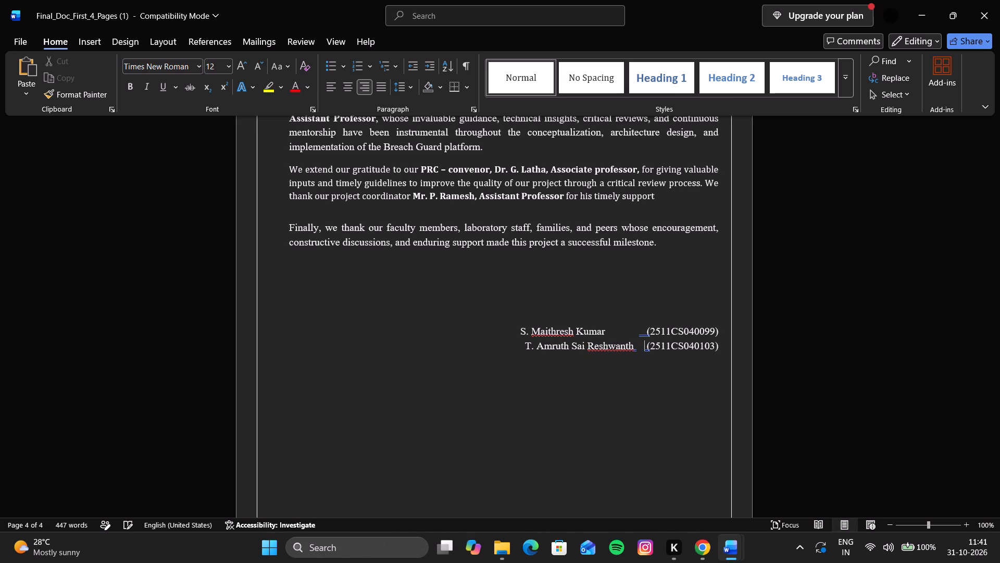
{"action": "left_click", "coordinate": [617, 334]}
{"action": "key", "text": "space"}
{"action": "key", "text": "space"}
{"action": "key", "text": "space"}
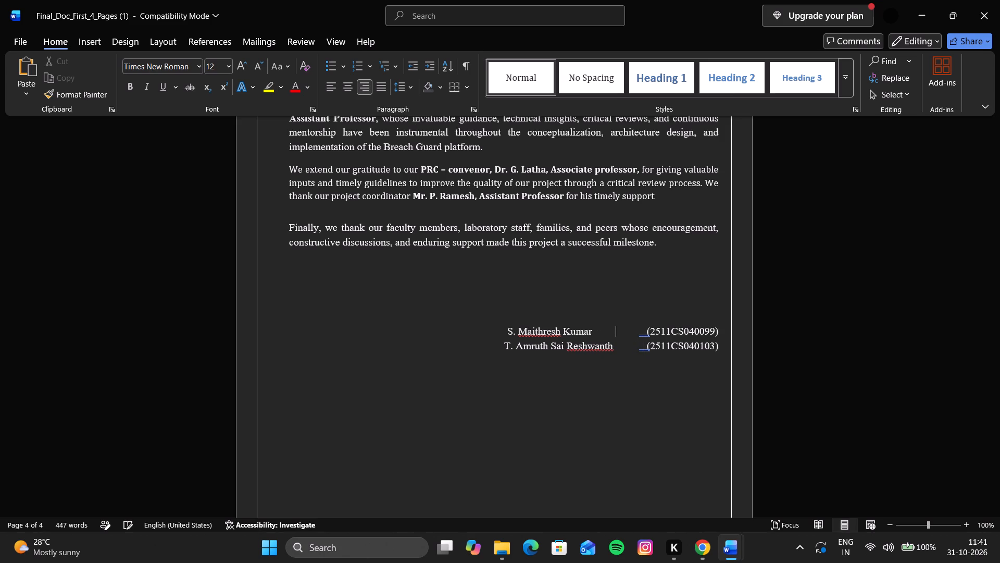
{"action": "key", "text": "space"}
{"action": "left_click", "coordinate": [587, 419]}
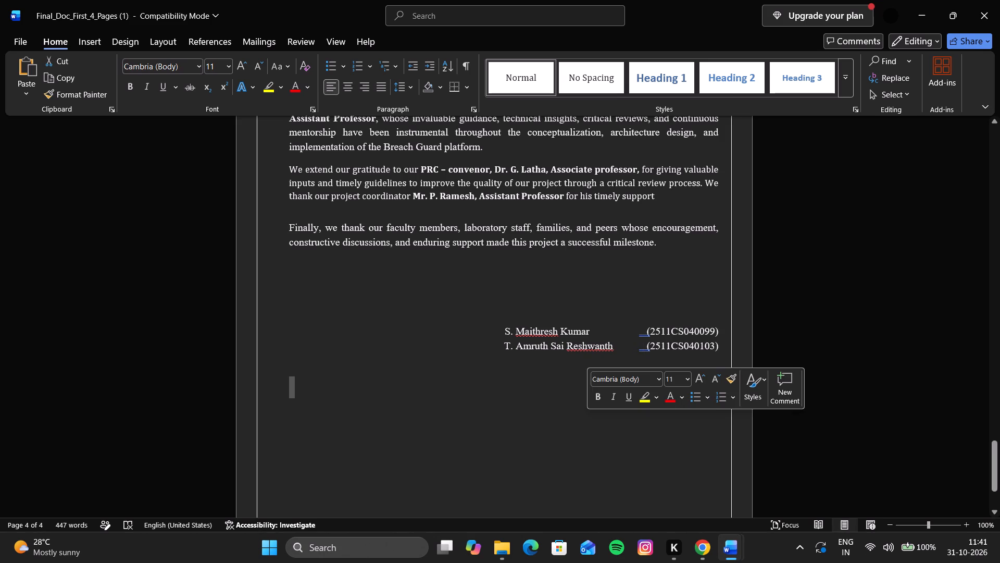
Correct the last four digits of the first student's roll number at the end of the acknowledgement.
{"action": "left_click", "coordinate": [712, 331]}
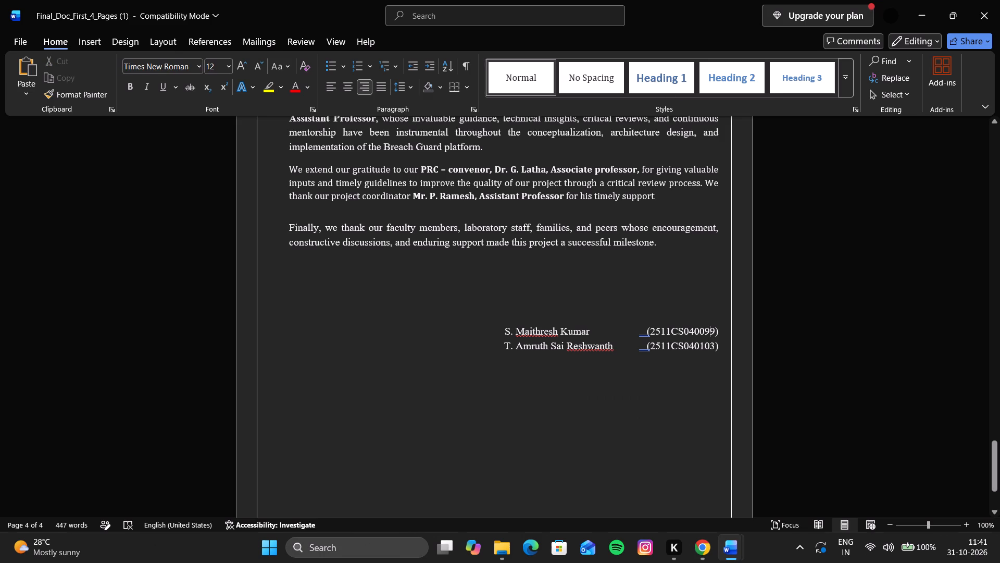
{"action": "key", "text": "Right"}
{"action": "key", "text": "BackSpace"}
{"action": "key", "text": "BackSpace"}
{"action": "key", "text": "BackSpace"}
{"action": "key", "text": "BackSpace"}
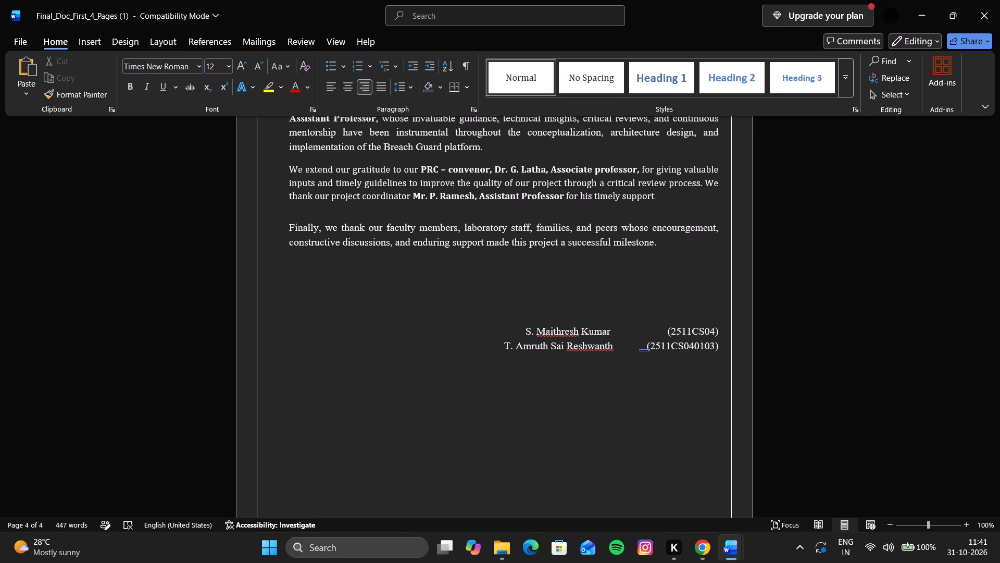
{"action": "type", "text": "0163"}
Correct the last two digits of the second student's roll number at the end of the acknowledgement.
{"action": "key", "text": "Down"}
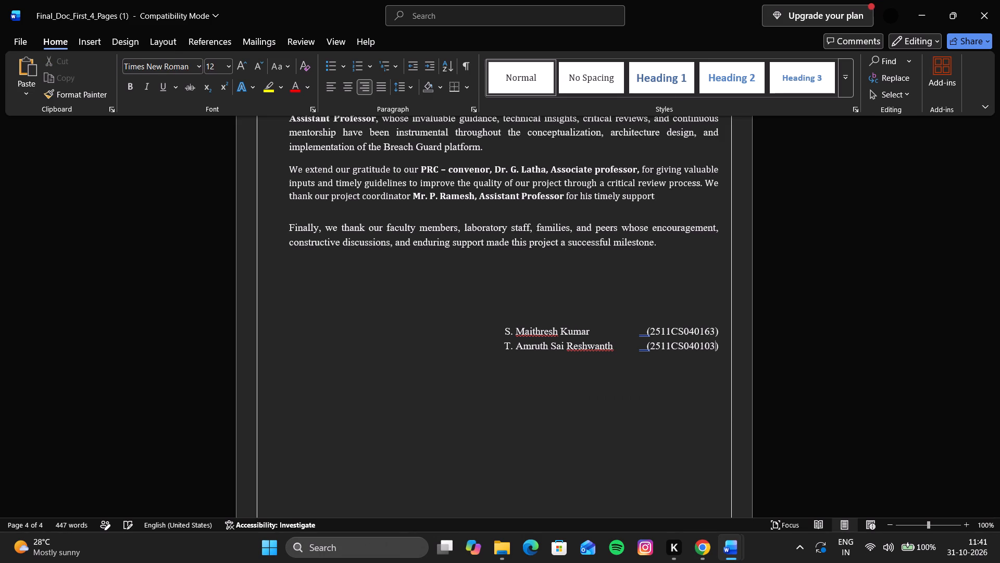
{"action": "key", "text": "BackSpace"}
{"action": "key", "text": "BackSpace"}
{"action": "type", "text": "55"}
Copy the two closing student lines with their names and roll numbers, including the blank lines above them.
{"action": "scroll", "coordinate": [712, 331], "scroll_direction": "down", "scroll_amount": 5}
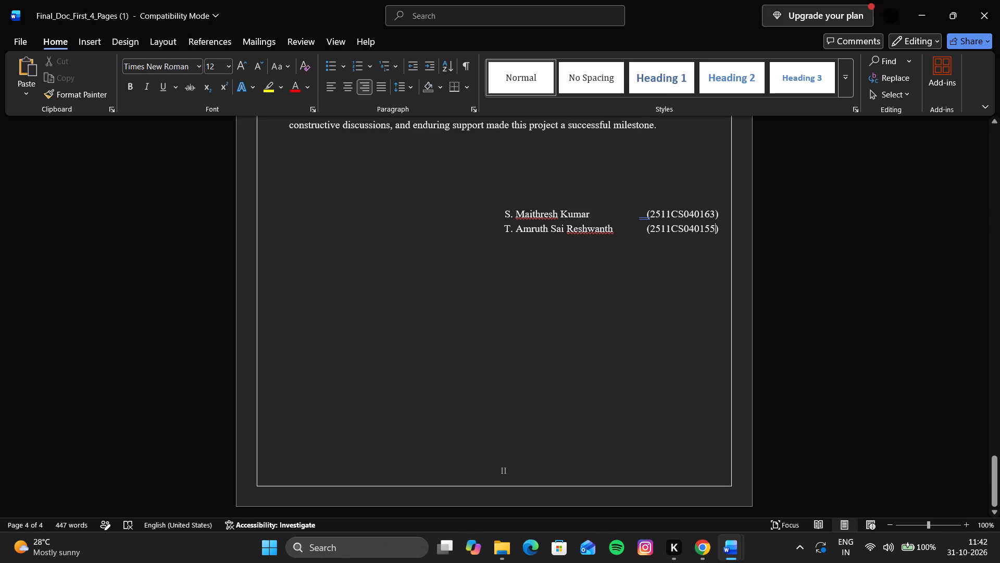
{"action": "left_click_drag", "start_coordinate": [719, 230], "coordinate": [304, 151]}
{"action": "key", "text": "ctrl+c"}
Save the document.
{"action": "scroll", "coordinate": [454, 262], "scroll_direction": "up", "scroll_amount": 1}
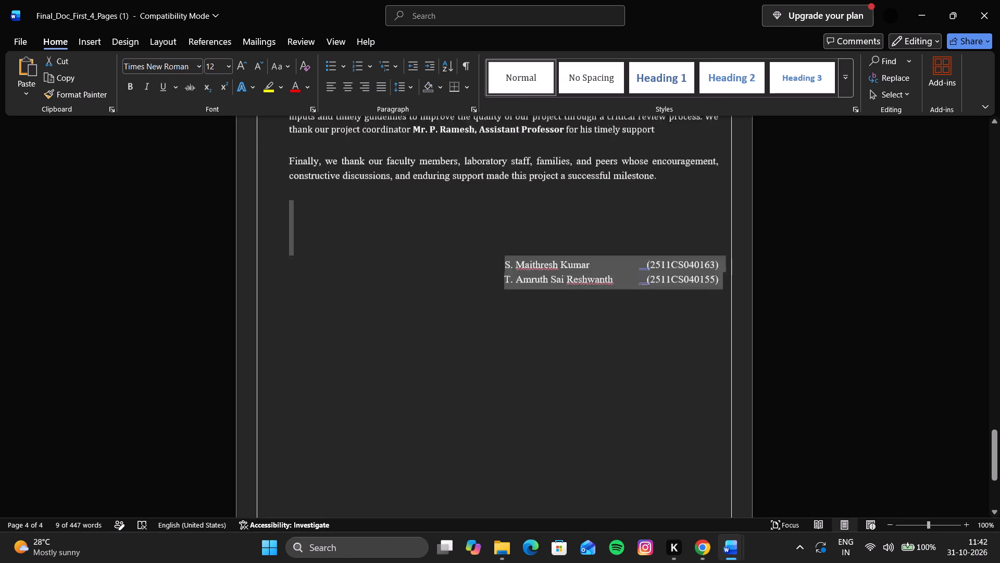
{"action": "scroll", "coordinate": [454, 262], "scroll_direction": "up", "scroll_amount": 1}
{"action": "key", "text": "ctrl+s"}
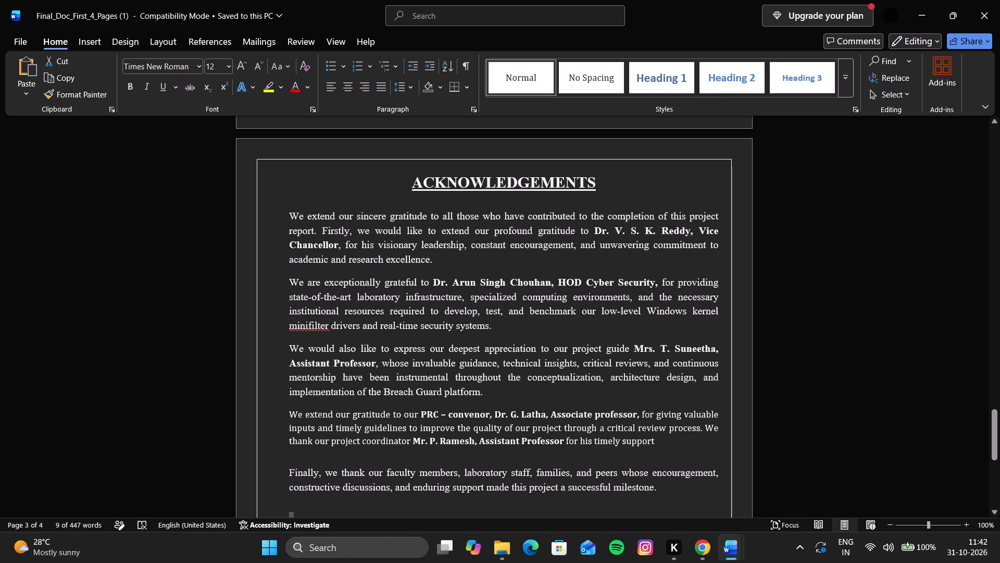
Go back to the student names under "Design & developed by" on the cover page.
{"action": "scroll", "coordinate": [670, 228], "scroll_direction": "down", "scroll_amount": 6}
{"action": "scroll", "coordinate": [670, 228], "scroll_direction": "up", "scroll_amount": 7}
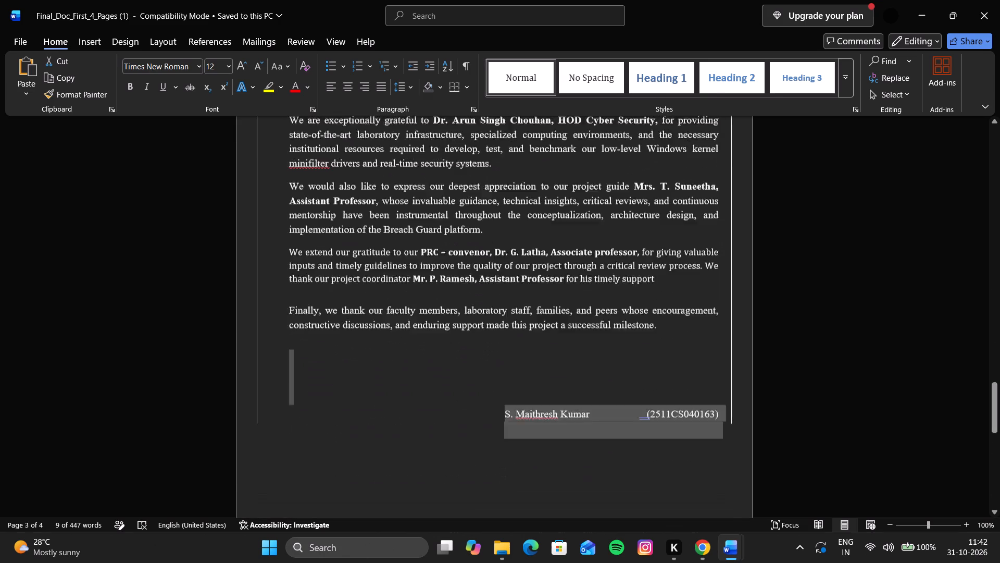
{"action": "scroll", "coordinate": [670, 228], "scroll_direction": "up", "scroll_amount": 2}
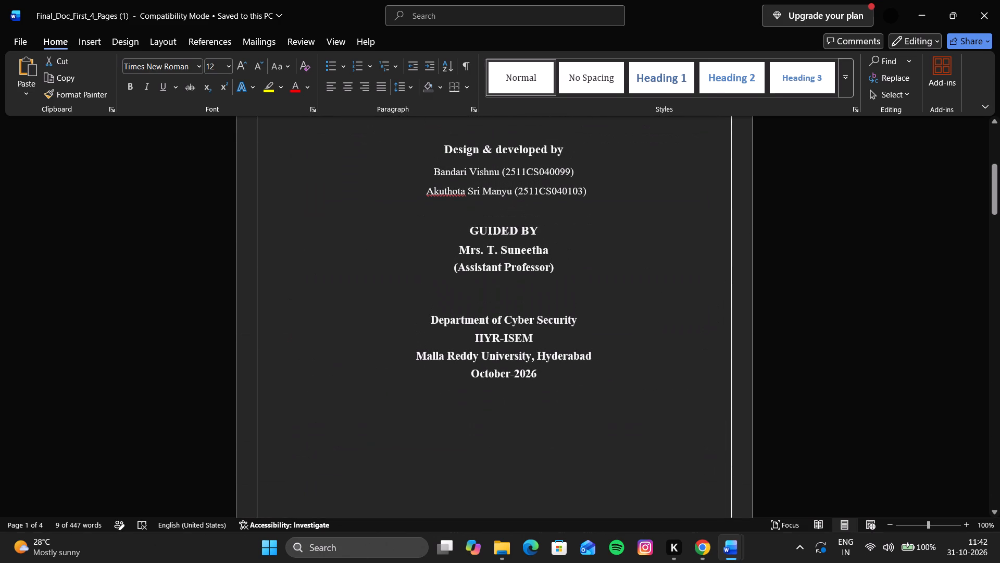
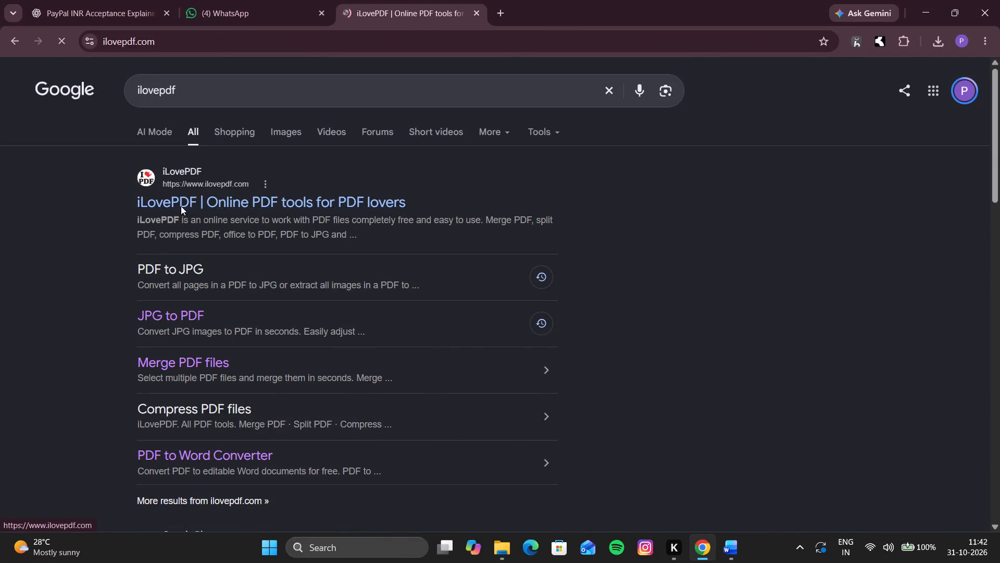
Look through the PDF tools offered on the iLovePDF home page in Chrome.
{"action": "scroll", "coordinate": [285, 194], "scroll_direction": "down", "scroll_amount": 1}
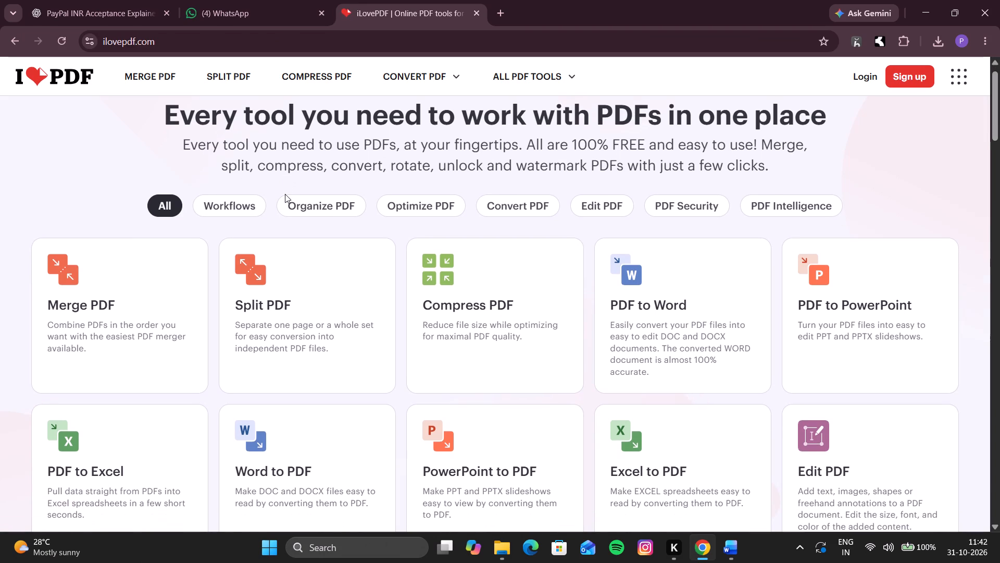
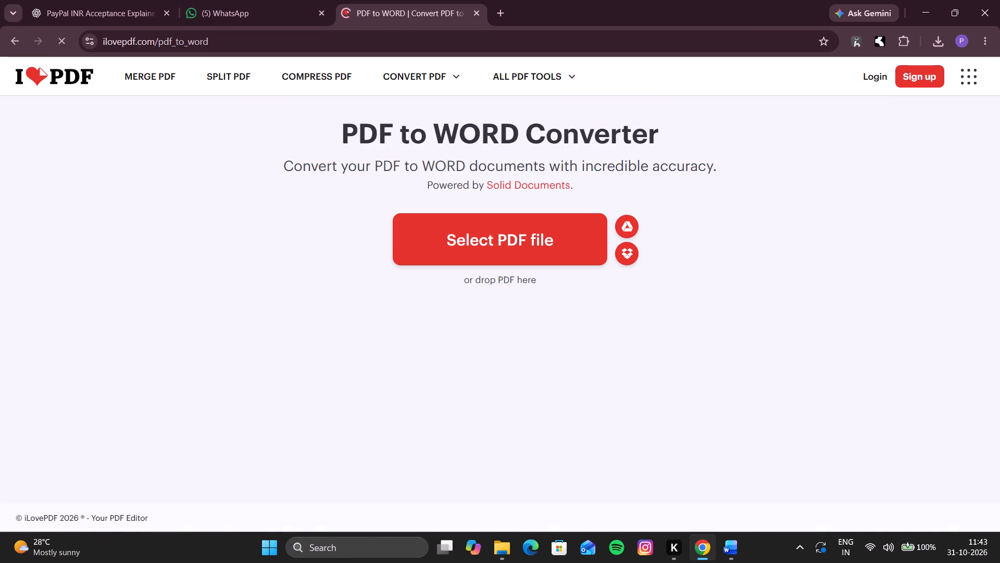
{"action": "left_click", "coordinate": [11, 46]}
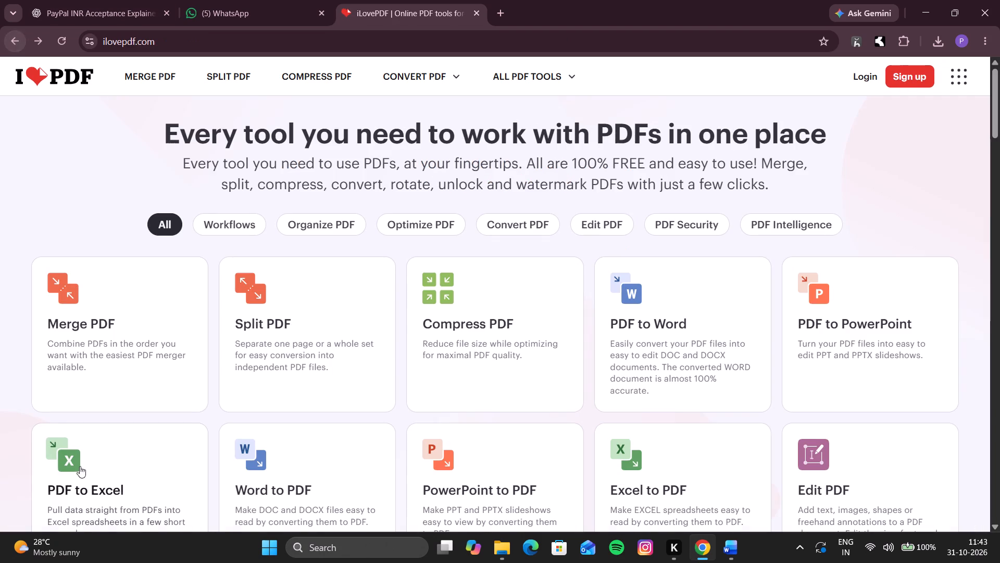
{"action": "left_click", "coordinate": [286, 461]}
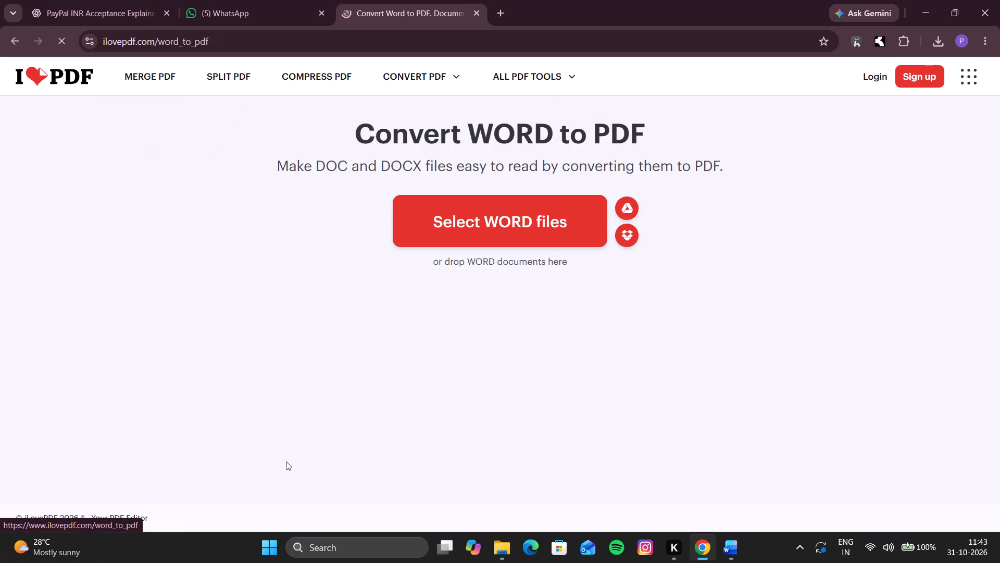
{"action": "left_click", "coordinate": [534, 212]}
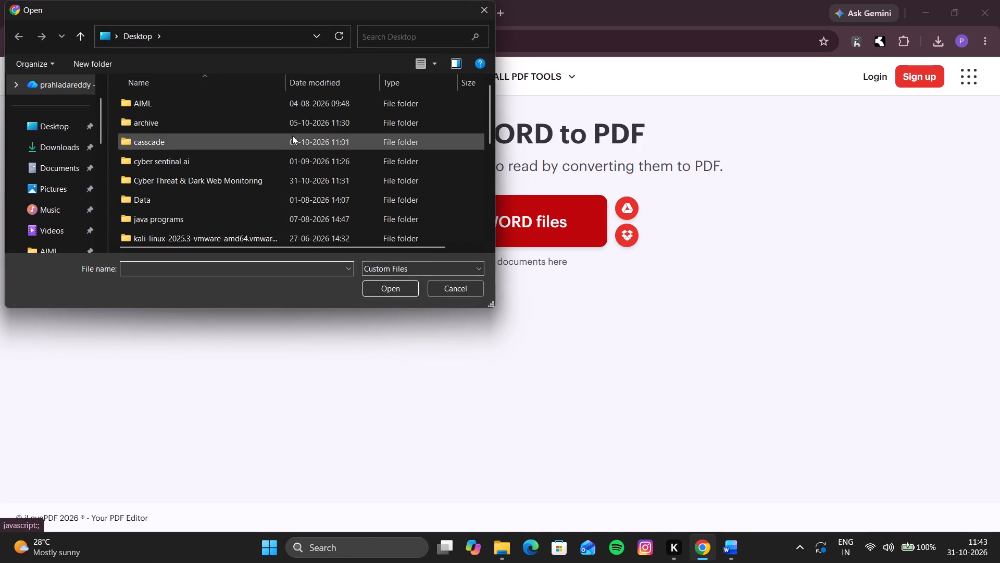
{"action": "scroll", "coordinate": [292, 136], "scroll_direction": "down", "scroll_amount": 2}
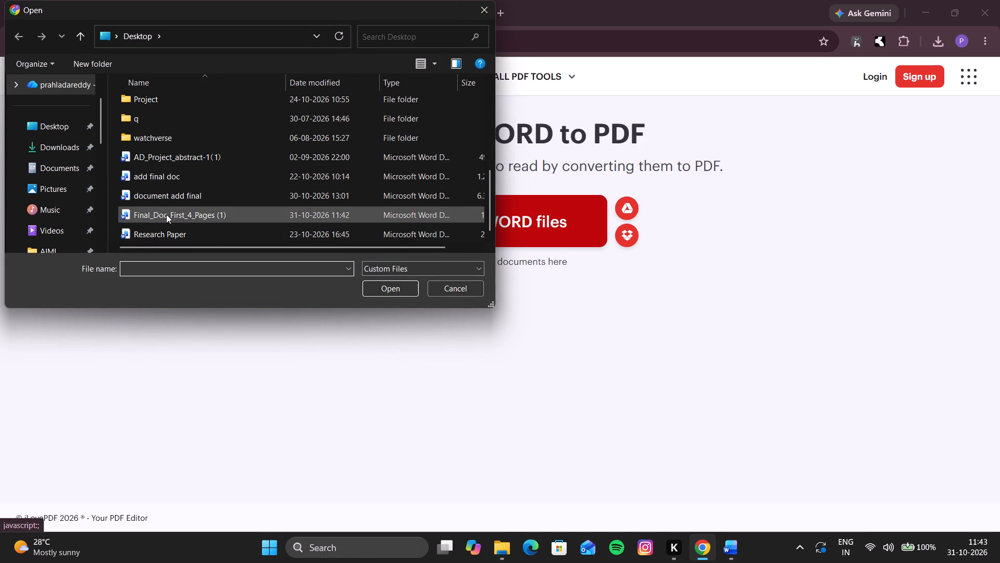
{"action": "left_click", "coordinate": [166, 214]}
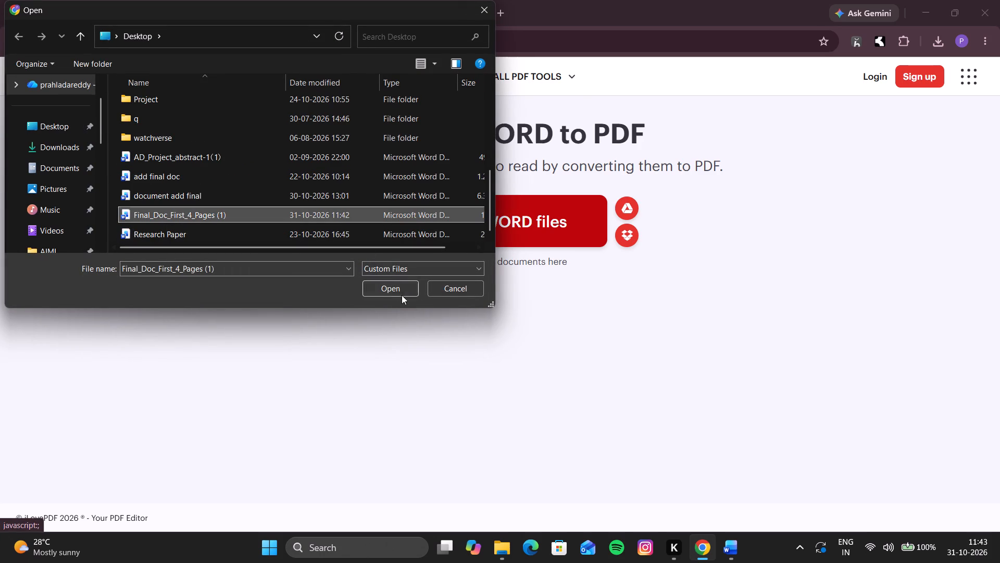
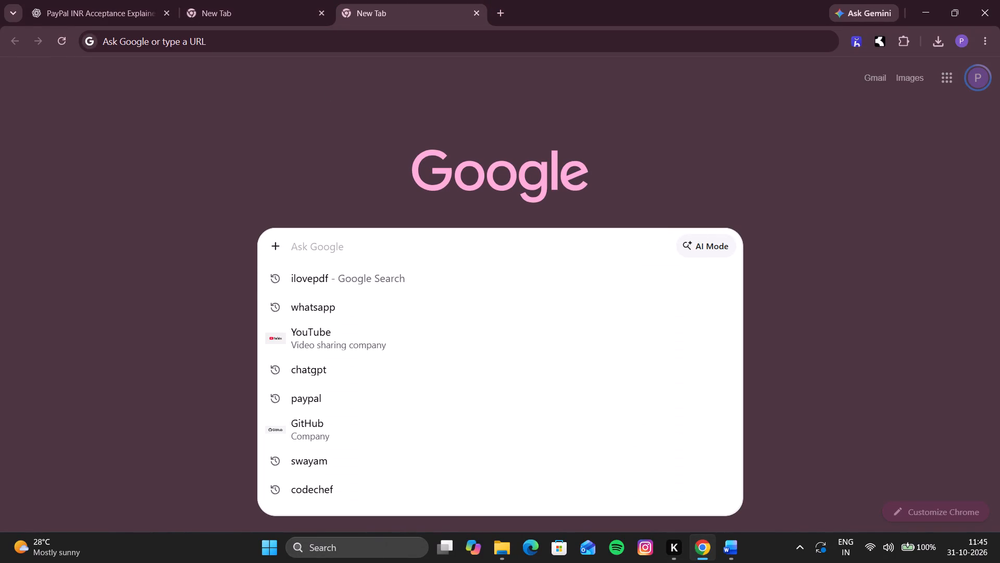
Search Google for YouTube.
{"action": "left_click", "coordinate": [337, 335]}
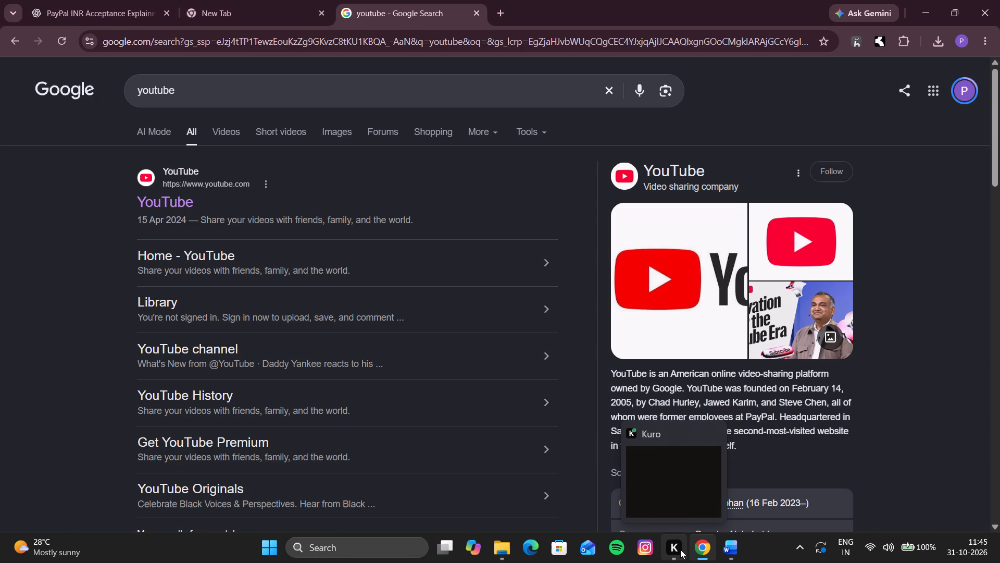
Close the unused blank browser tab.
{"action": "left_click", "coordinate": [236, 0]}
{"action": "left_click", "coordinate": [317, 14]}
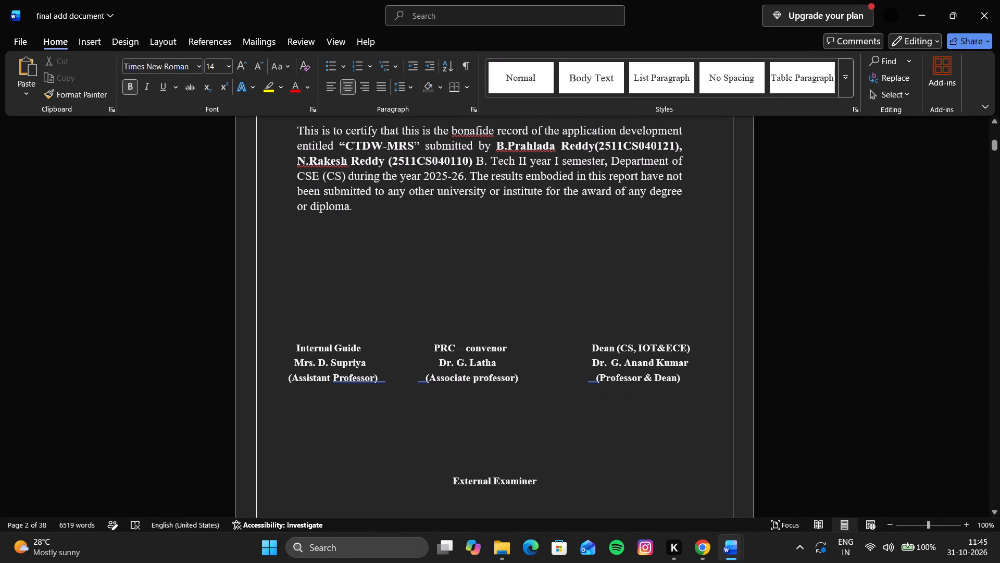
Switch to Word and change the Dean's signatory heading on the certificate page to HOD.
{"action": "scroll", "coordinate": [495, 248], "scroll_direction": "up", "scroll_amount": 3}
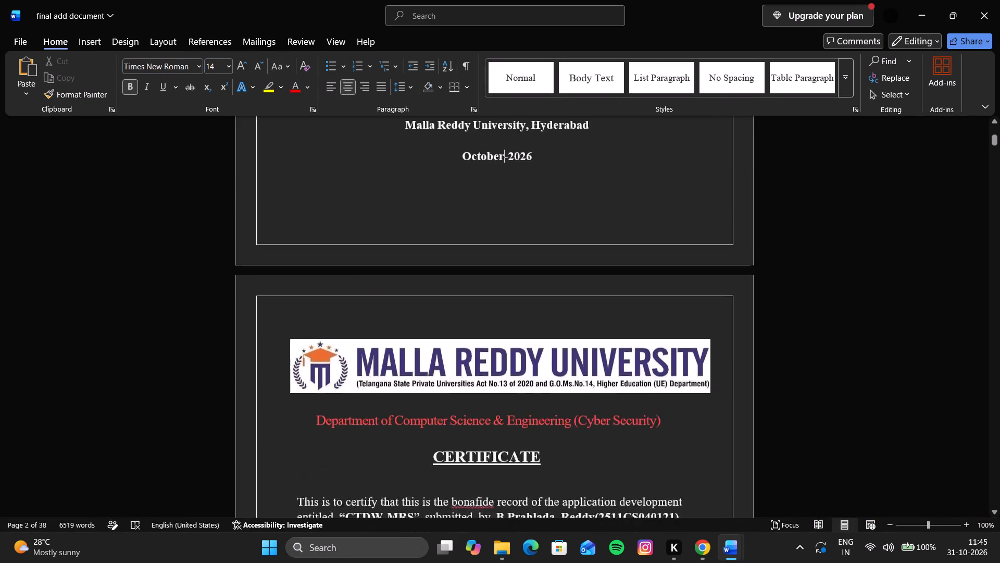
{"action": "scroll", "coordinate": [495, 248], "scroll_direction": "up", "scroll_amount": 3}
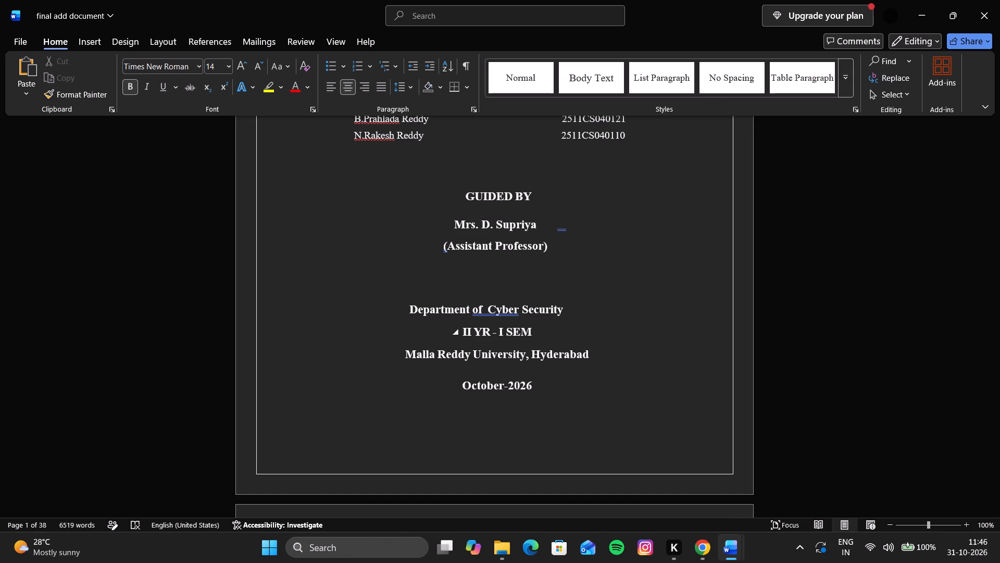
{"action": "scroll", "coordinate": [602, 327], "scroll_direction": "down", "scroll_amount": 6}
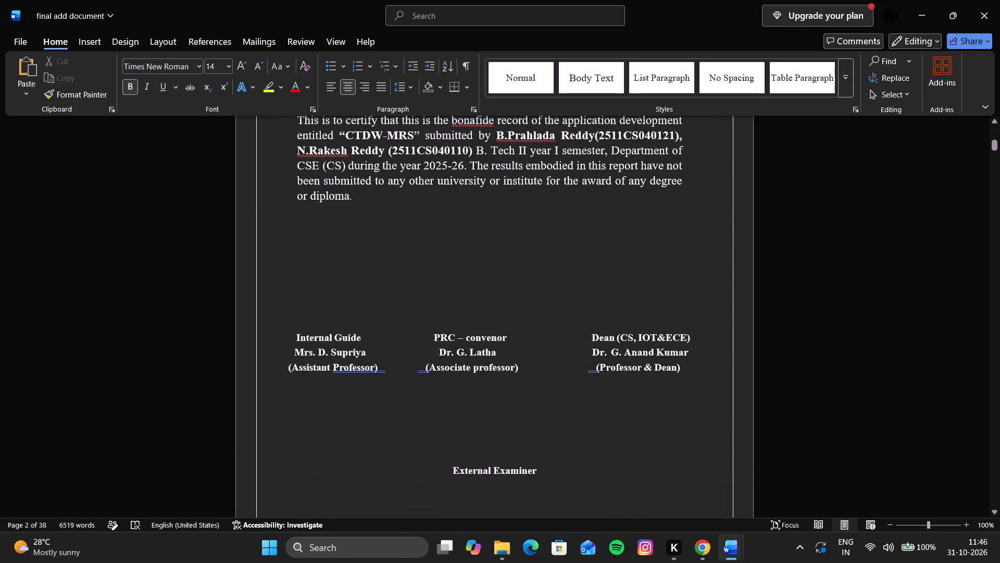
{"action": "left_click", "coordinate": [691, 339]}
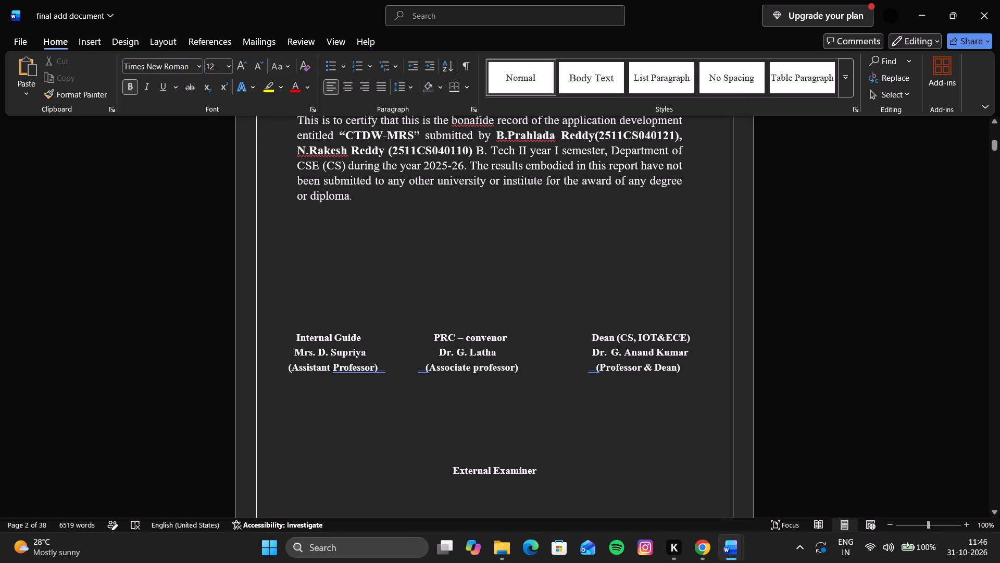
{"action": "key", "text": "BackSpace"}
{"action": "key", "text": "BackSpace"}
{"action": "key", "text": "BackSpace"}
{"action": "key", "text": "BackSpace"}
{"action": "key", "text": "BackSpace"}
{"action": "key", "text": "BackSpace"}
{"action": "key", "text": "BackSpace"}
{"action": "key", "text": "BackSpace"}
{"action": "key", "text": "BackSpace"}
{"action": "key", "text": "BackSpace"}
{"action": "key", "text": "BackSpace"}
{"action": "key", "text": "BackSpace"}
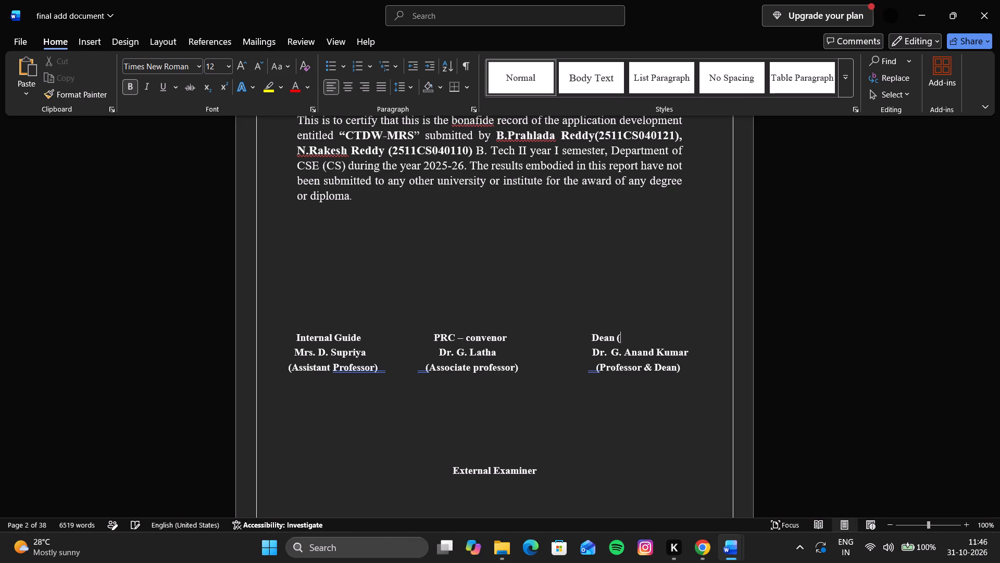
{"action": "key", "text": "BackSpace"}
{"action": "key", "text": "BackSpace"}
{"action": "key", "text": "BackSpace"}
{"action": "key", "text": "BackSpace"}
{"action": "key", "text": "BackSpace"}
{"action": "key", "text": "BackSpace"}
Place the insertion point directly before HOD in the certificate's signatory line.
{"action": "key", "text": "Left"}
{"action": "key", "text": "Left"}
{"action": "key", "text": "Left"}
Indent the HOD heading with four spaces so it sits more centrally above the signatory's name.
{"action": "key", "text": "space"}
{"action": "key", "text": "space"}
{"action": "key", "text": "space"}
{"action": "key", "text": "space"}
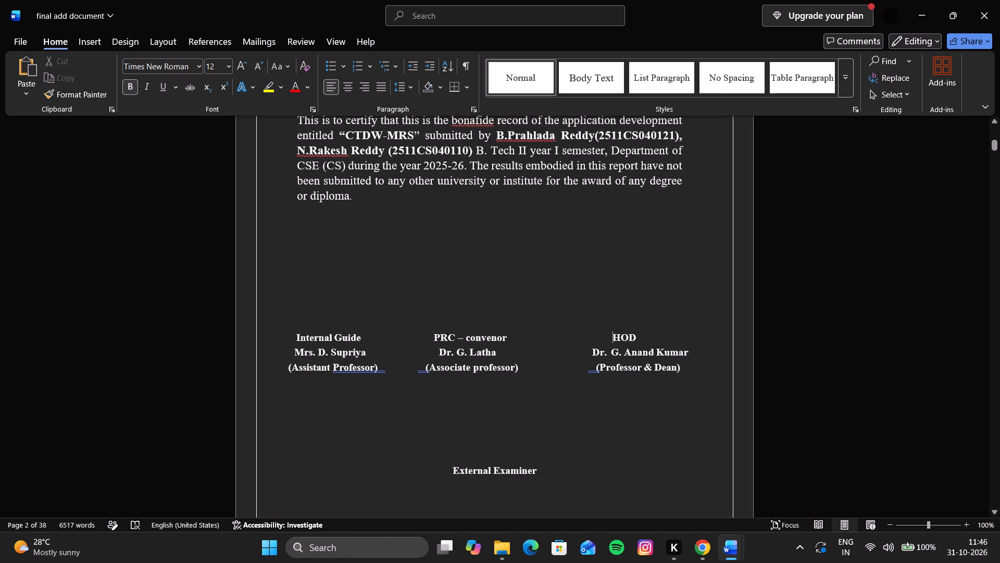
Delete the signatory's name below the HOD heading on the certificate page, keeping the Dr. title.
{"action": "left_click", "coordinate": [691, 355]}
{"action": "key", "text": "BackSpace"}
{"action": "key", "text": "BackSpace"}
{"action": "key", "text": "BackSpace"}
{"action": "key", "text": "BackSpace"}
{"action": "key", "text": "BackSpace"}
{"action": "key", "text": "BackSpace"}
{"action": "key", "text": "BackSpace"}
{"action": "key", "text": "BackSpace"}
{"action": "key", "text": "BackSpace"}
{"action": "key", "text": "BackSpace"}
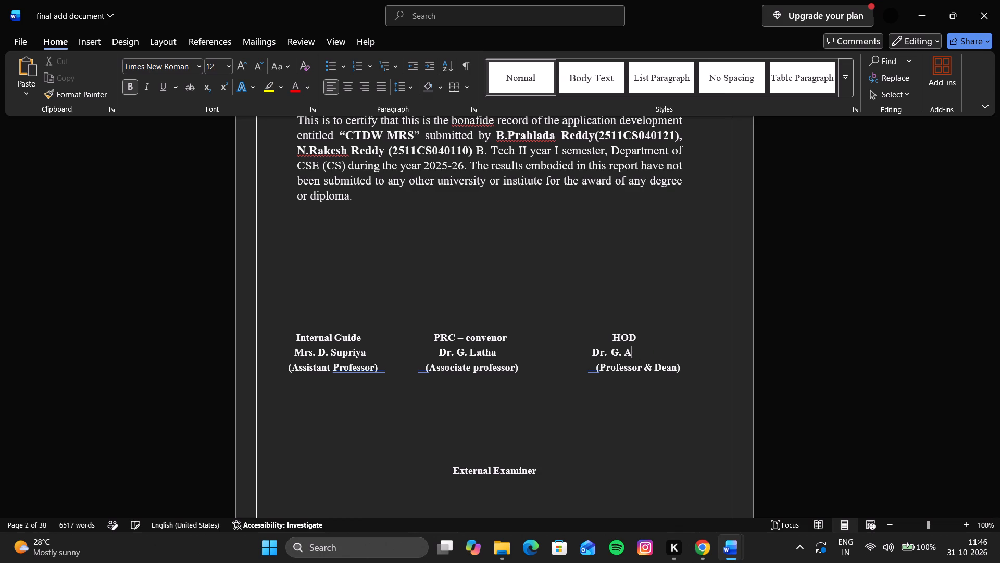
{"action": "key", "text": "BackSpace"}
{"action": "key", "text": "BackSpace"}
{"action": "key", "text": "BackSpace"}
{"action": "key", "text": "BackSpace"}
{"action": "key", "text": "BackSpace"}
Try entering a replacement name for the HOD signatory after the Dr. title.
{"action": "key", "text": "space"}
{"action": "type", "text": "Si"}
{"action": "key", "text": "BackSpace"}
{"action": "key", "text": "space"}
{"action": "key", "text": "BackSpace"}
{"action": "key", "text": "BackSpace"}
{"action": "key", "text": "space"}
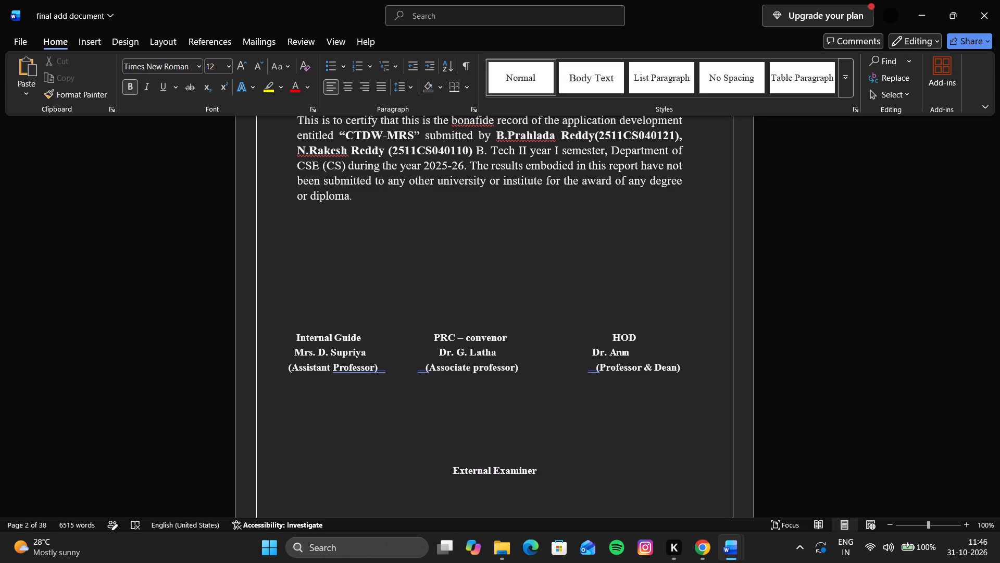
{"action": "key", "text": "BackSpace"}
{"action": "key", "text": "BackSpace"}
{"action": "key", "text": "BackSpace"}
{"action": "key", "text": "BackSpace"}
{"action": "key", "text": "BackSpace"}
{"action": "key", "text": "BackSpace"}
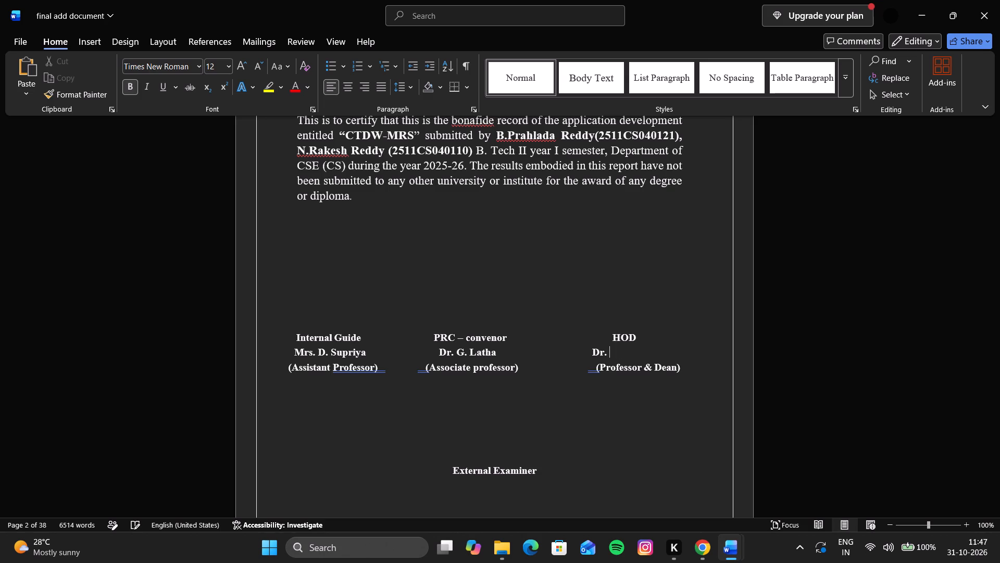
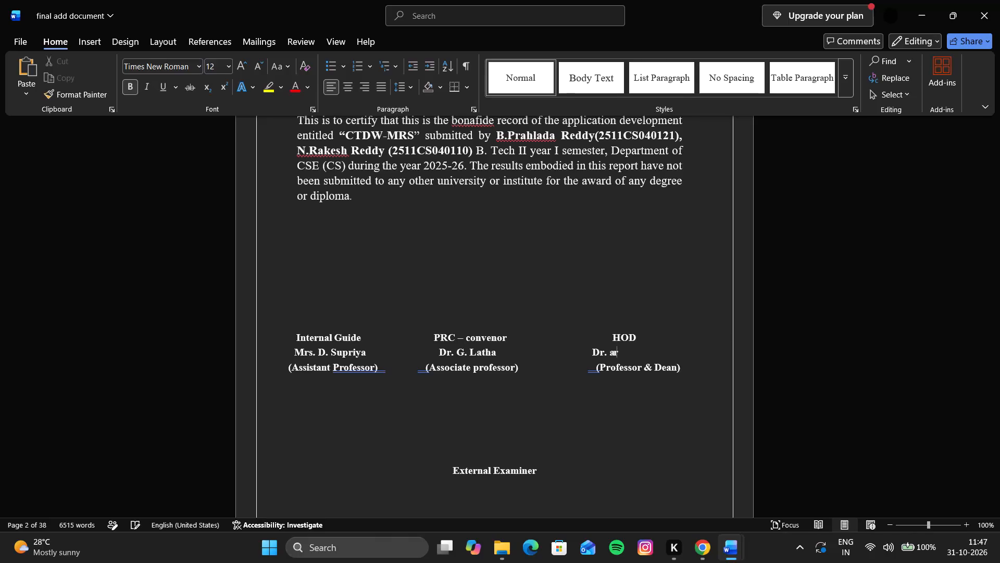
Enter the head of department's full name after "Dr." beneath the HOD heading on the certificate page.
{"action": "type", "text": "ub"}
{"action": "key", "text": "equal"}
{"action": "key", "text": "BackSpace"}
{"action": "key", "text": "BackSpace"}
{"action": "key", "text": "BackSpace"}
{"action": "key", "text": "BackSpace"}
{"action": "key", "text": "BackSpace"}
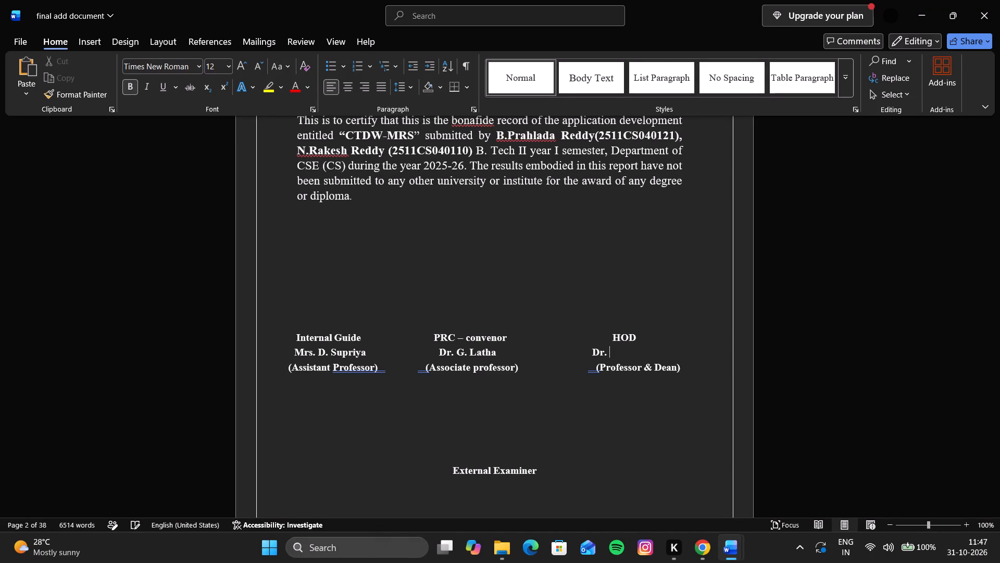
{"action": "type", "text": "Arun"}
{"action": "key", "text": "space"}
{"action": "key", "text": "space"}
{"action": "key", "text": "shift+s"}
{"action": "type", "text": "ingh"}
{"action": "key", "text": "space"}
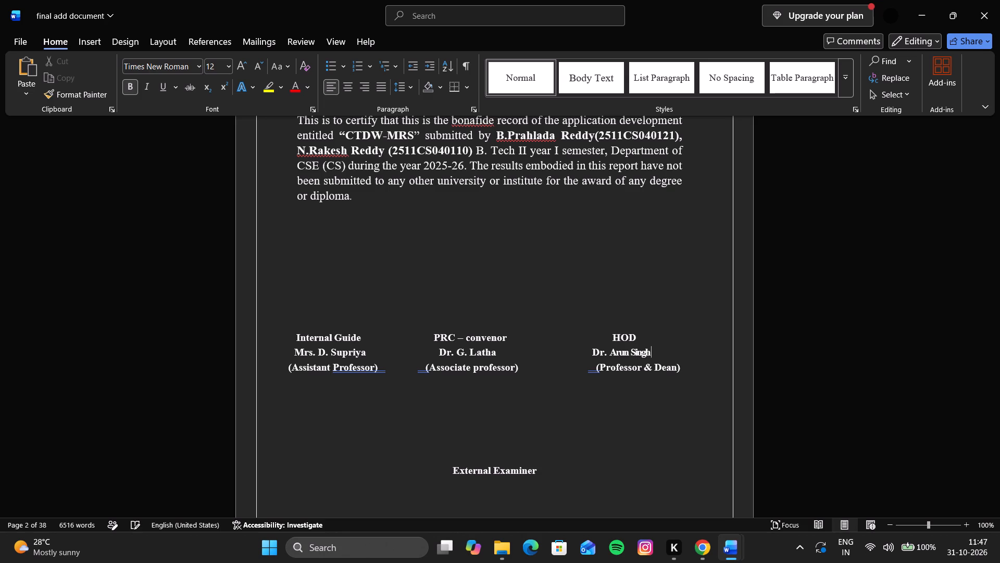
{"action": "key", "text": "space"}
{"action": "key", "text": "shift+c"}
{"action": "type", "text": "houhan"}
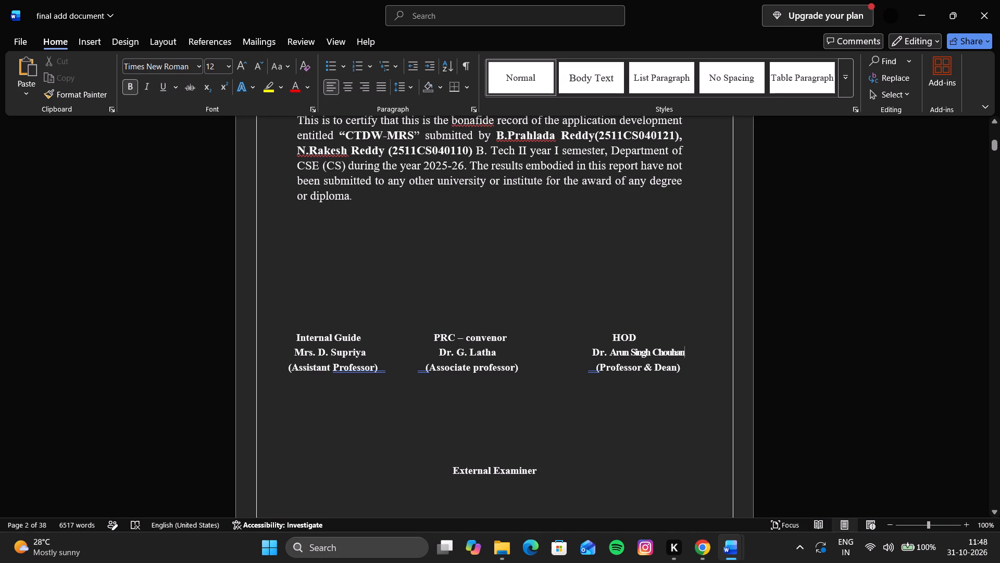
Remove "& Dean" from the HOD's designation so it reads only "(Professor )".
{"action": "left_click", "coordinate": [674, 369]}
{"action": "key", "text": "BackSpace"}
{"action": "key", "text": "BackSpace"}
{"action": "key", "text": "BackSpace"}
{"action": "key", "text": "BackSpace"}
{"action": "key", "text": "BackSpace"}
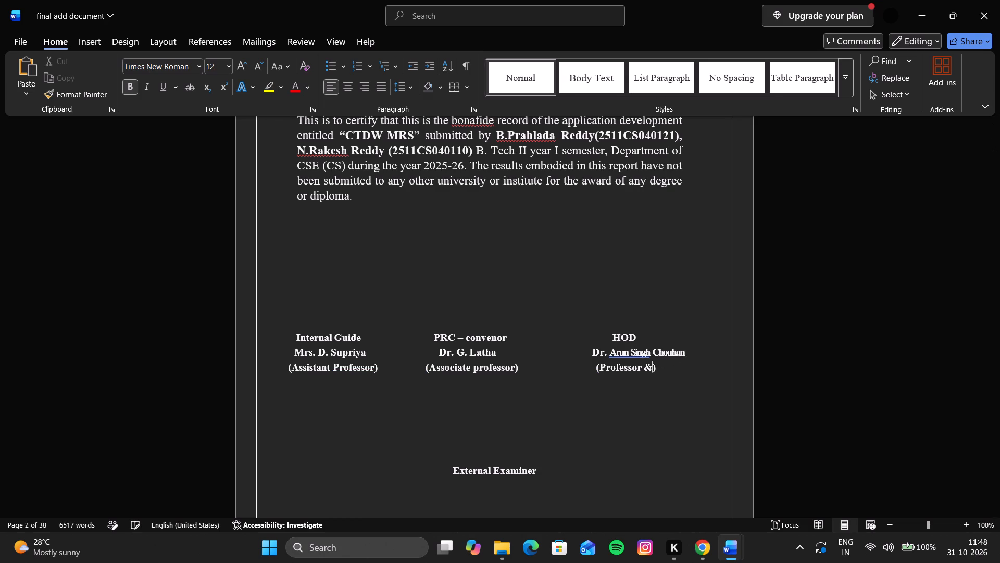
{"action": "key", "text": "BackSpace"}
Align the HOD signatory block by removing two spaces before the name and adding three spaces before "(Professor )".
{"action": "left_click", "coordinate": [592, 350]}
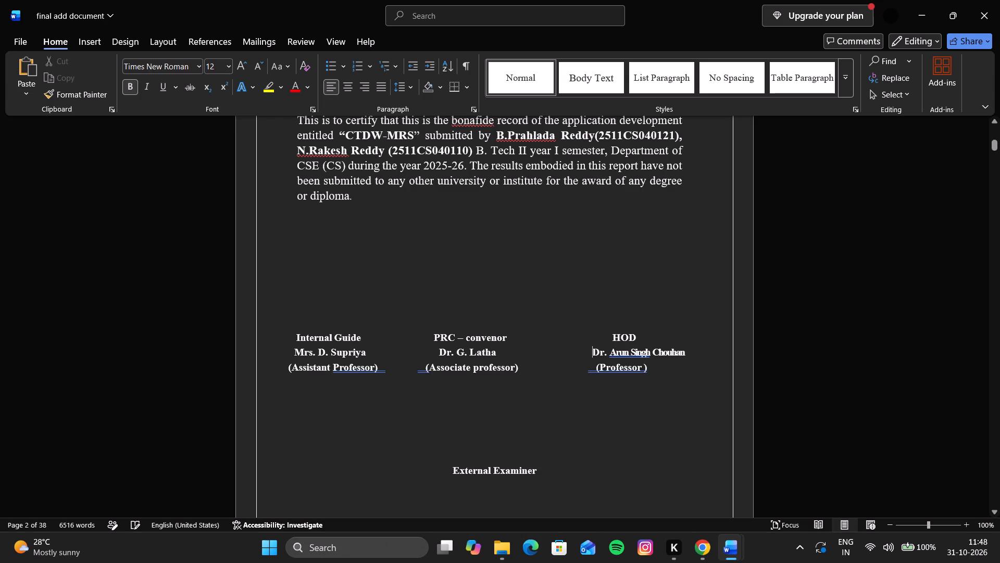
{"action": "key", "text": "BackSpace"}
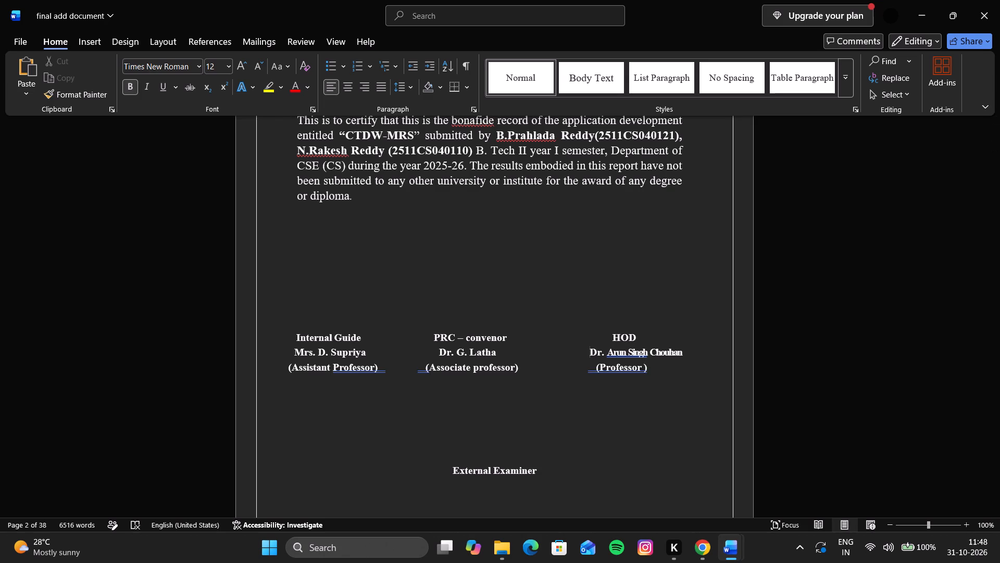
{"action": "key", "text": "BackSpace"}
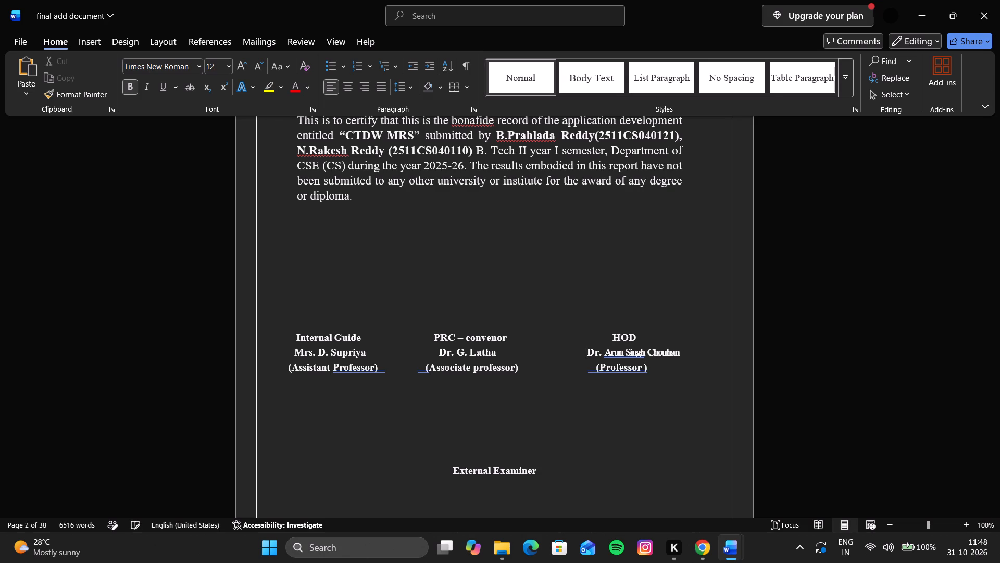
{"action": "left_click", "coordinate": [594, 368]}
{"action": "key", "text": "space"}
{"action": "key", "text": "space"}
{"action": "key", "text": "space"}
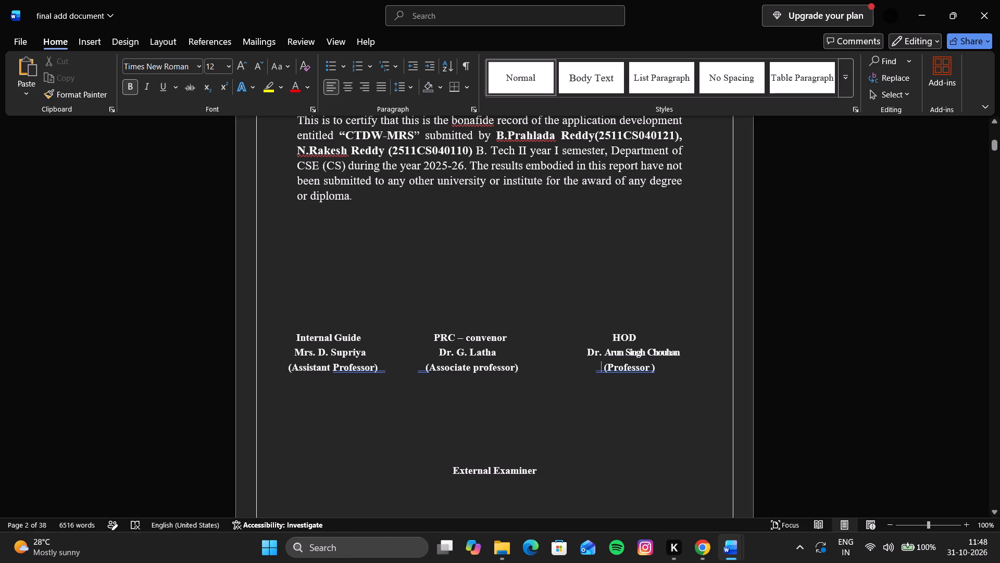
Select the PRC convenor's name, then the HOD's name with its "Dr." title, to compare their text formatting.
{"action": "left_click_drag", "start_coordinate": [504, 352], "coordinate": [440, 351]}
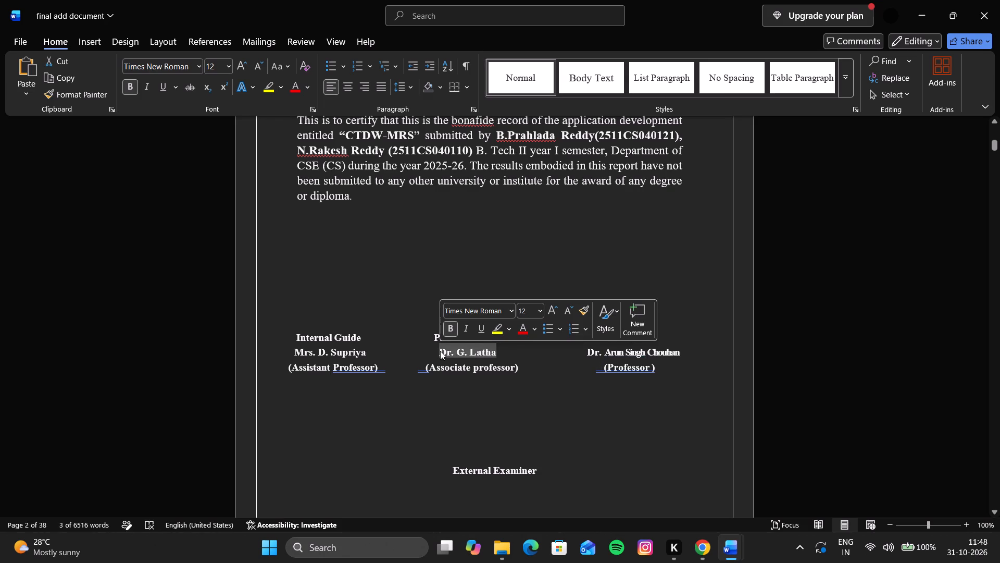
{"action": "left_click", "coordinate": [537, 397]}
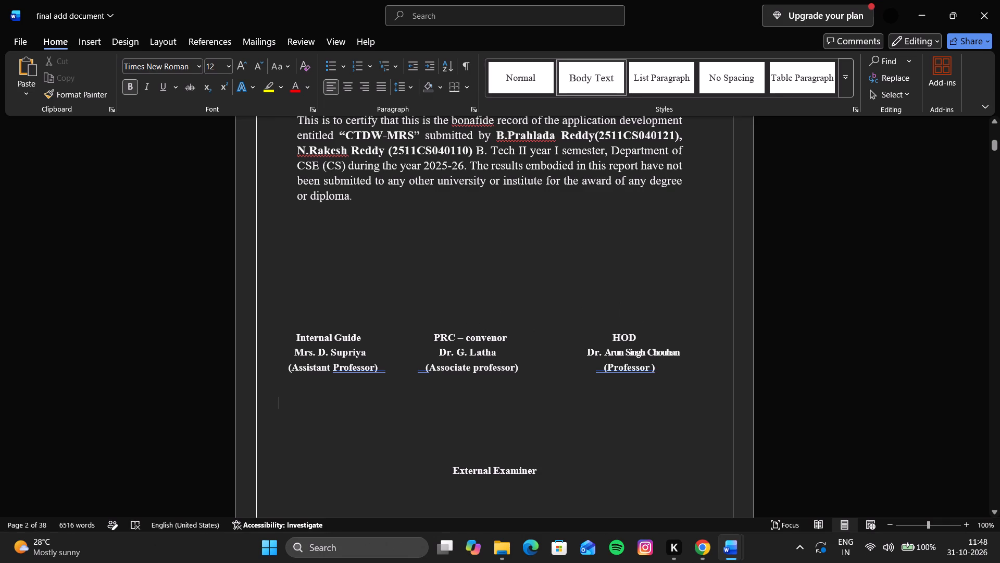
{"action": "left_click_drag", "start_coordinate": [681, 353], "coordinate": [585, 352]}
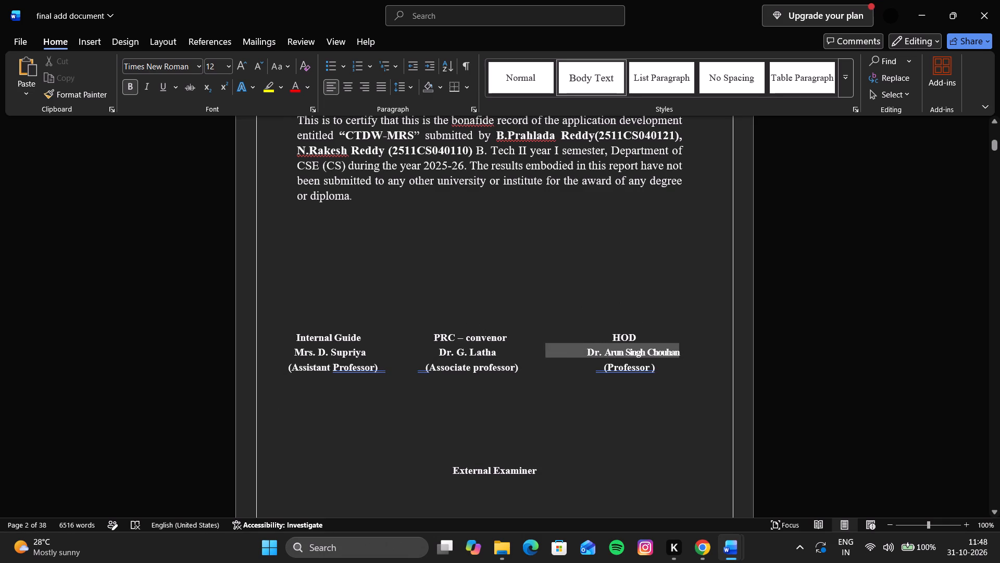
{"action": "left_click_drag", "start_coordinate": [585, 352], "coordinate": [589, 352]}
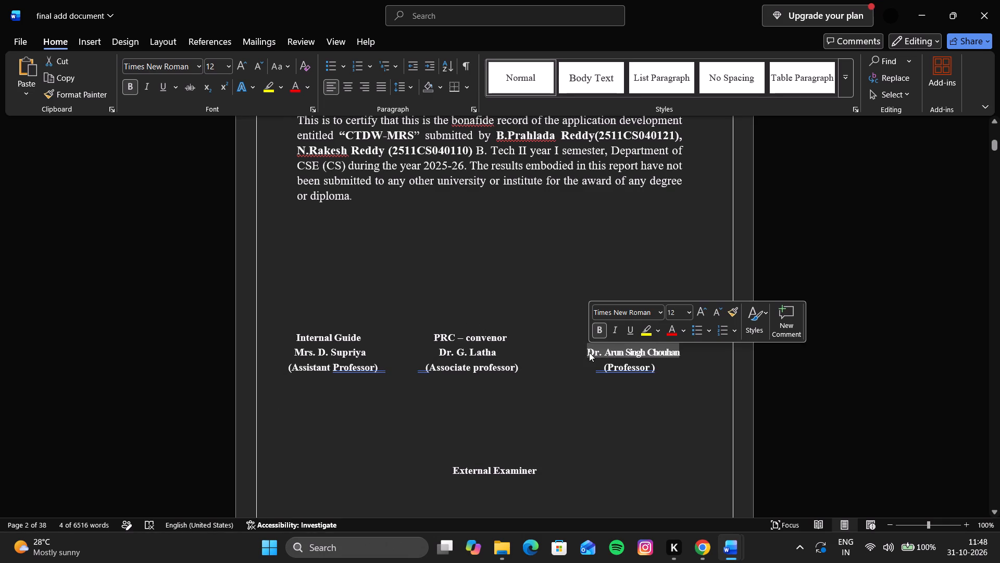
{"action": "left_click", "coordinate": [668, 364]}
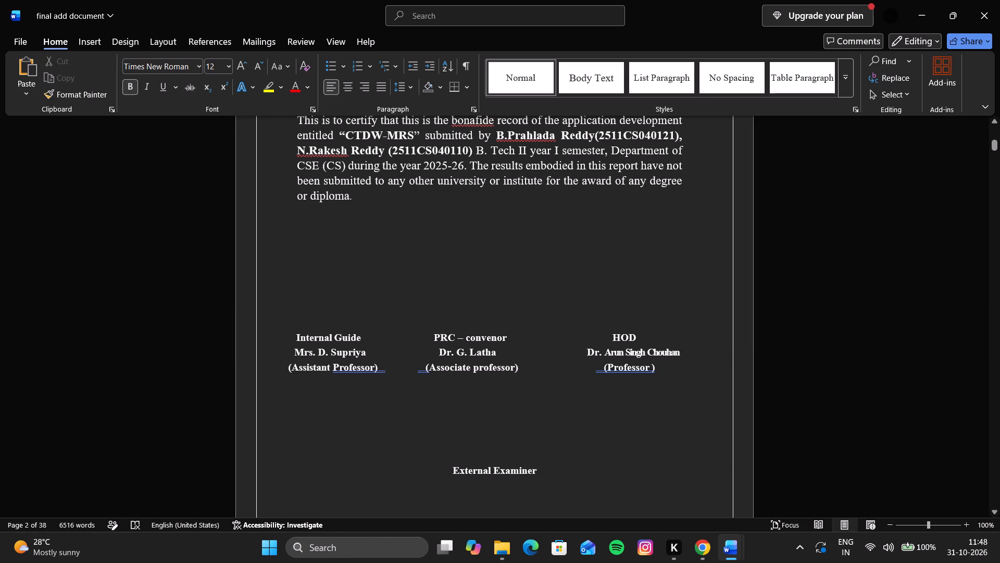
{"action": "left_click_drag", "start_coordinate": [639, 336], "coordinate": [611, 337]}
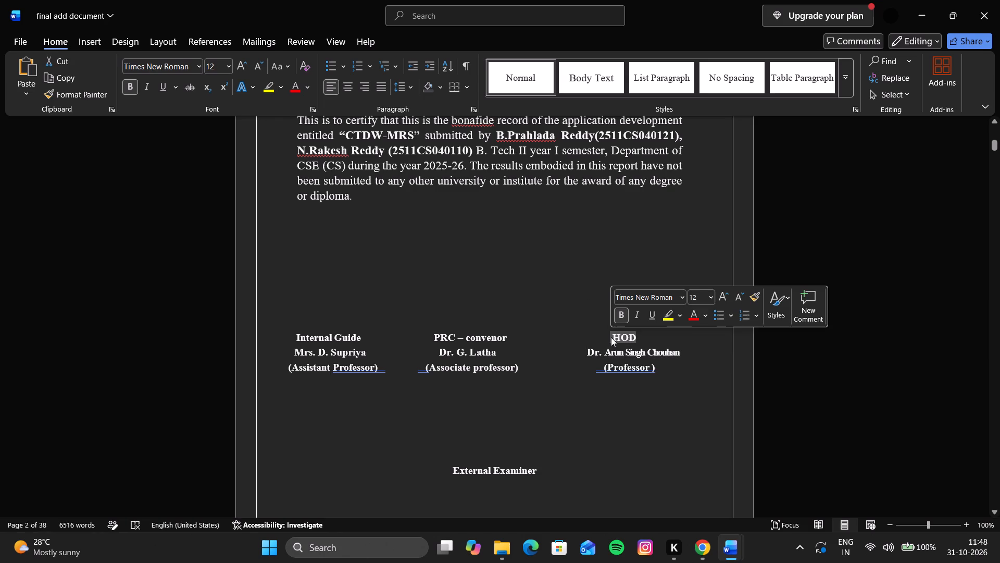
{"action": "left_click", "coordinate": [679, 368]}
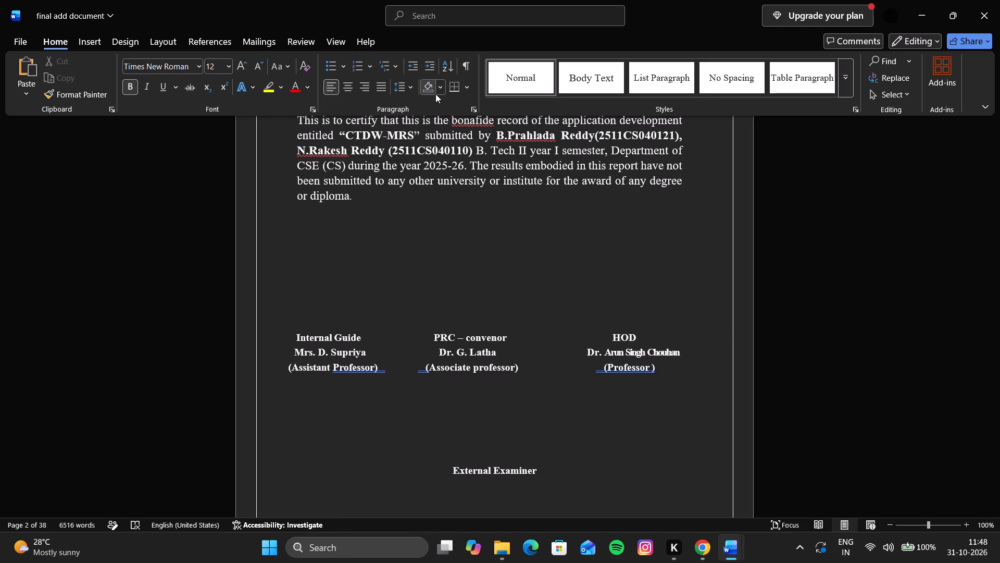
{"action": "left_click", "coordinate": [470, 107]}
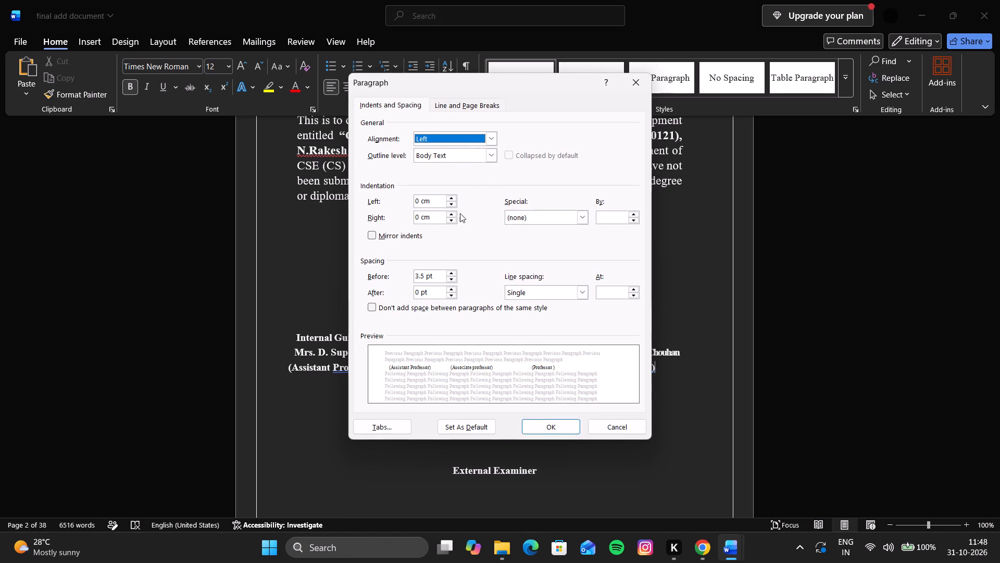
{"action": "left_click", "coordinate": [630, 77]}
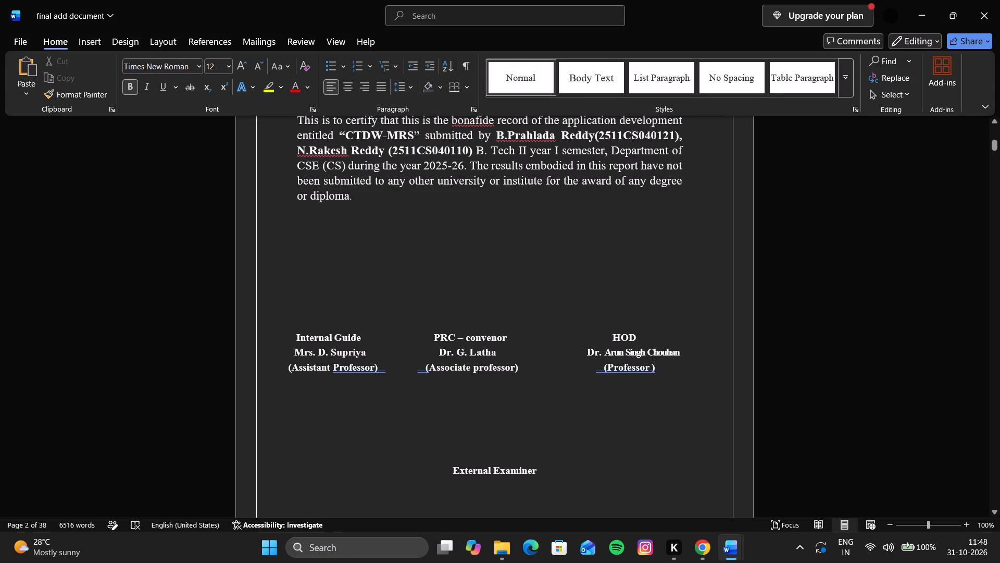
Review the declaration and acknowledgements pages against the certificate page's text and signatory block.
{"action": "left_click", "coordinate": [556, 355]}
{"action": "scroll", "coordinate": [556, 355], "scroll_direction": "down", "scroll_amount": 6}
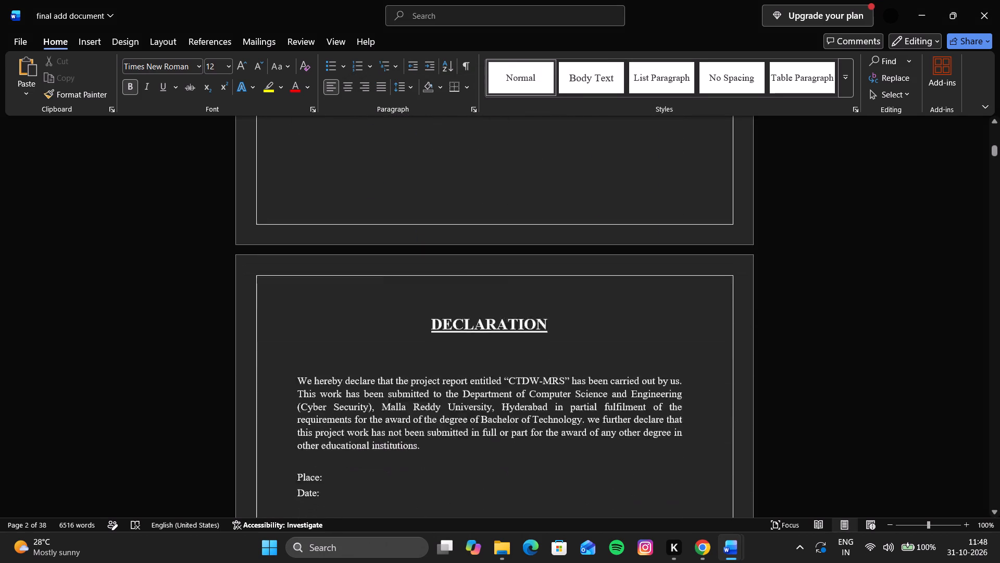
{"action": "scroll", "coordinate": [556, 355], "scroll_direction": "down", "scroll_amount": 4}
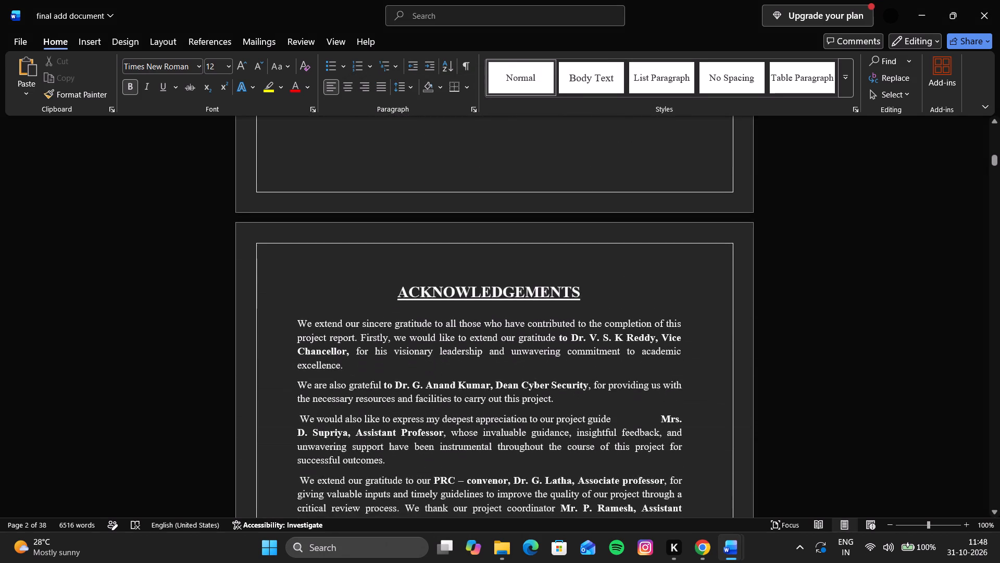
{"action": "scroll", "coordinate": [556, 355], "scroll_direction": "up", "scroll_amount": 5}
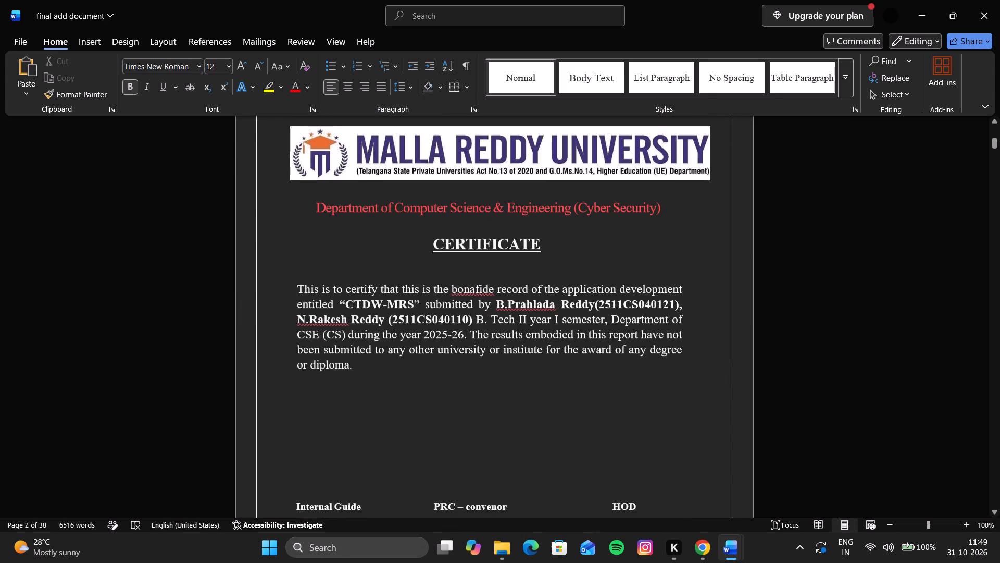
{"action": "scroll", "coordinate": [556, 355], "scroll_direction": "down", "scroll_amount": 1}
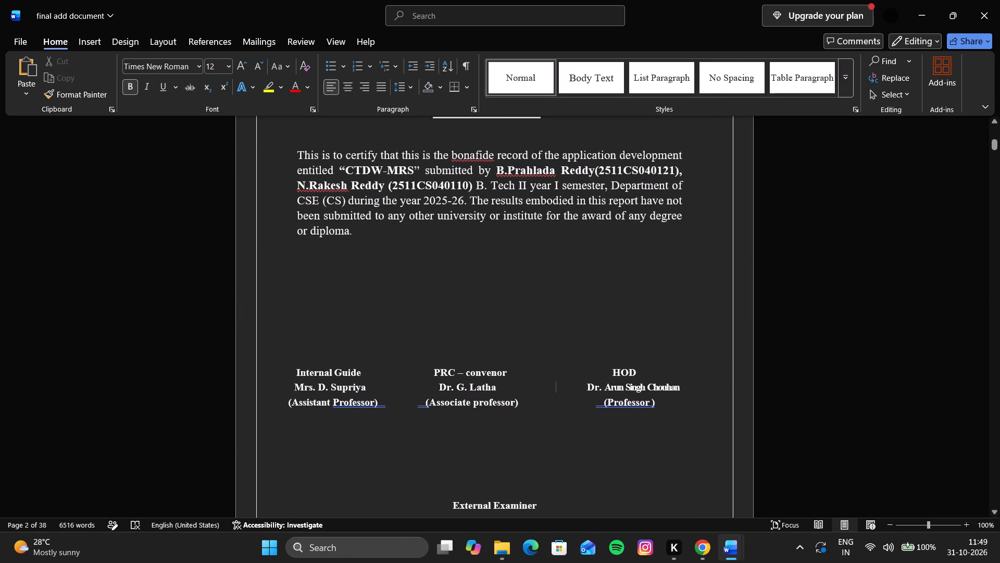
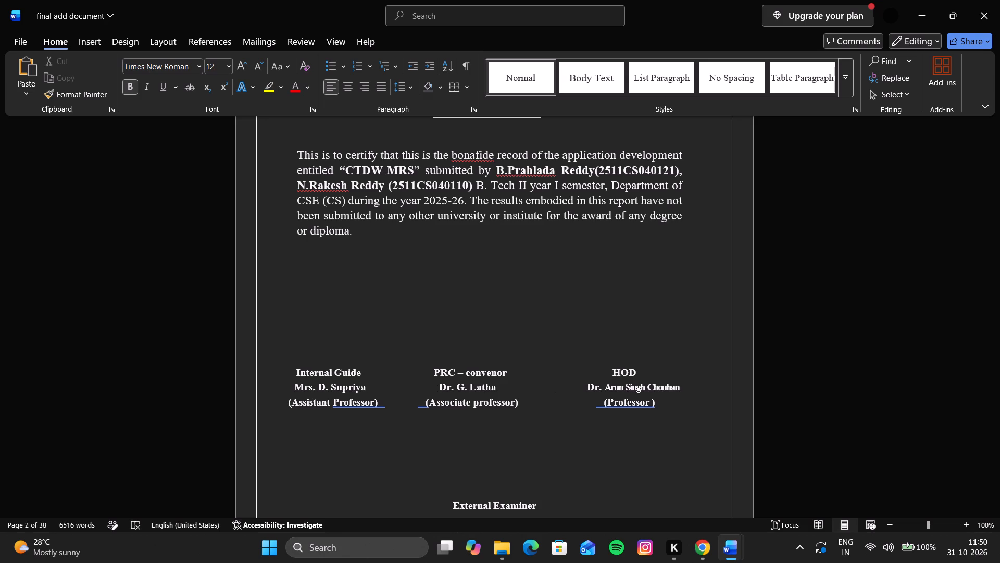
Delete the HOD's condensed name after the Dr. title in the certificate's signatory block, keeping the title.
{"action": "key", "text": "Right"}
{"action": "key", "text": "Right"}
{"action": "key", "text": "Right"}
{"action": "key", "text": "Right"}
{"action": "key", "text": "Right"}
{"action": "key", "text": "Right"}
{"action": "key", "text": "Right"}
{"action": "key", "text": "Right"}
{"action": "key", "text": "Right"}
{"action": "key", "text": "Right"}
{"action": "key", "text": "Right"}
{"action": "key", "text": "Right"}
{"action": "key", "text": "Right"}
{"action": "key", "text": "Right"}
{"action": "key", "text": "Right"}
{"action": "key", "text": "Right"}
{"action": "key", "text": "Right"}
{"action": "key", "text": "Right"}
{"action": "key", "text": "Right"}
{"action": "key", "text": "Right"}
{"action": "key", "text": "Right"}
{"action": "key", "text": "Left"}
{"action": "key", "text": "Left"}
{"action": "key", "text": "Left"}
{"action": "key", "text": "Left"}
{"action": "key", "text": "Right"}
{"action": "key", "text": "shift+Left"}
{"action": "key", "text": "shift+Left"}
{"action": "key", "text": "shift+Left"}
{"action": "key", "text": "shift+Left"}
{"action": "key", "text": "shift+Left"}
{"action": "key", "text": "shift+Left"}
{"action": "key", "text": "shift+Left"}
{"action": "key", "text": "shift+Left"}
{"action": "key", "text": "shift+Left"}
{"action": "key", "text": "shift+Left"}
{"action": "key", "text": "shift+Left"}
{"action": "key", "text": "shift+Left"}
{"action": "key", "text": "shift+Left"}
{"action": "key", "text": "shift+Left"}
{"action": "key", "text": "shift+Left"}
{"action": "key", "text": "shift+Left"}
{"action": "key", "text": "shift+Left"}
{"action": "key", "text": "shift+Left"}
{"action": "key", "text": "shift+Left"}
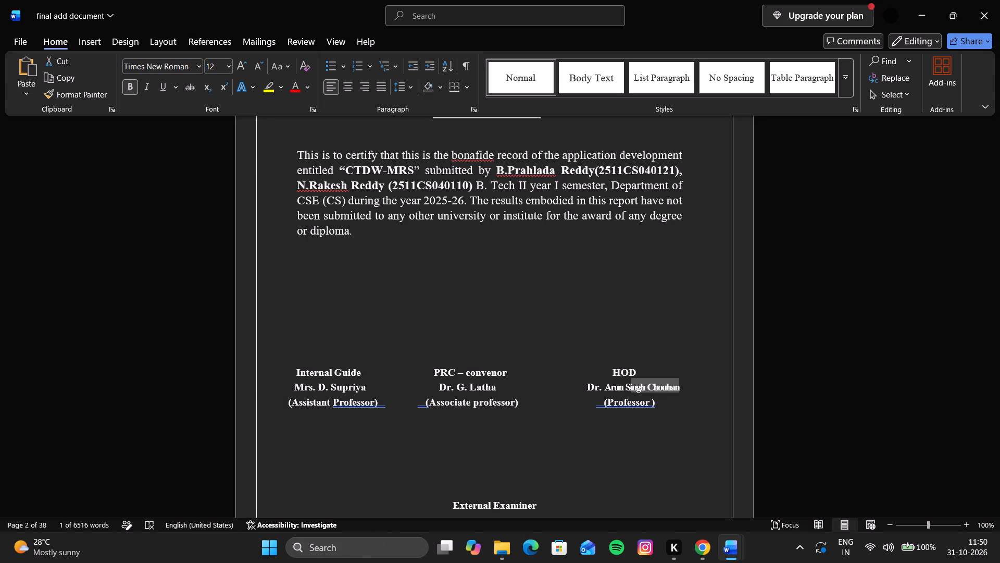
{"action": "key", "text": "shift+Left"}
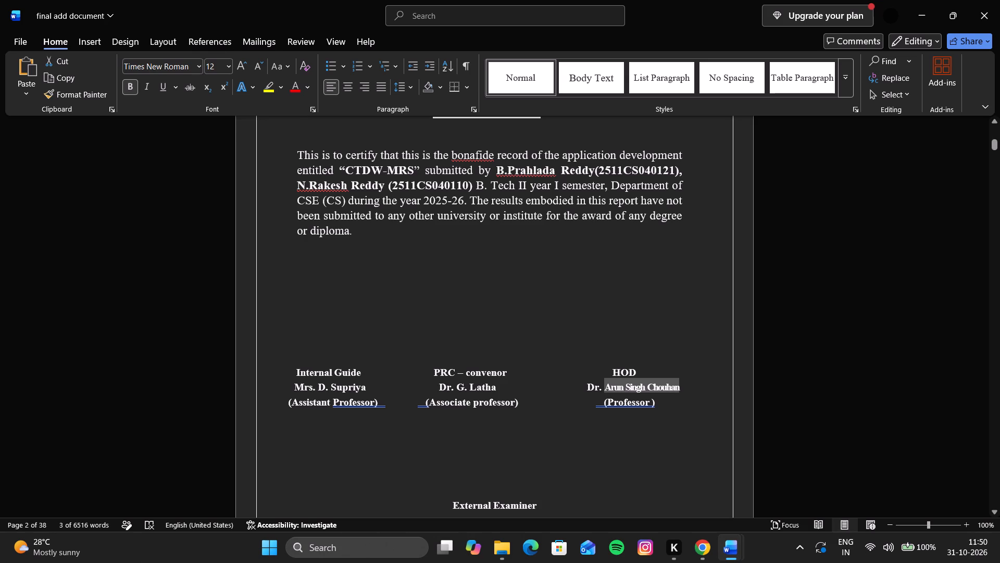
{"action": "key", "text": "BackSpace"}
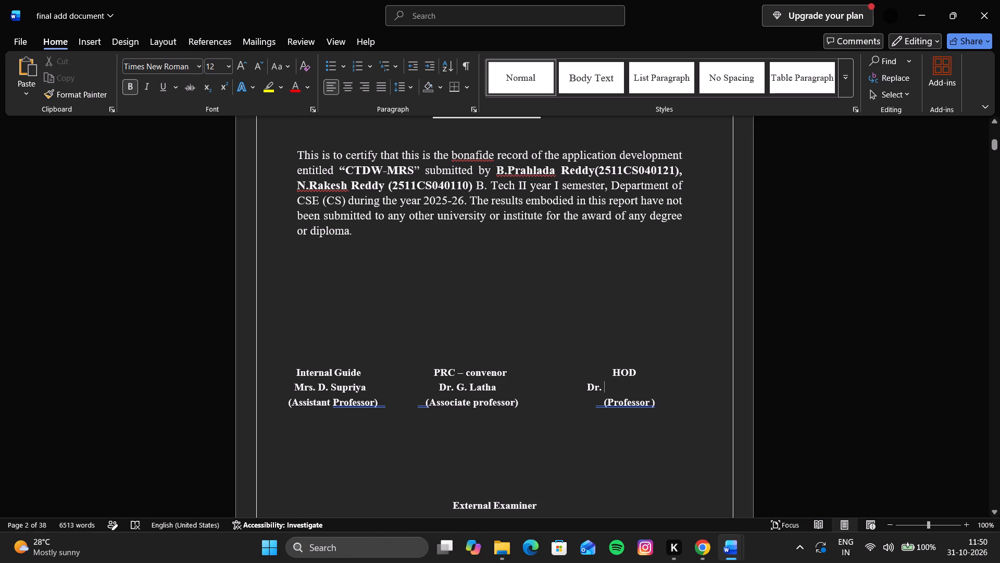
Retype the HOD's name after the Dr. title in the certificate's signatory block, starting with the first name.
{"action": "left_click", "coordinate": [456, 391]}
{"action": "left_click", "coordinate": [590, 386]}
{"action": "key", "text": "Right"}
{"action": "key", "text": "Right"}
{"action": "key", "text": "Right"}
{"action": "key", "text": "Right"}
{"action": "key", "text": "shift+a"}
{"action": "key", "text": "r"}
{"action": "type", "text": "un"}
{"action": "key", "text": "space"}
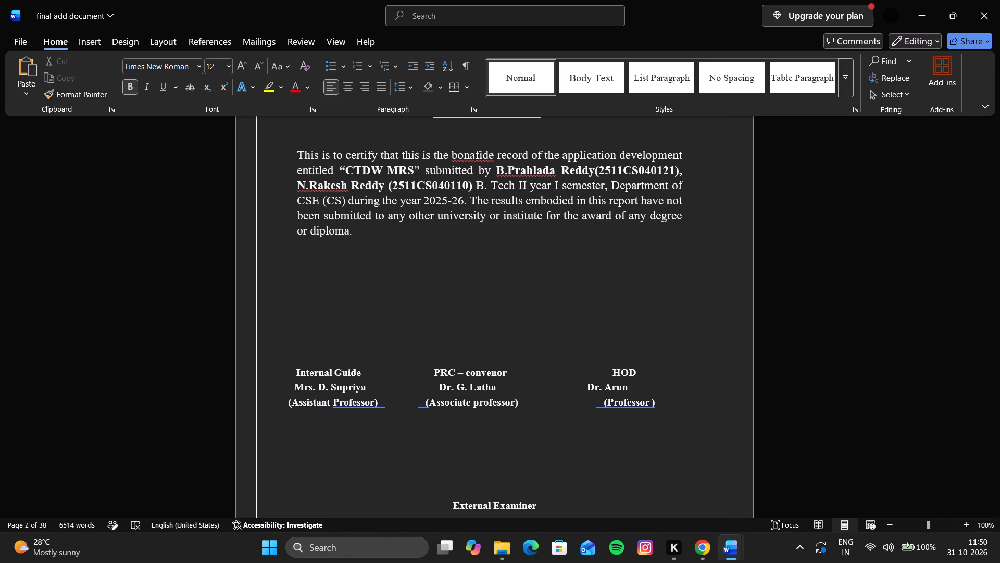
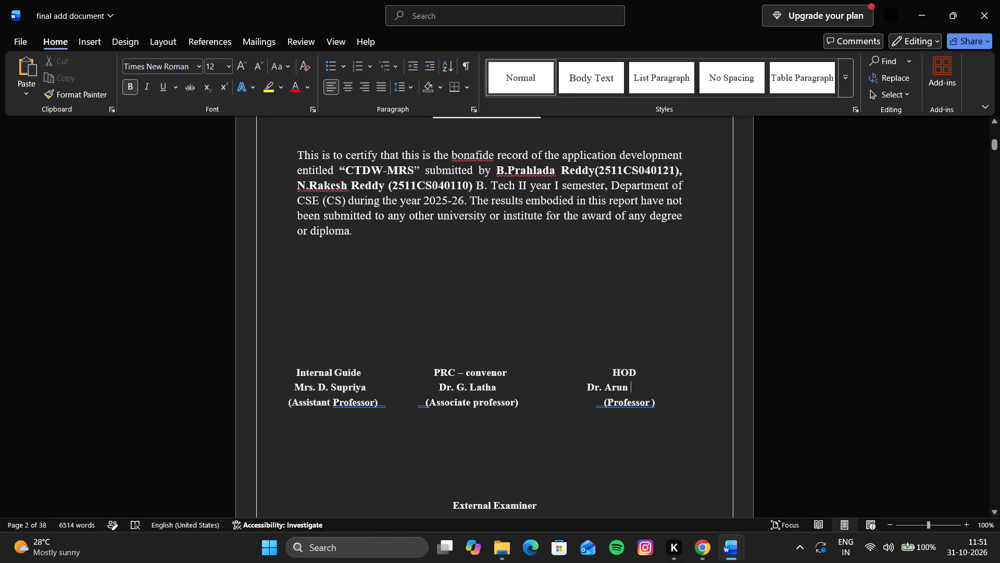
Complete the HOD's full name after the existing title and first name in the certificate page's signatory block.
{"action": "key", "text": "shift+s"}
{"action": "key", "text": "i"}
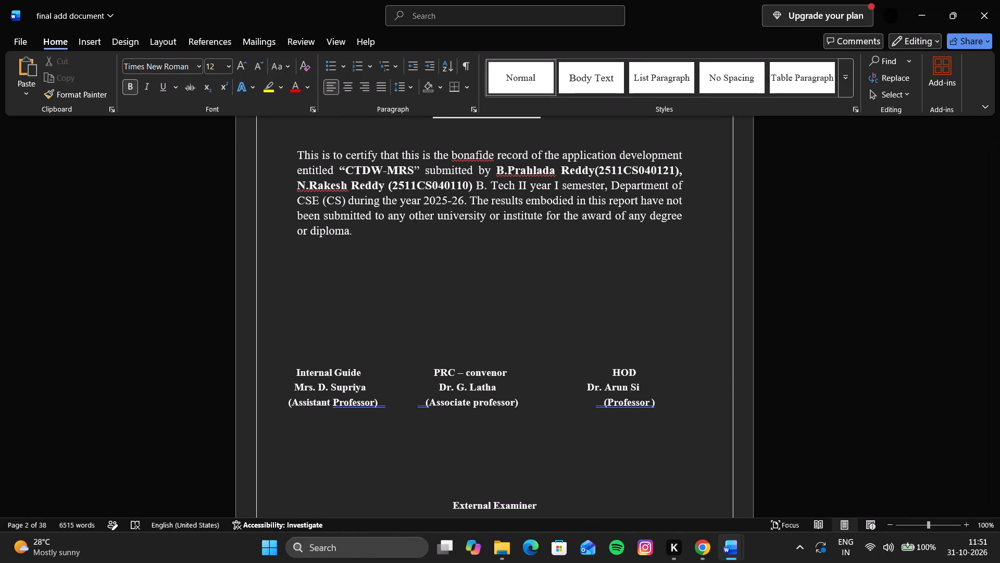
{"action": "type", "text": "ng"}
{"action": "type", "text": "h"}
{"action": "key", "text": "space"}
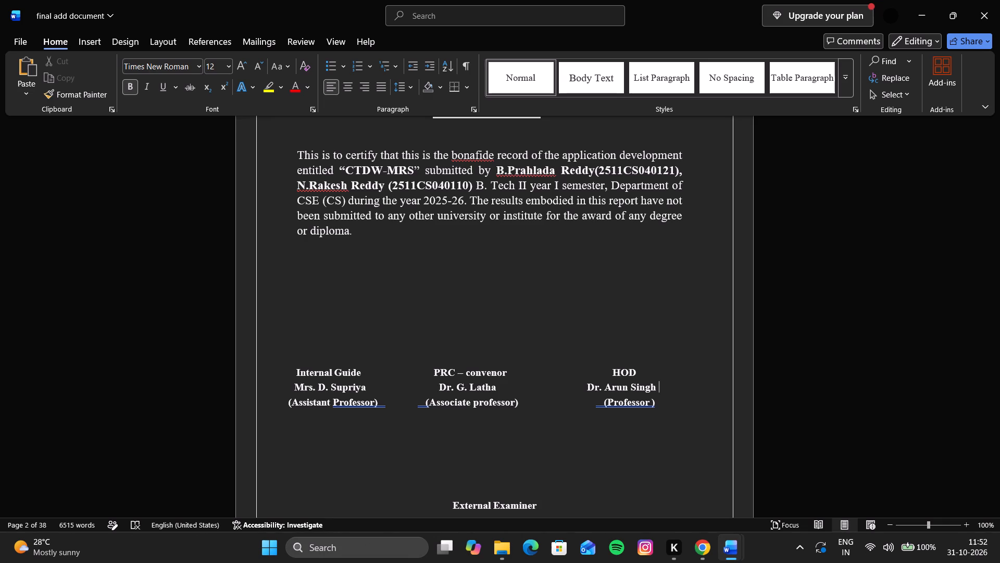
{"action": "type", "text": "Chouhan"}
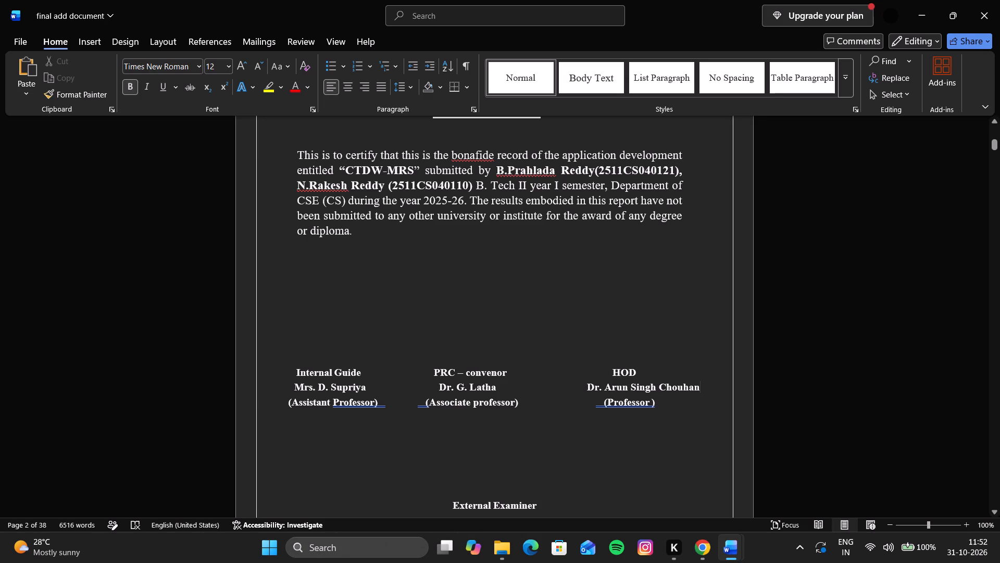
Remove three spaces before the HOD's name in the certificate's signatory block to align it better under the HOD heading.
{"action": "left_click", "coordinate": [586, 385]}
{"action": "key", "text": "BackSpace"}
{"action": "key", "text": "BackSpace"}
{"action": "key", "text": "BackSpace"}
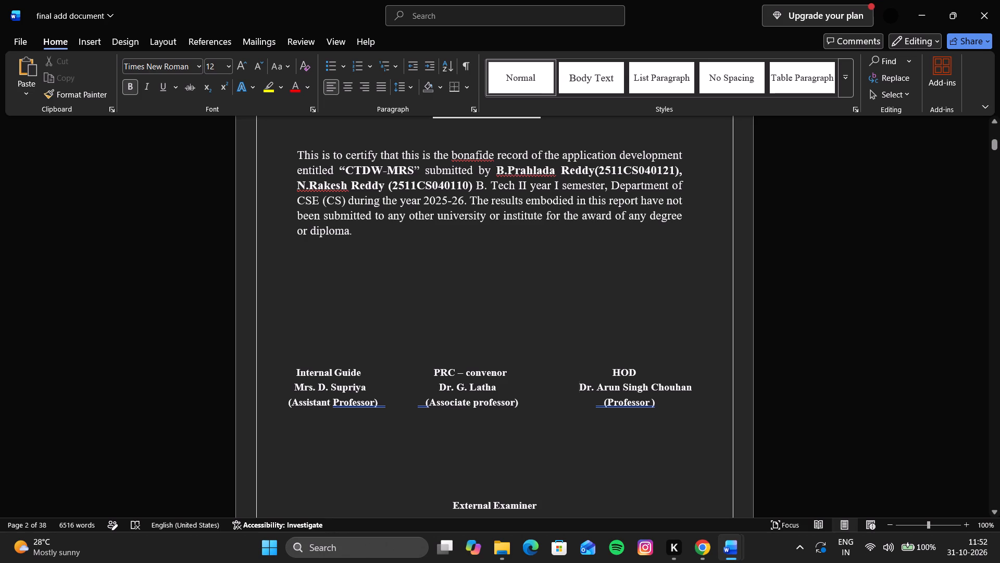
{"action": "left_click", "coordinate": [583, 439]}
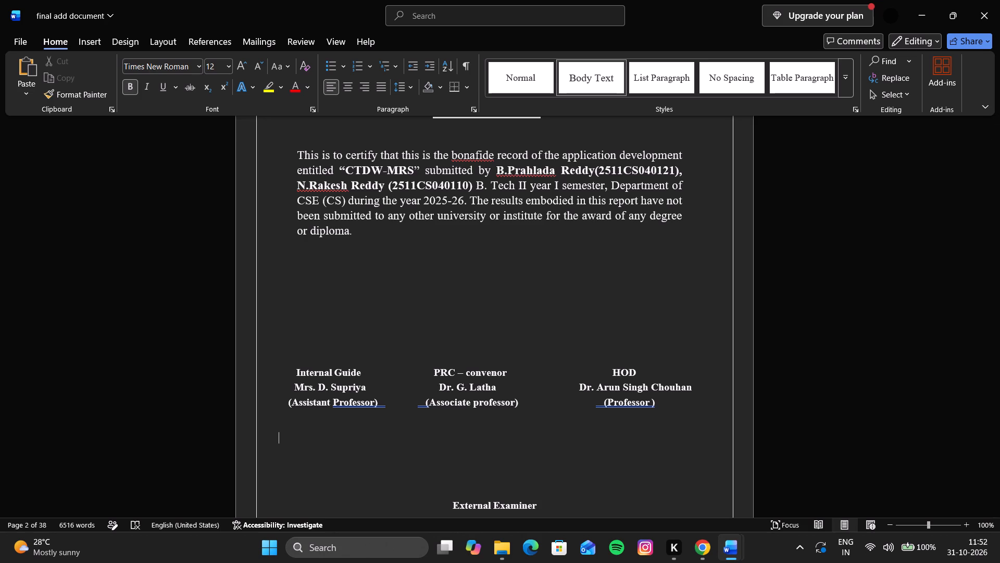
Replace the Dean's name after "Dr." in the acknowledgements' second paragraph with the HOD's full name from the certificate page.
{"action": "scroll", "coordinate": [583, 439], "scroll_direction": "down", "scroll_amount": 7}
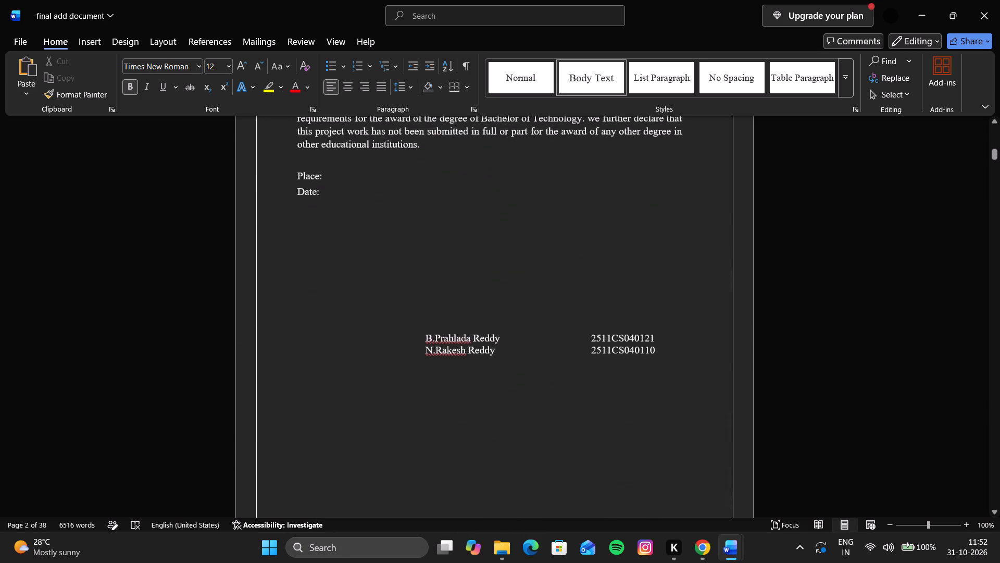
{"action": "scroll", "coordinate": [583, 439], "scroll_direction": "down", "scroll_amount": 4}
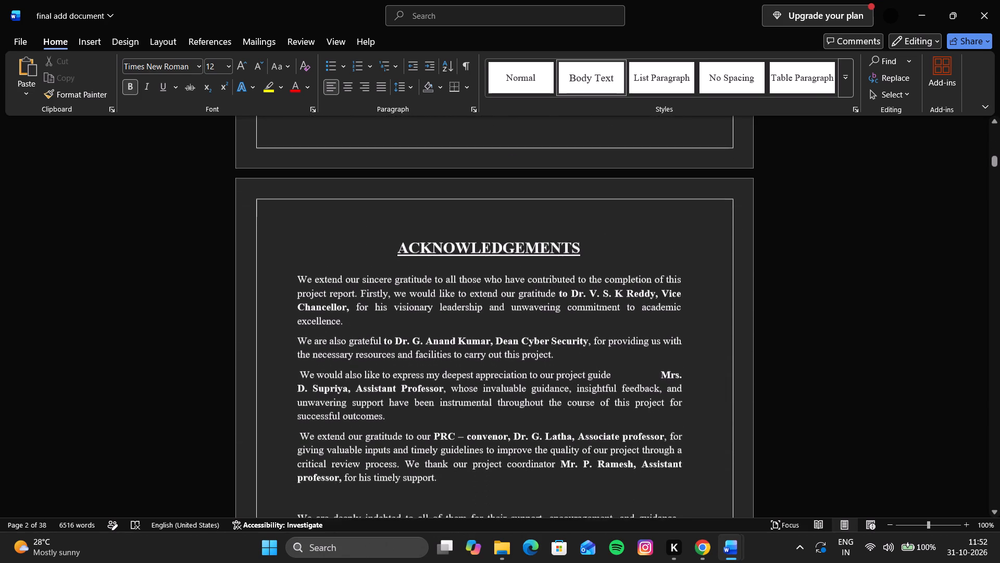
{"action": "scroll", "coordinate": [583, 439], "scroll_direction": "down", "scroll_amount": 1}
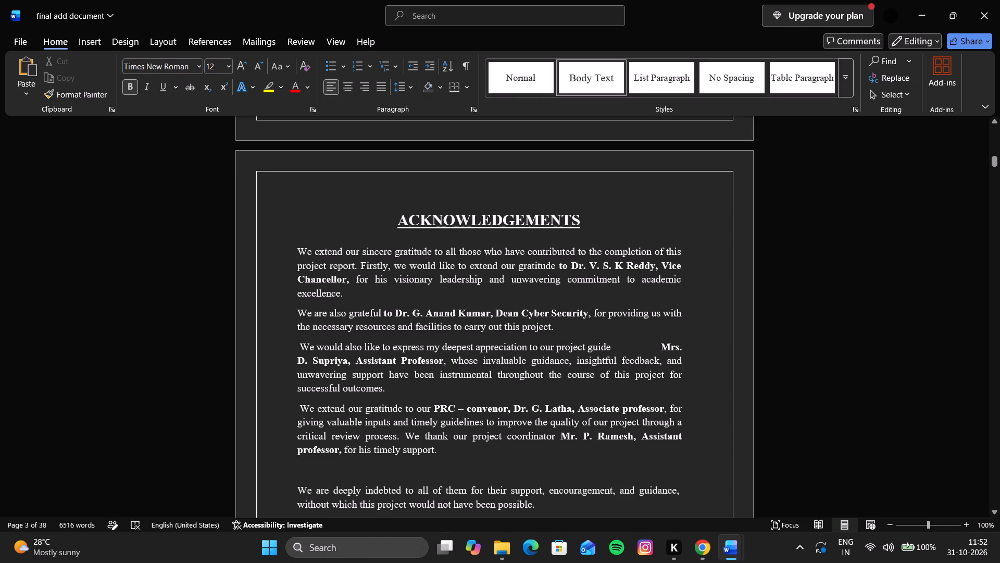
{"action": "left_click", "coordinate": [489, 311]}
{"action": "key", "text": "BackSpace"}
{"action": "key", "text": "BackSpace"}
{"action": "key", "text": "BackSpace"}
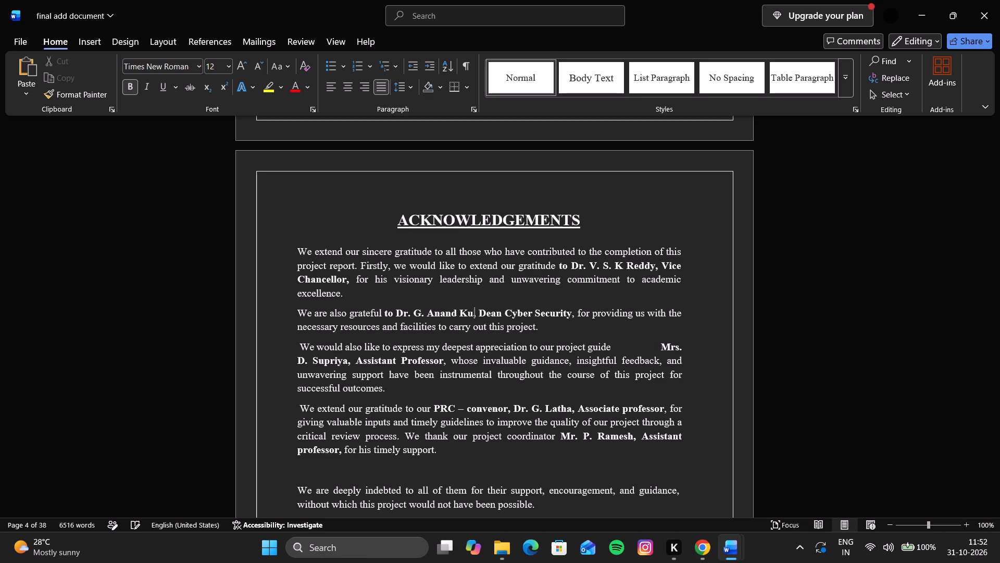
{"action": "key", "text": "BackSpace"}
{"action": "key", "text": "BackSpace"}
{"action": "key", "text": "BackSpace"}
{"action": "key", "text": "BackSpace"}
{"action": "key", "text": "BackSpace"}
{"action": "key", "text": "BackSpace"}
{"action": "key", "text": "BackSpace"}
{"action": "key", "text": "BackSpace"}
{"action": "key", "text": "BackSpace"}
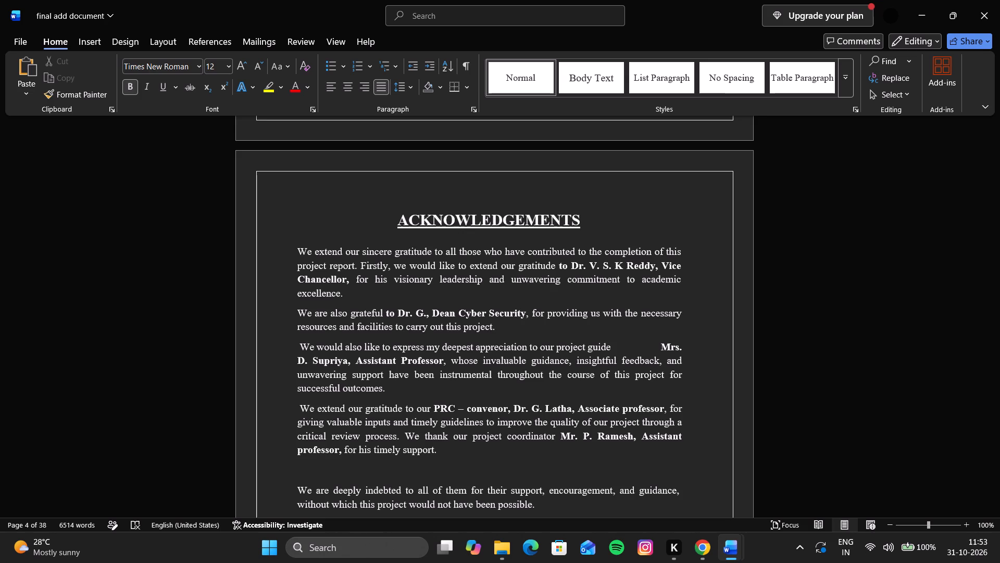
{"action": "key", "text": "BackSpace"}
{"action": "key", "text": "BackSpace"}
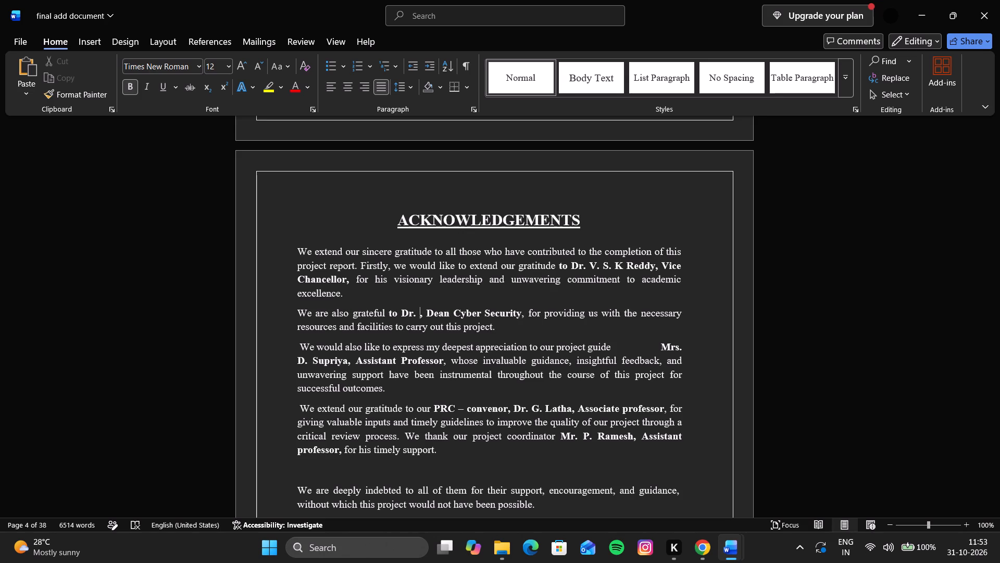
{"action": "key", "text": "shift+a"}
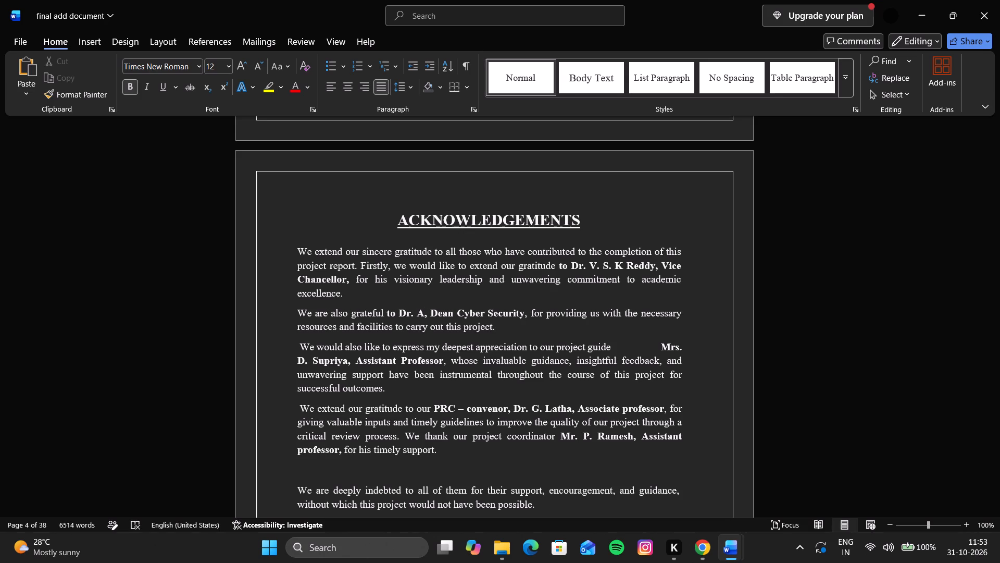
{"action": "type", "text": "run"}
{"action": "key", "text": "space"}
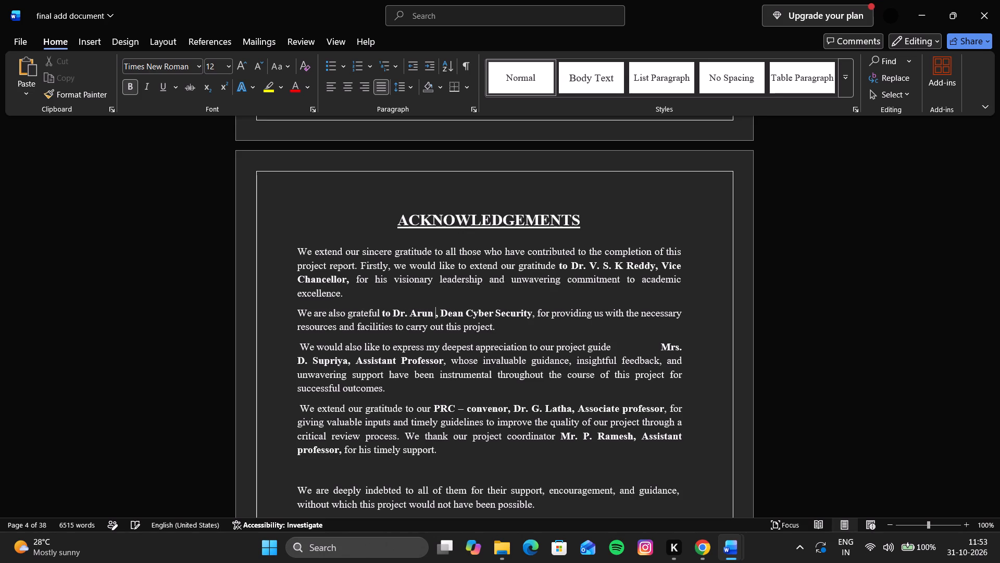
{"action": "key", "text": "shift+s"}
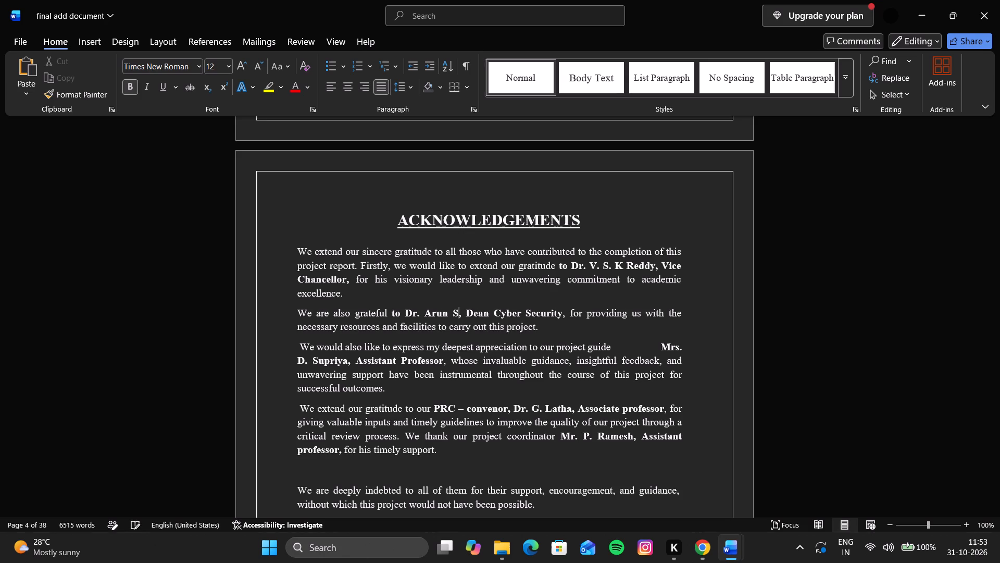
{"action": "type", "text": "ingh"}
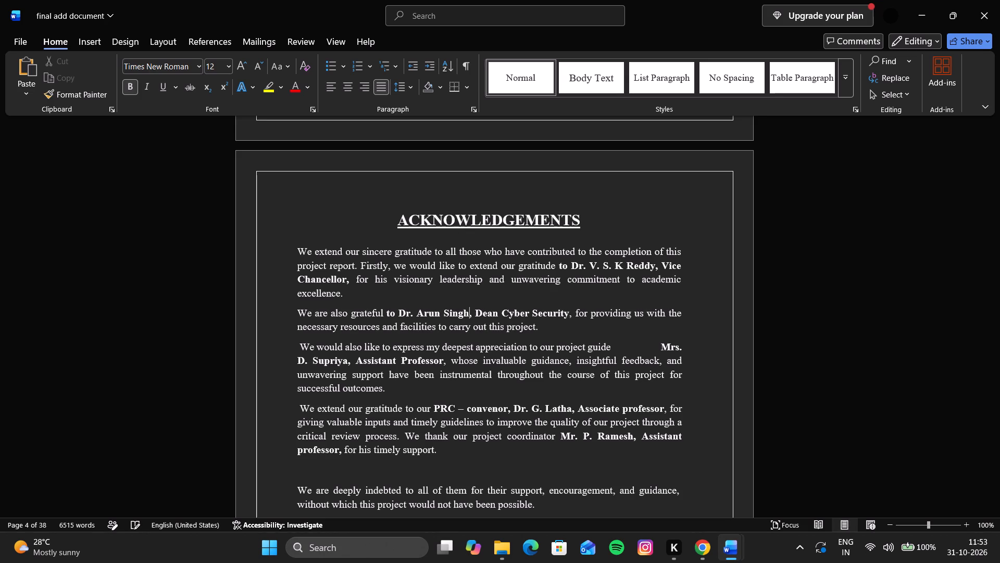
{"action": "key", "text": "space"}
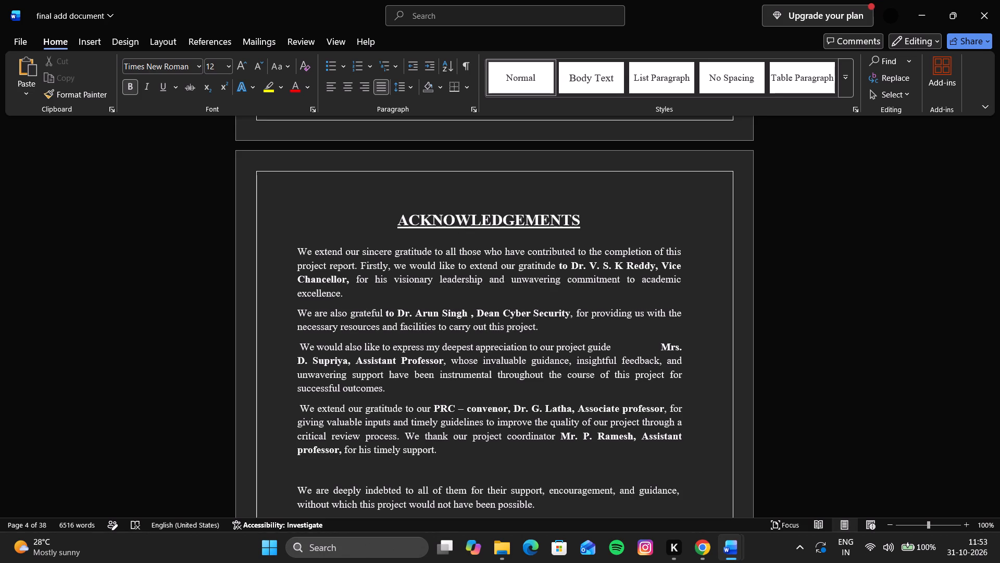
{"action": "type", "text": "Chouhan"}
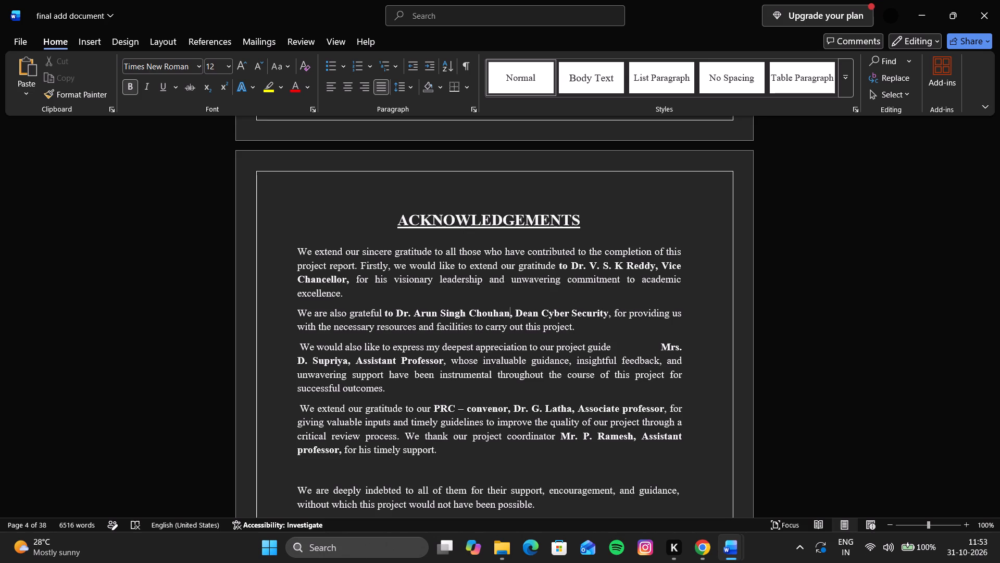
Change the title Dean to HOD before Cyber Security in the acknowledgements' second paragraph.
{"action": "left_click", "coordinate": [537, 313]}
{"action": "key", "text": "BackSpace"}
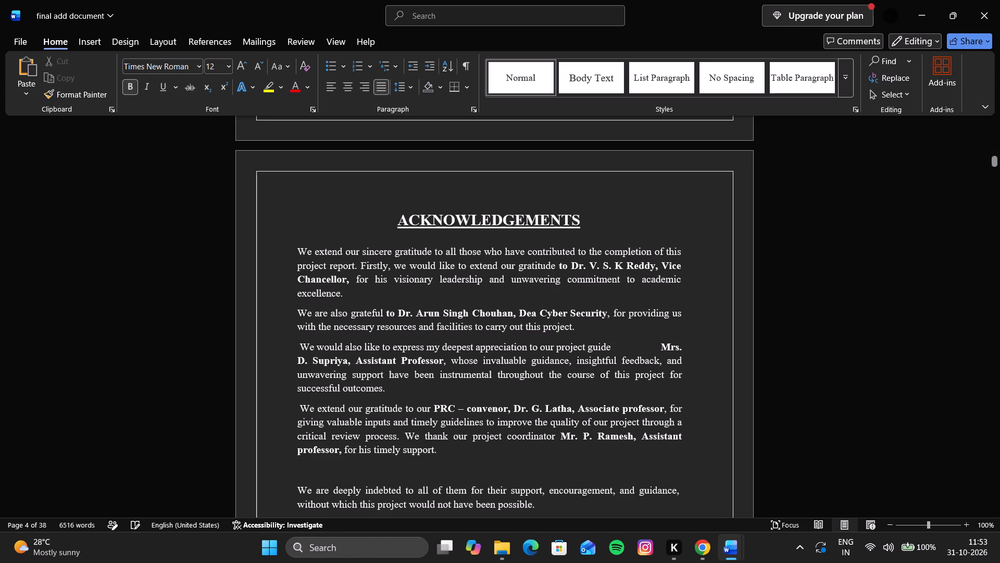
{"action": "key", "text": "BackSpace"}
{"action": "key", "text": "BackSpace"}
{"action": "key", "text": "BackSpace"}
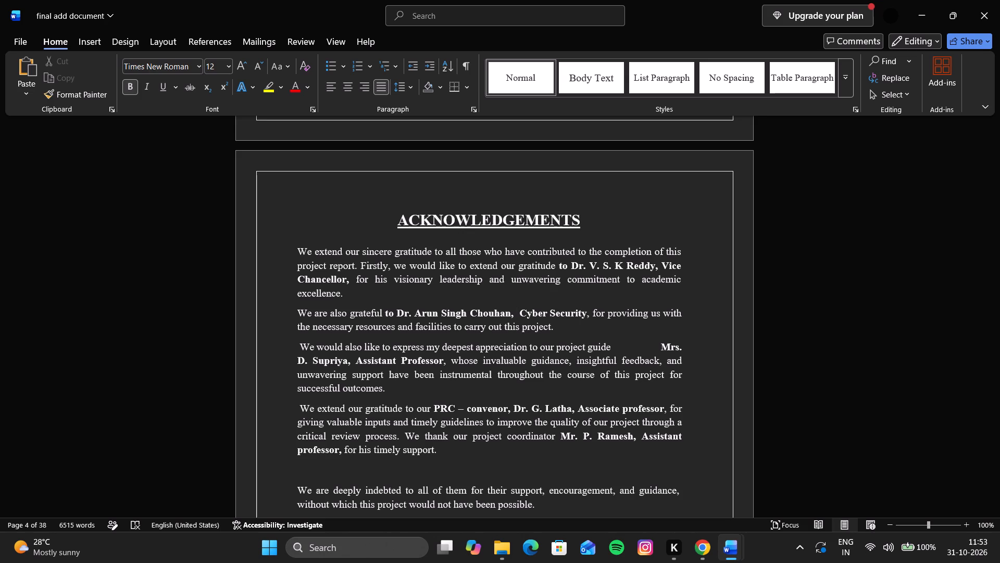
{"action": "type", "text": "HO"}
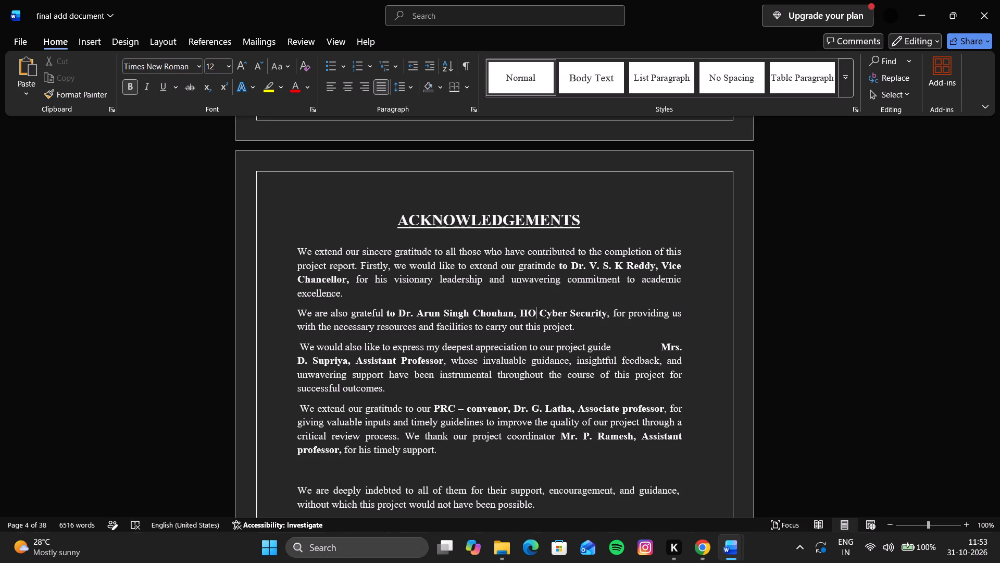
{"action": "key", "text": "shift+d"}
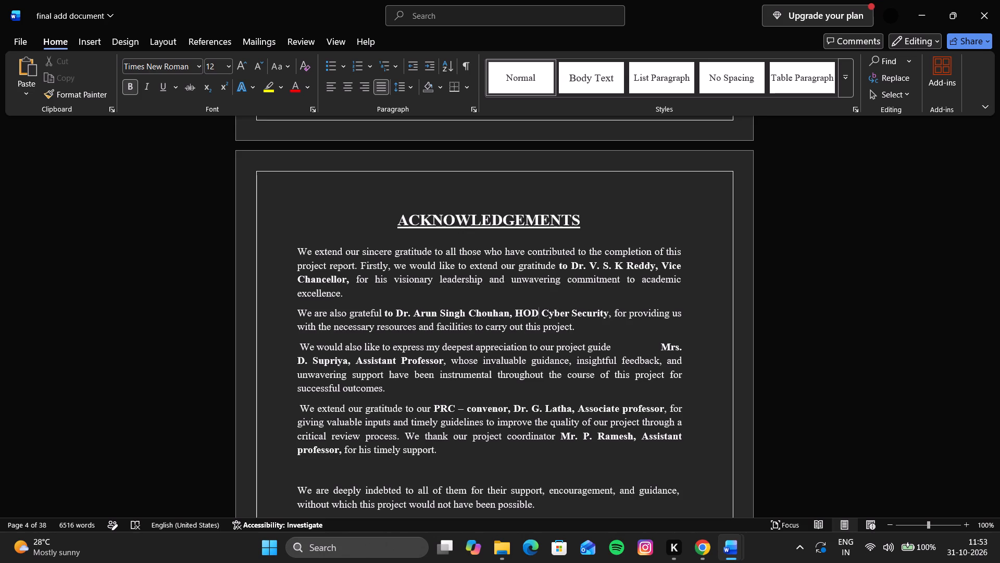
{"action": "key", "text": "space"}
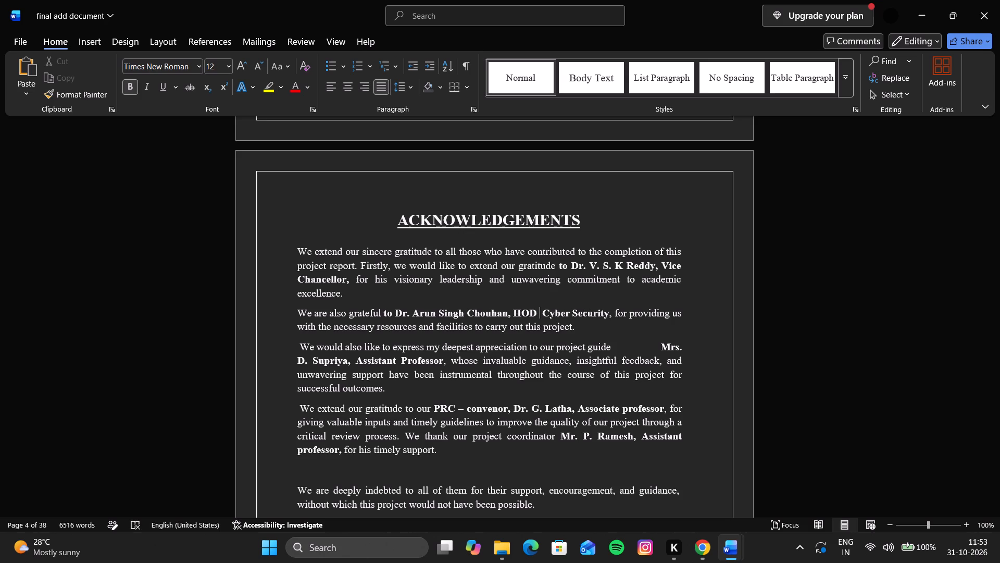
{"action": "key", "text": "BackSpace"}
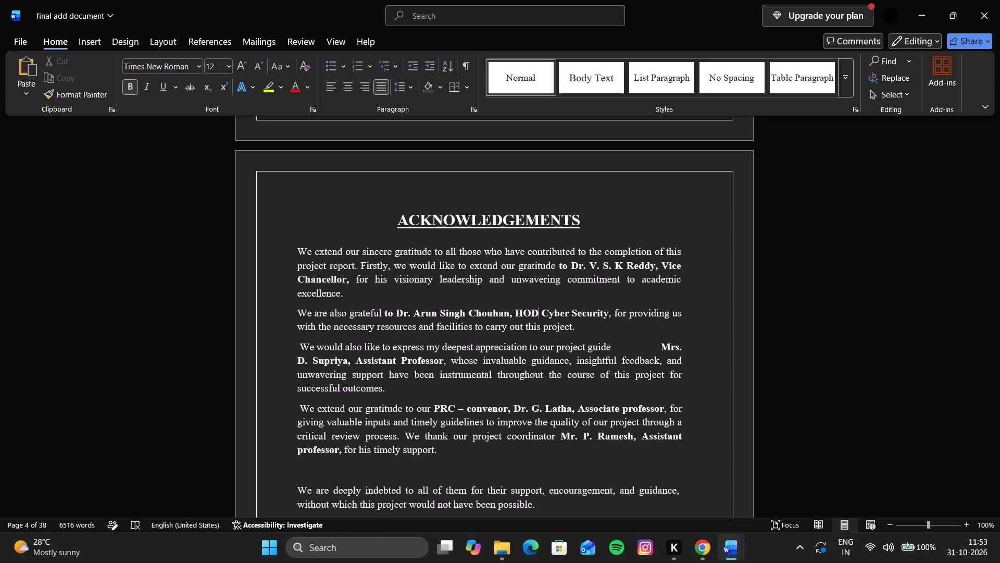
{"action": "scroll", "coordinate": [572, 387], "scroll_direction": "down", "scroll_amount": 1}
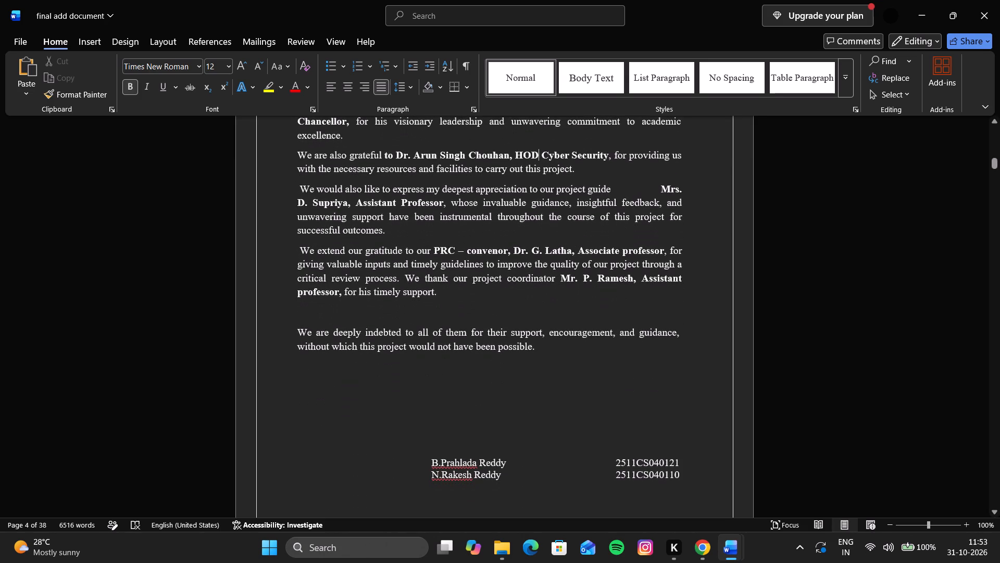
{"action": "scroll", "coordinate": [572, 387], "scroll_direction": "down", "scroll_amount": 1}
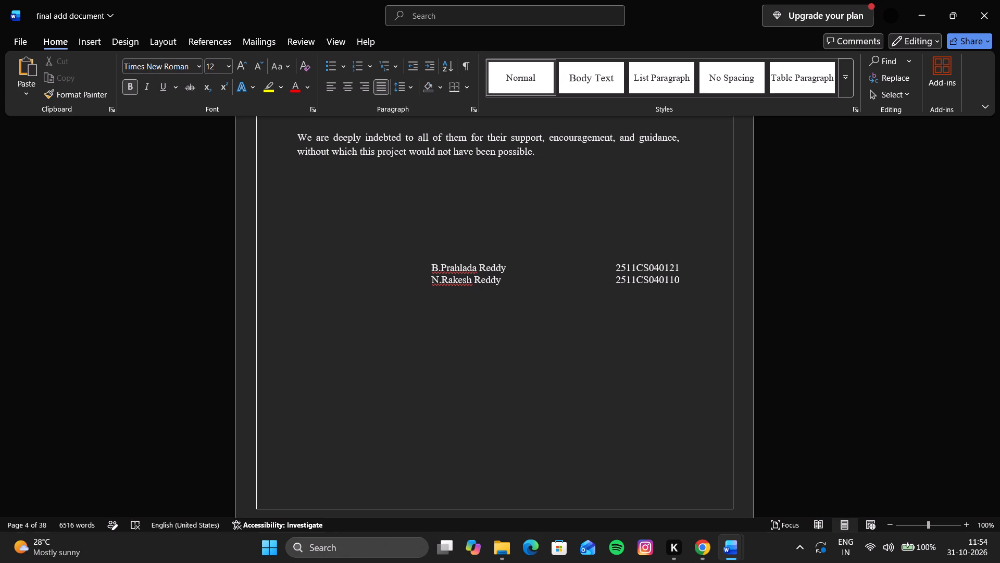
Look back from the start of the abstract through the acknowledgements, declaration and certificate signatories to the title page details.
{"action": "scroll", "coordinate": [572, 387], "scroll_direction": "down", "scroll_amount": 1}
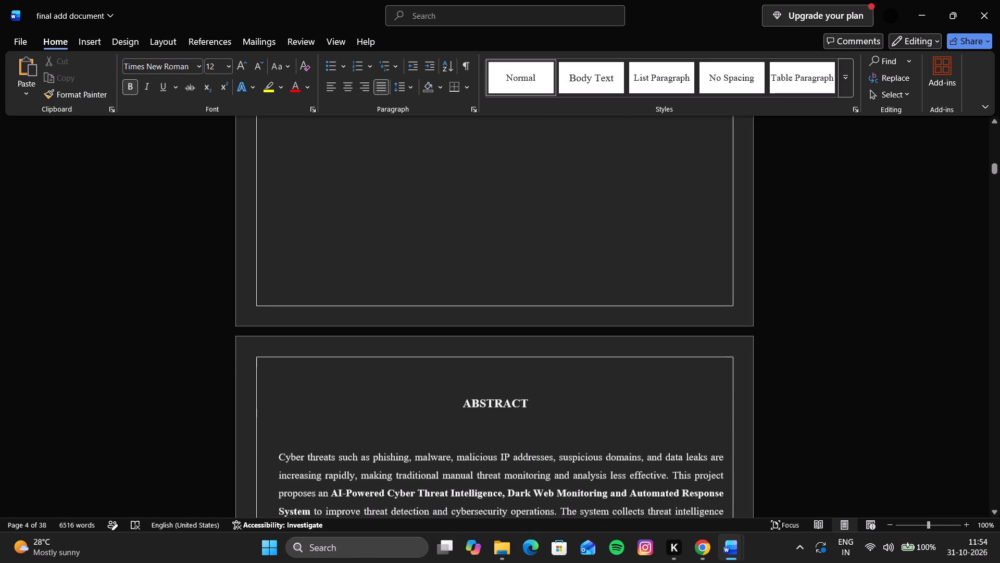
{"action": "scroll", "coordinate": [572, 387], "scroll_direction": "down", "scroll_amount": 1}
{"action": "scroll", "coordinate": [572, 387], "scroll_direction": "up", "scroll_amount": 3}
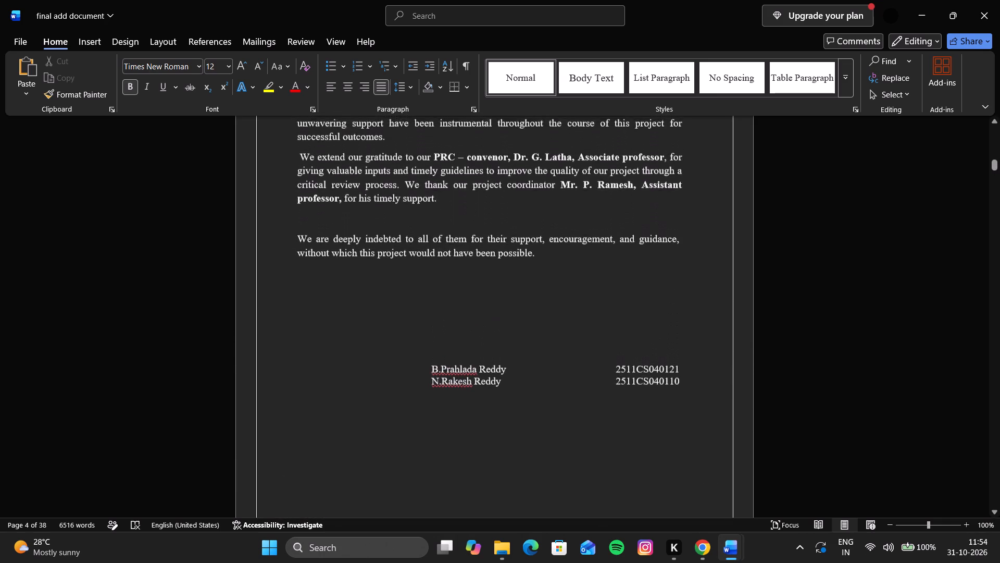
{"action": "scroll", "coordinate": [572, 387], "scroll_direction": "up", "scroll_amount": 3}
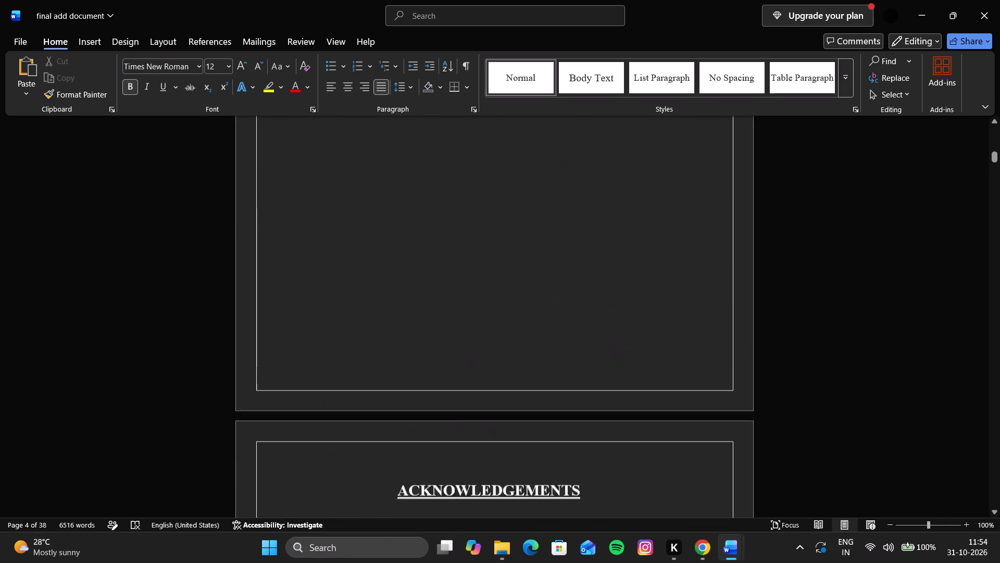
{"action": "scroll", "coordinate": [572, 387], "scroll_direction": "up", "scroll_amount": 4}
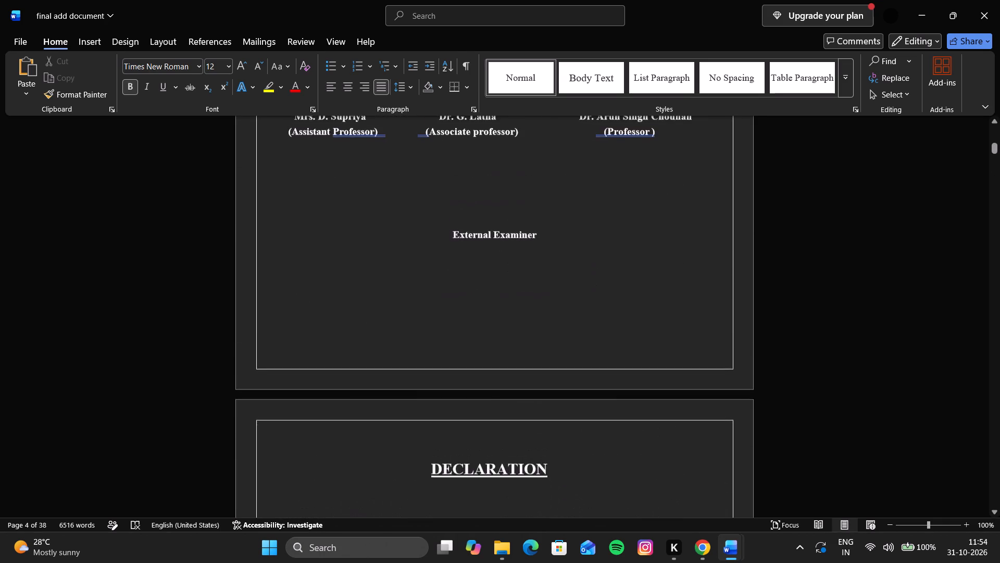
{"action": "scroll", "coordinate": [572, 387], "scroll_direction": "up", "scroll_amount": 1}
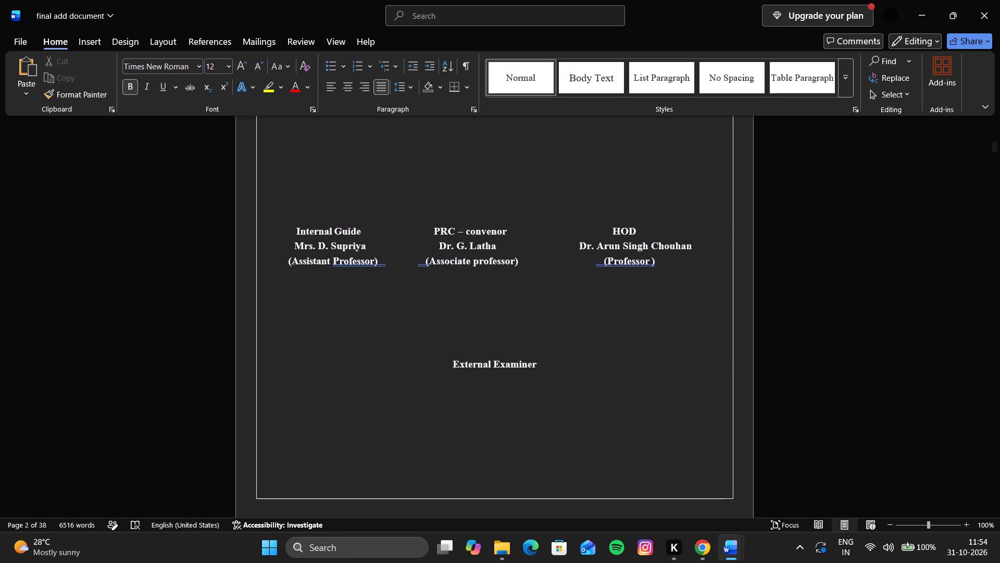
{"action": "scroll", "coordinate": [572, 387], "scroll_direction": "up", "scroll_amount": 1}
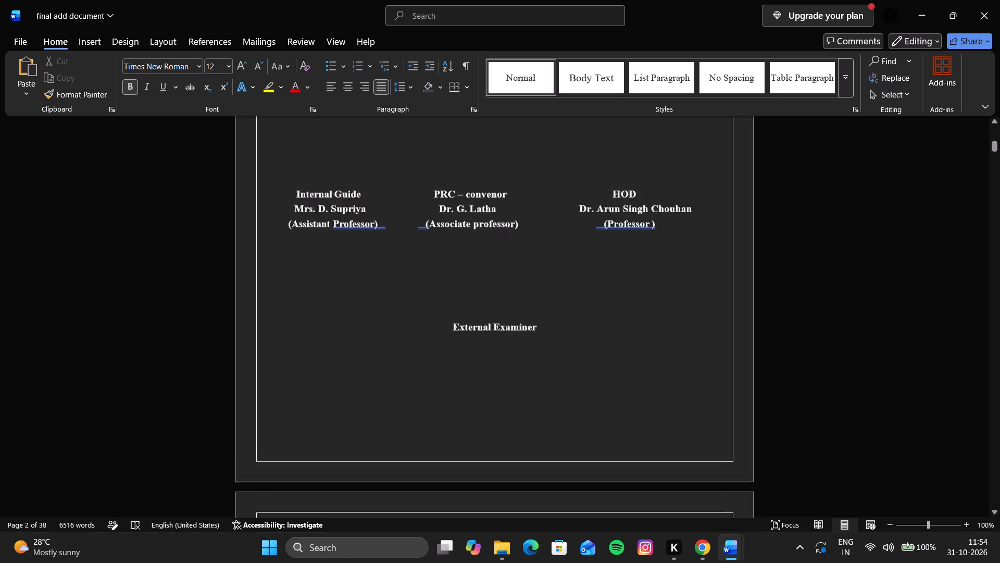
{"action": "scroll", "coordinate": [572, 387], "scroll_direction": "up", "scroll_amount": 6}
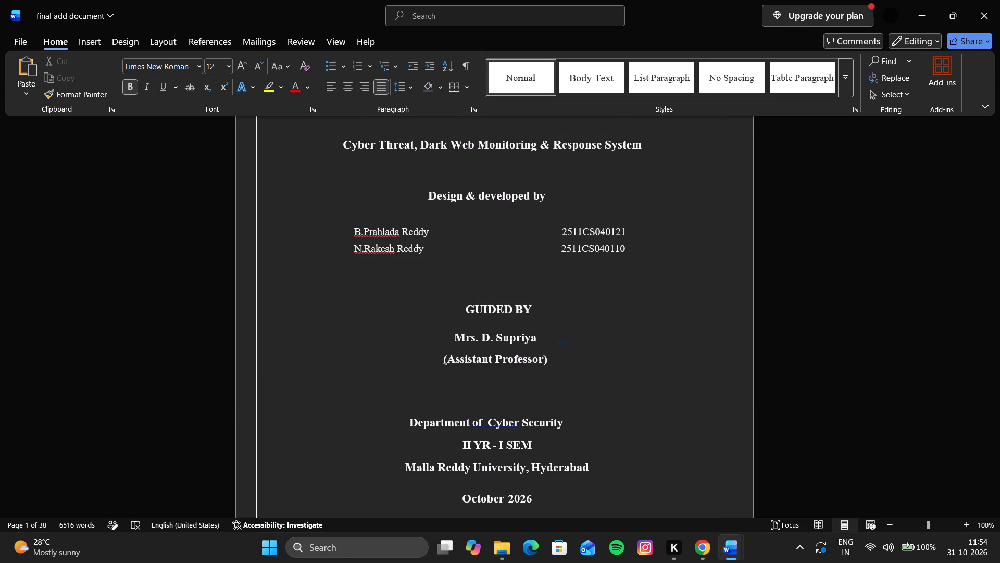
Proofread the front pages in order, from the title page through the certificate and declaration to the acknowledgements.
{"action": "scroll", "coordinate": [572, 387], "scroll_direction": "down", "scroll_amount": 3}
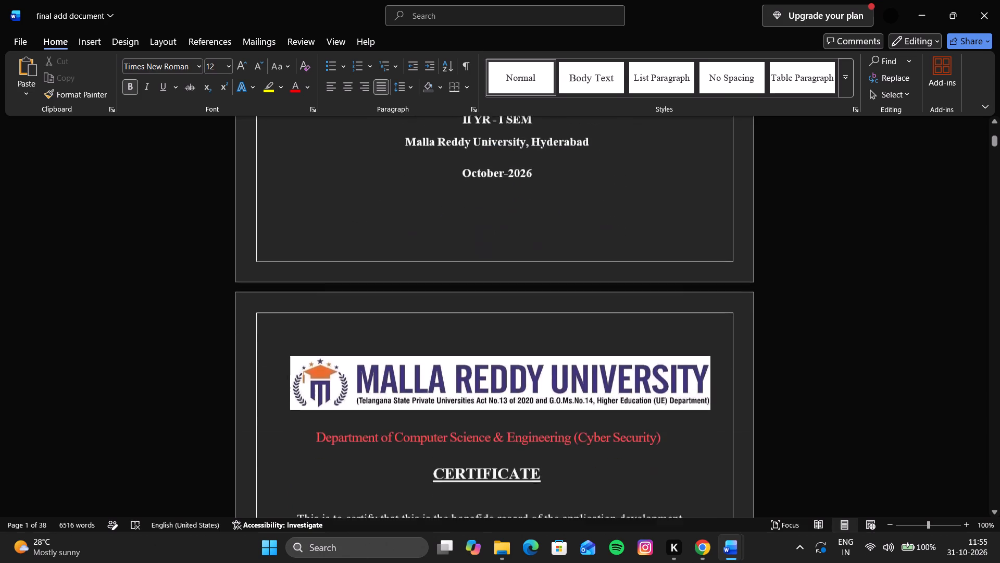
{"action": "scroll", "coordinate": [572, 387], "scroll_direction": "down", "scroll_amount": 1}
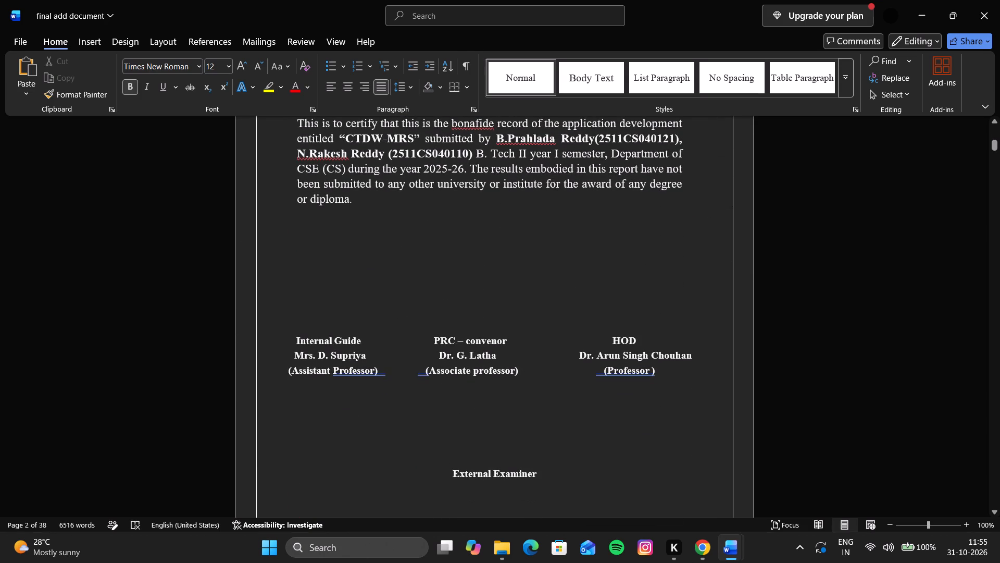
{"action": "scroll", "coordinate": [572, 387], "scroll_direction": "down", "scroll_amount": 5}
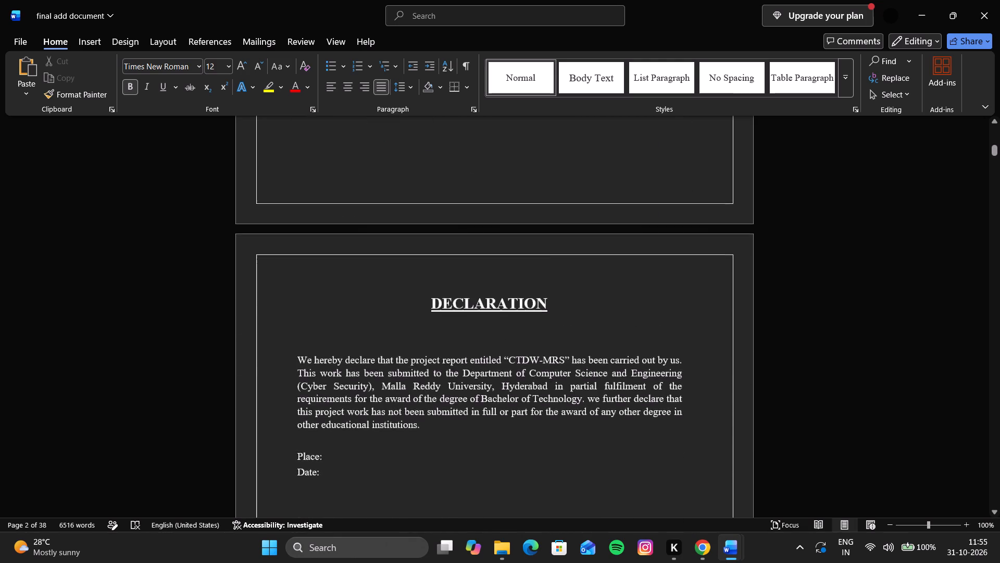
{"action": "scroll", "coordinate": [572, 387], "scroll_direction": "down", "scroll_amount": 2}
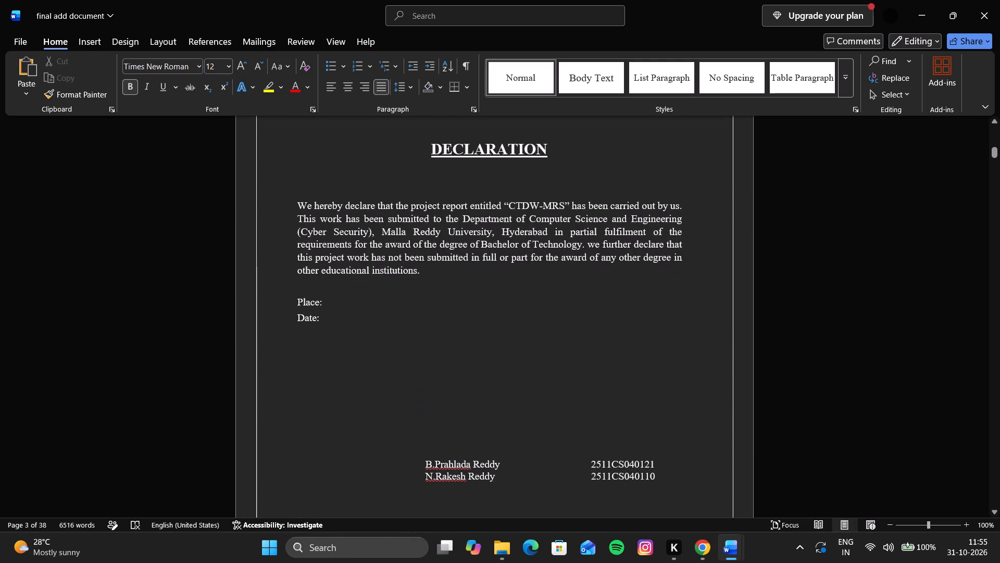
{"action": "scroll", "coordinate": [572, 387], "scroll_direction": "down", "scroll_amount": 3}
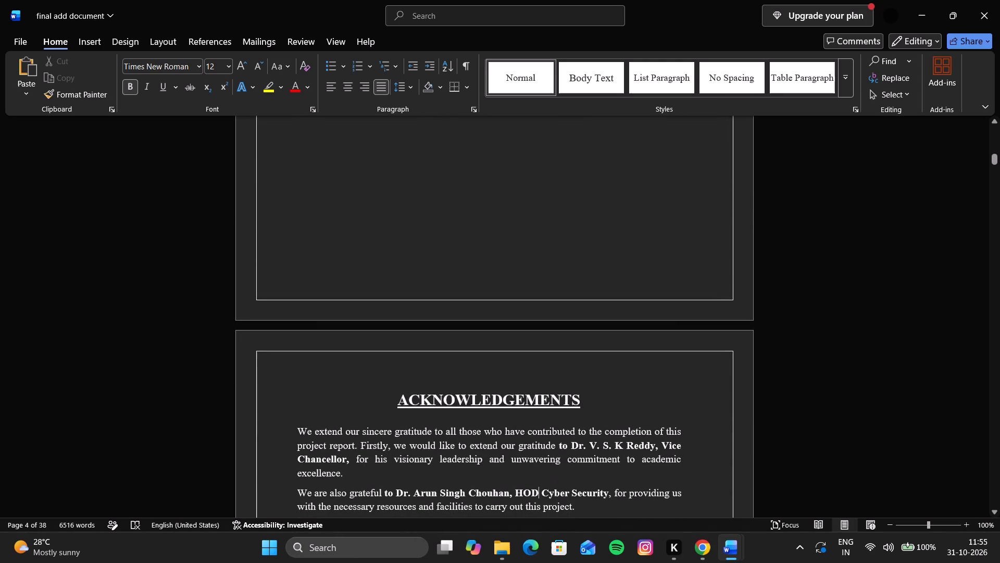
{"action": "scroll", "coordinate": [572, 387], "scroll_direction": "down", "scroll_amount": 1}
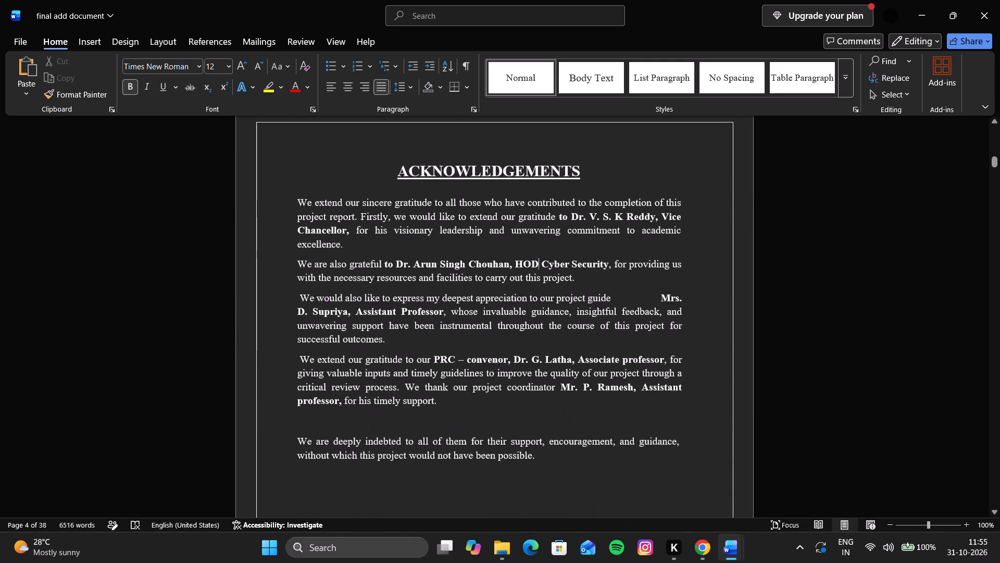
{"action": "scroll", "coordinate": [572, 387], "scroll_direction": "down", "scroll_amount": 1}
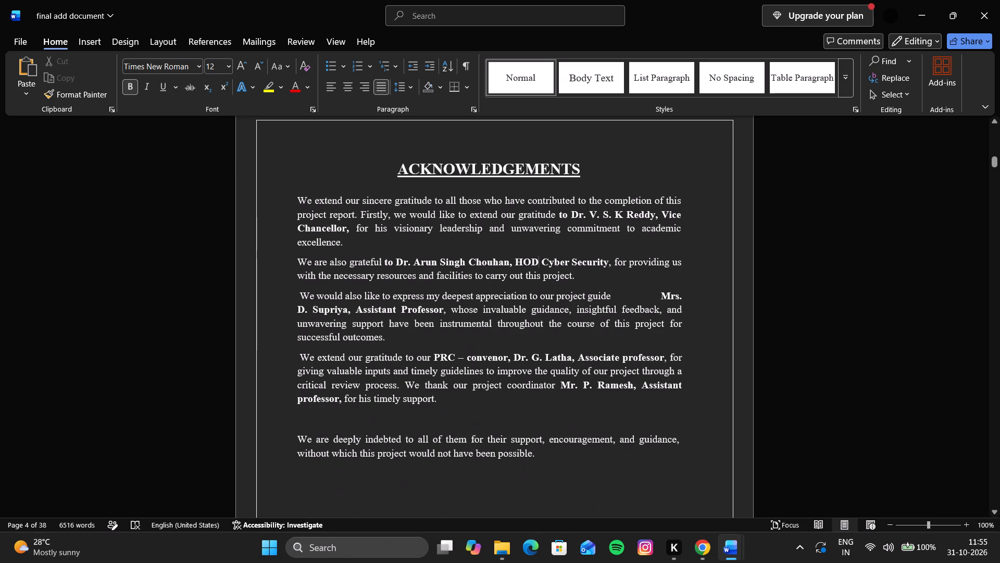
Save the report document with its corrected front pages.
{"action": "key", "text": "ctrl+s"}
{"action": "key", "text": "ctrl+s"}
{"action": "key", "text": "ctrl+s"}
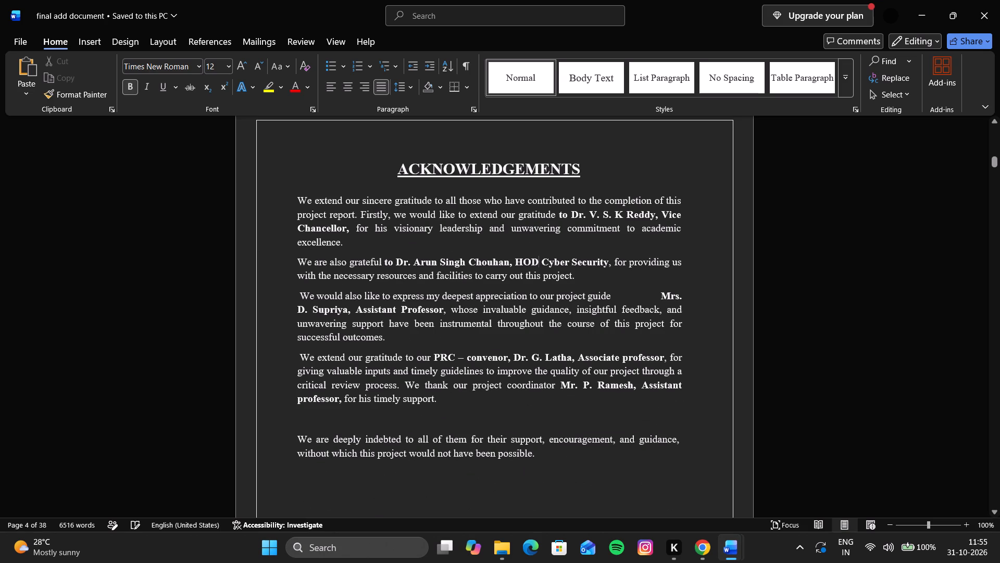
{"action": "key", "text": "ctrl+s"}
{"action": "key", "text": "ctrl+s"}
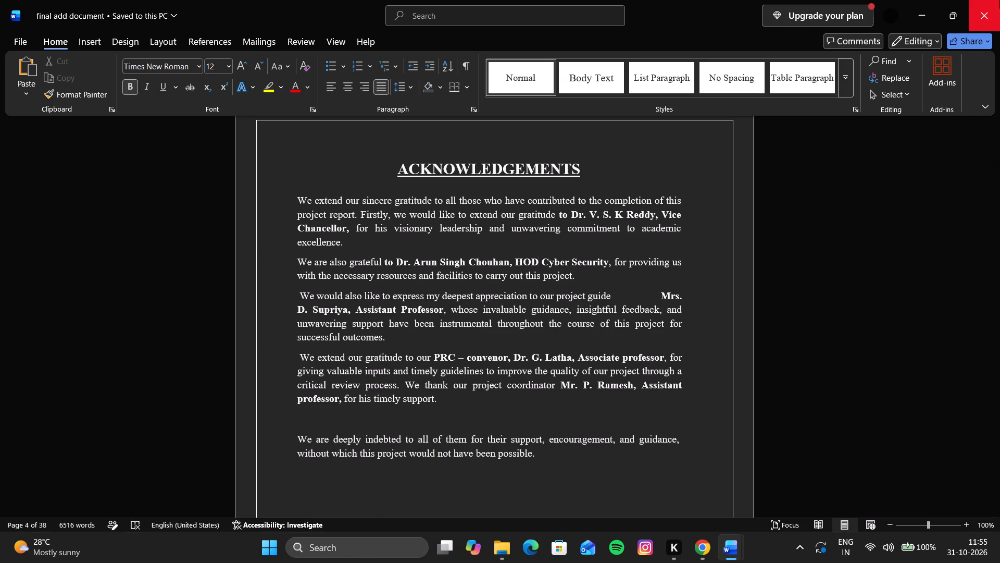
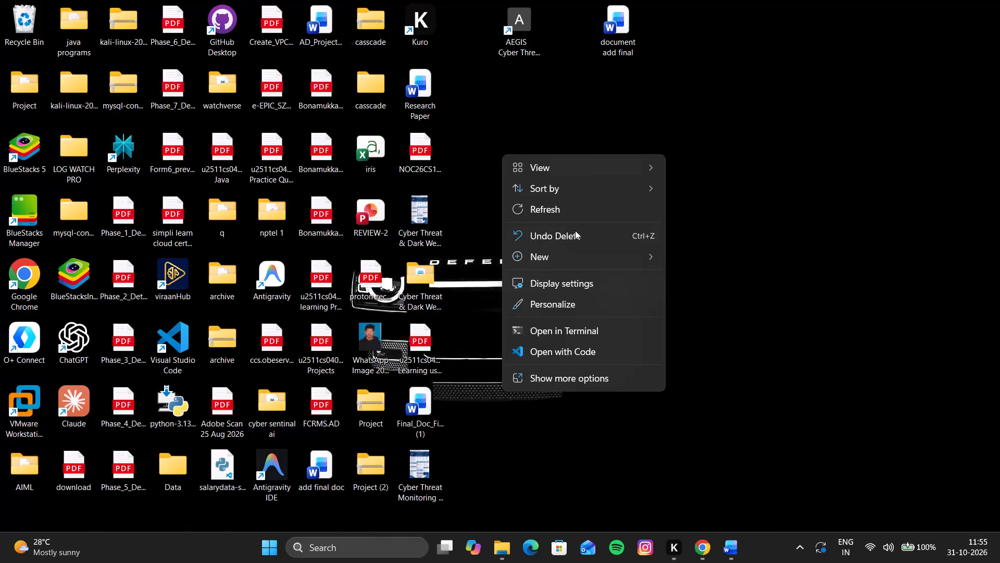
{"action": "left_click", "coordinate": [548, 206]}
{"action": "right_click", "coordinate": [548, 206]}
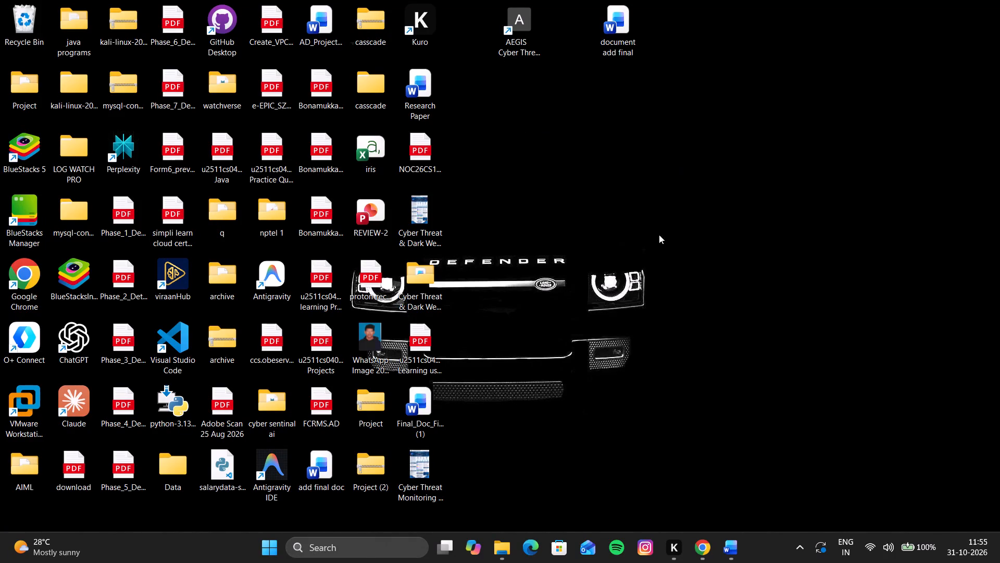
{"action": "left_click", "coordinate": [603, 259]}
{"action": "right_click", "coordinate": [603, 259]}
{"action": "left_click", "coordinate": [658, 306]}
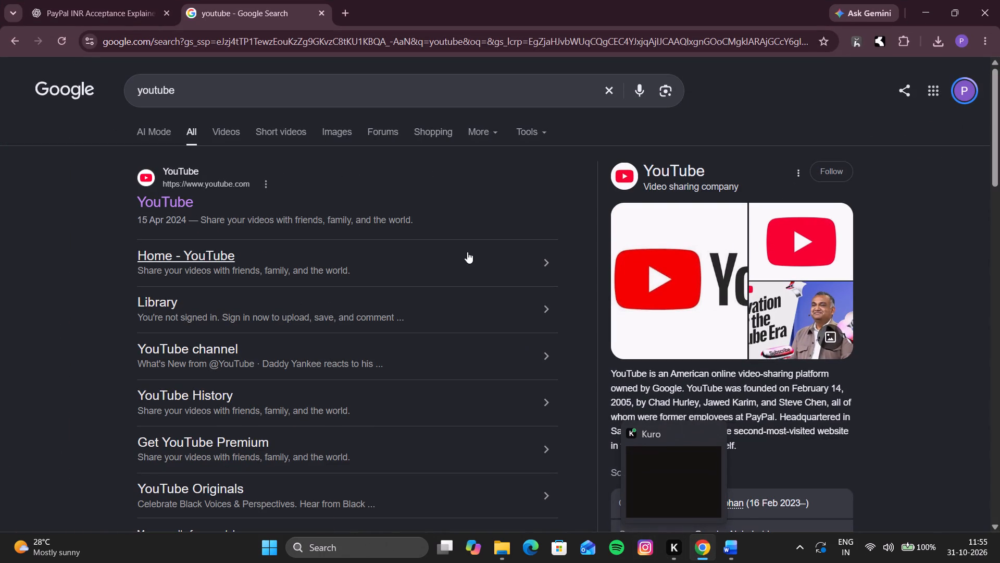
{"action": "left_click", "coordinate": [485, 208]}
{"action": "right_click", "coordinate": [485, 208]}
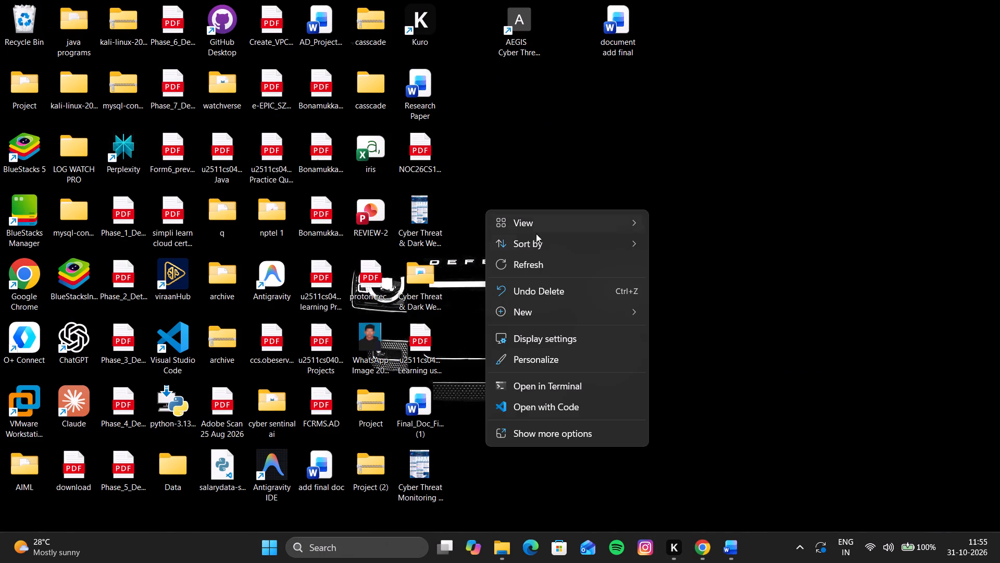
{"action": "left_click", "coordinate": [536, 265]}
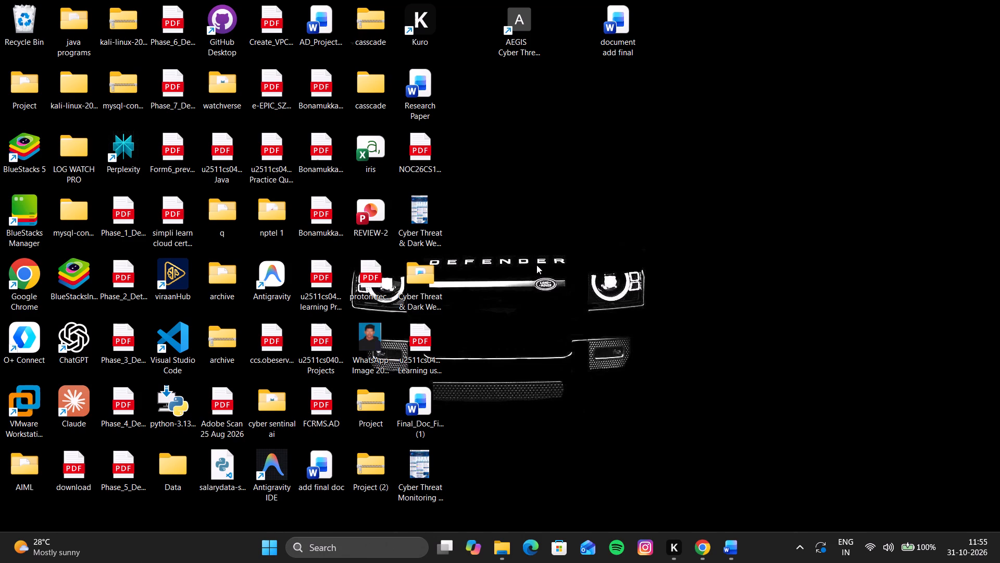
Open Research Paper qwe12 from the Cyber Threat & Dark Web Monitoring desktop folder, view its first page, and close it.
{"action": "double_click", "coordinate": [426, 286]}
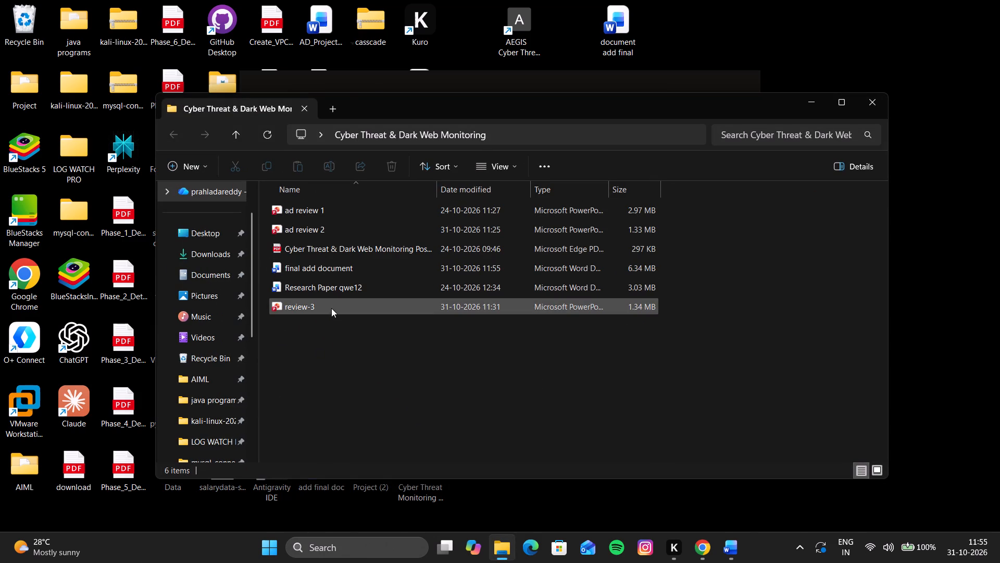
{"action": "double_click", "coordinate": [327, 288]}
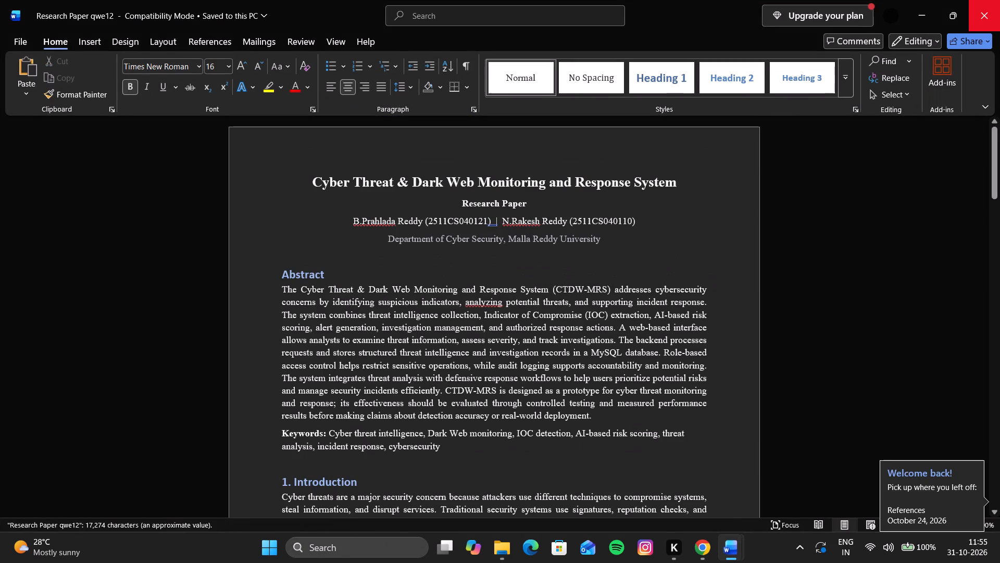
{"action": "left_click", "coordinate": [985, 17]}
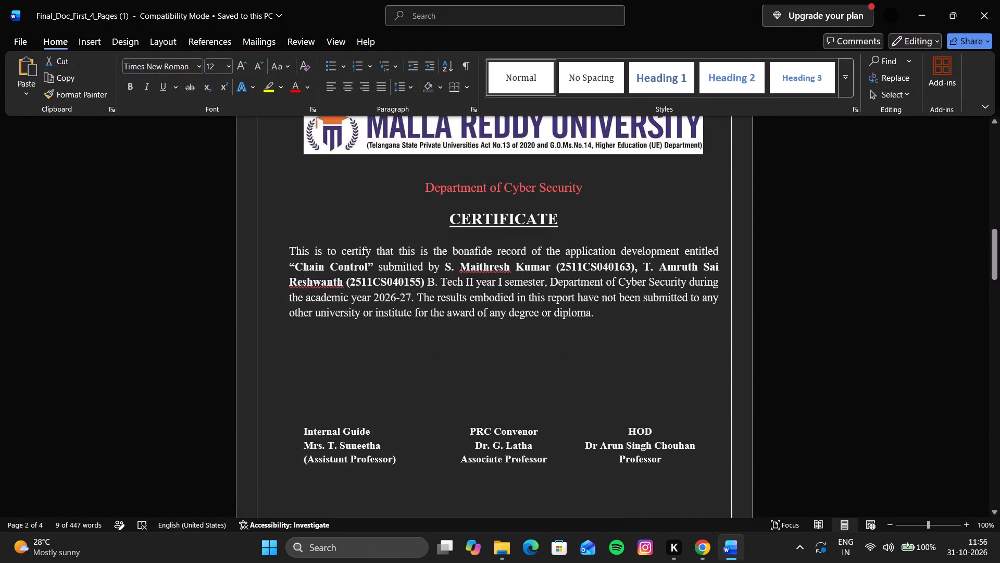
Close the Final_Doc_First_4_Pages (1) document.
{"action": "left_click", "coordinate": [999, 0]}
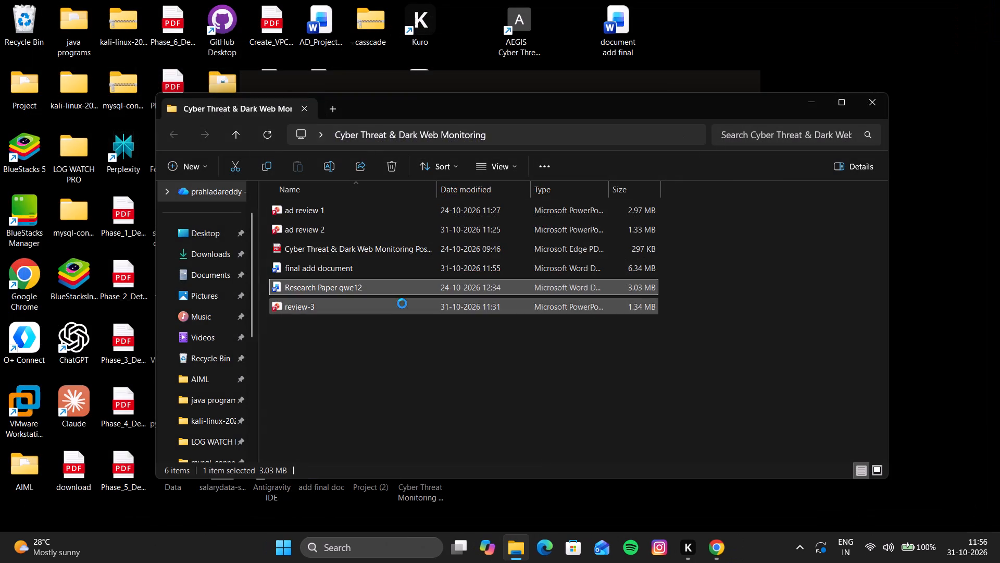
Open final add document, check its front pages from the title page through certificate and declaration to the acknowledgements, and close it.
{"action": "left_click", "coordinate": [316, 268]}
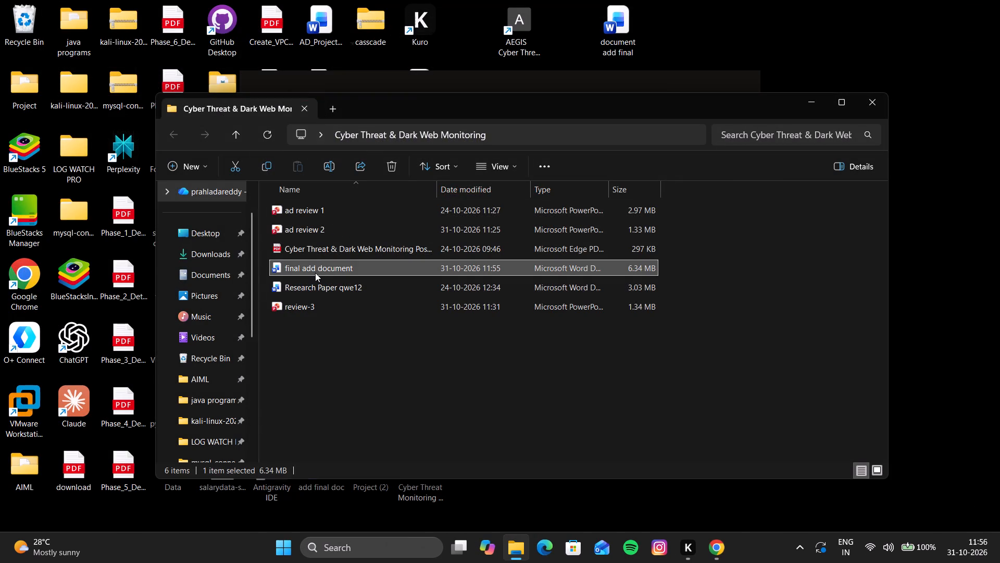
{"action": "double_click", "coordinate": [315, 273]}
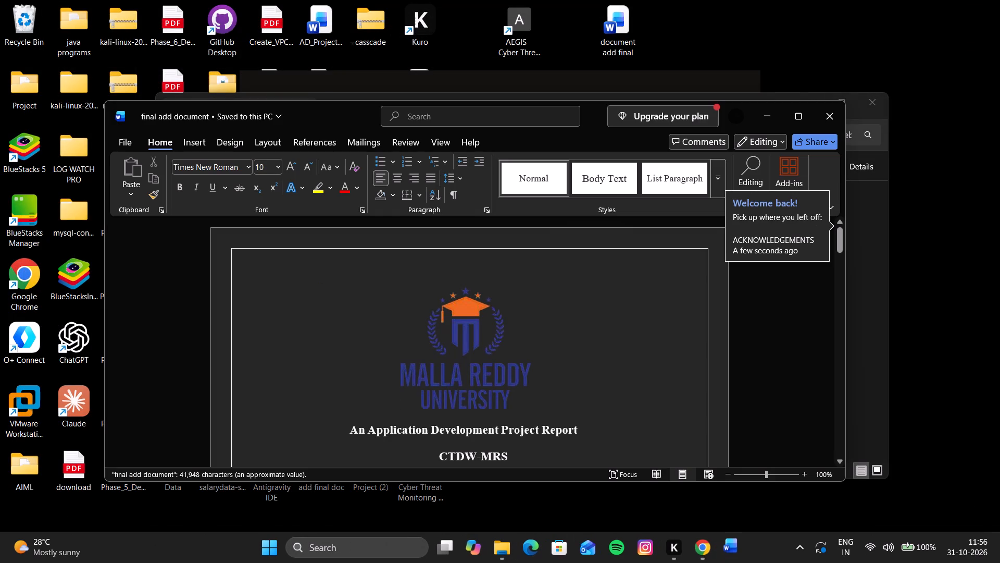
{"action": "scroll", "coordinate": [315, 273], "scroll_direction": "down", "scroll_amount": 3}
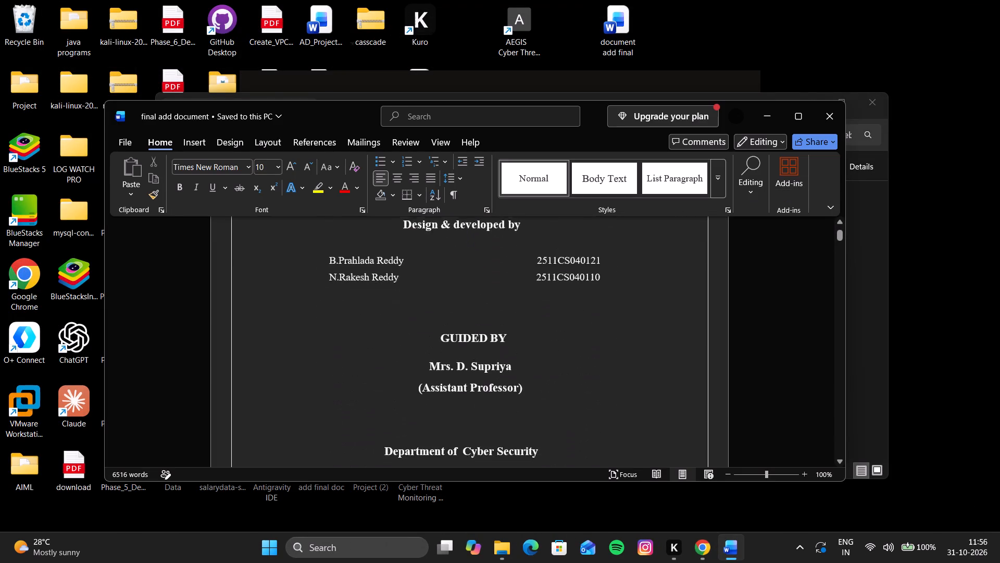
{"action": "scroll", "coordinate": [315, 273], "scroll_direction": "down", "scroll_amount": 4}
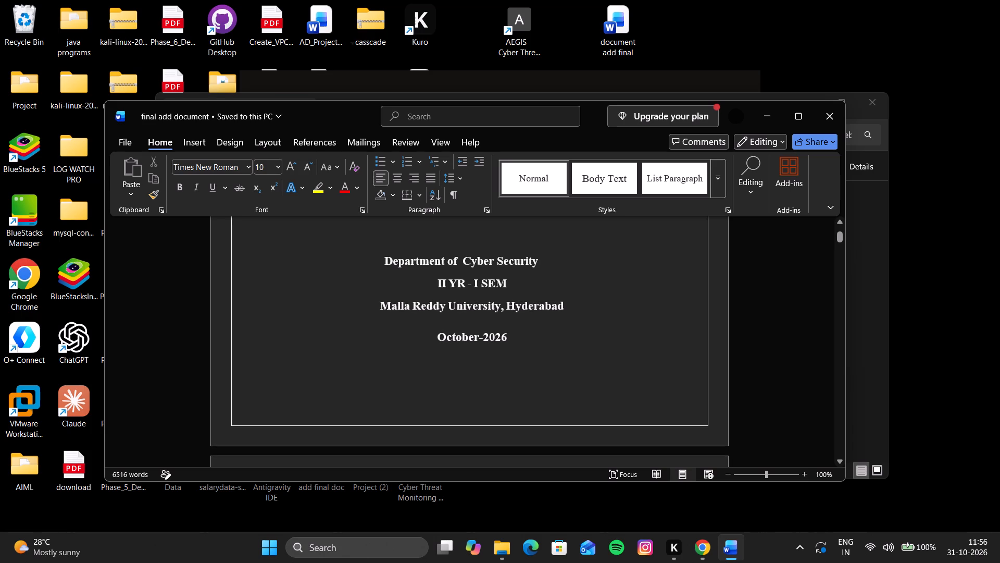
{"action": "scroll", "coordinate": [315, 273], "scroll_direction": "down", "scroll_amount": 3}
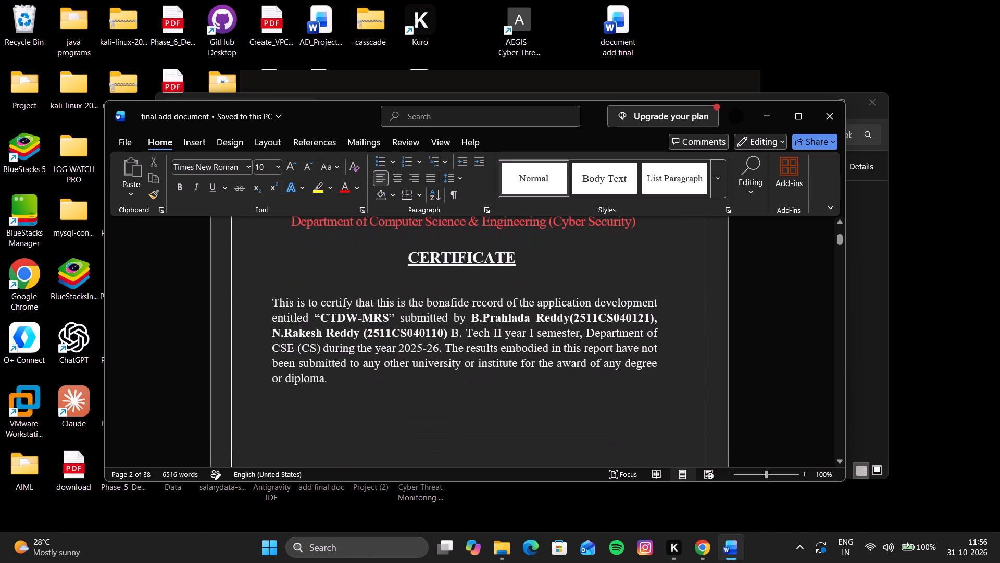
{"action": "scroll", "coordinate": [315, 273], "scroll_direction": "down", "scroll_amount": 2}
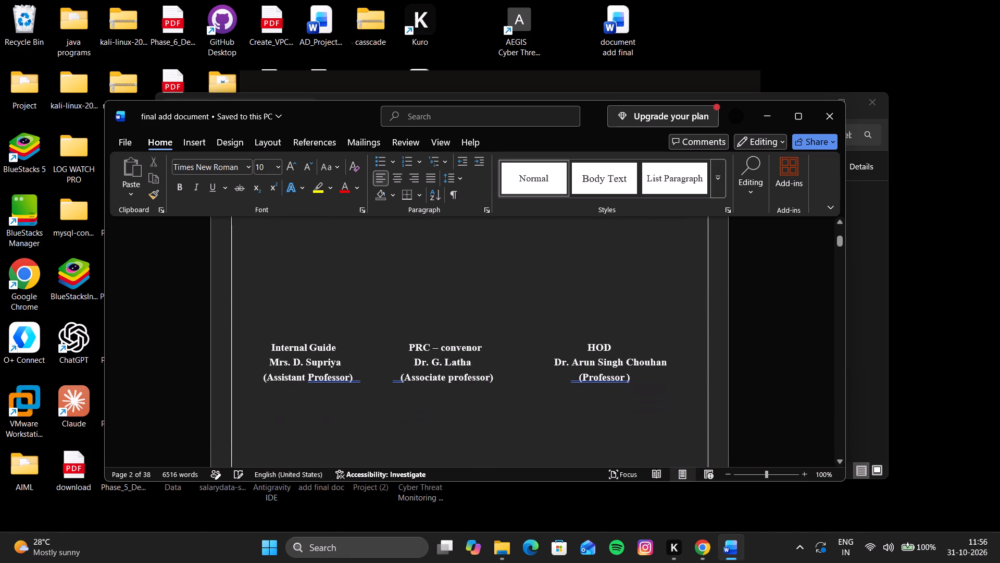
{"action": "scroll", "coordinate": [315, 273], "scroll_direction": "down", "scroll_amount": 3}
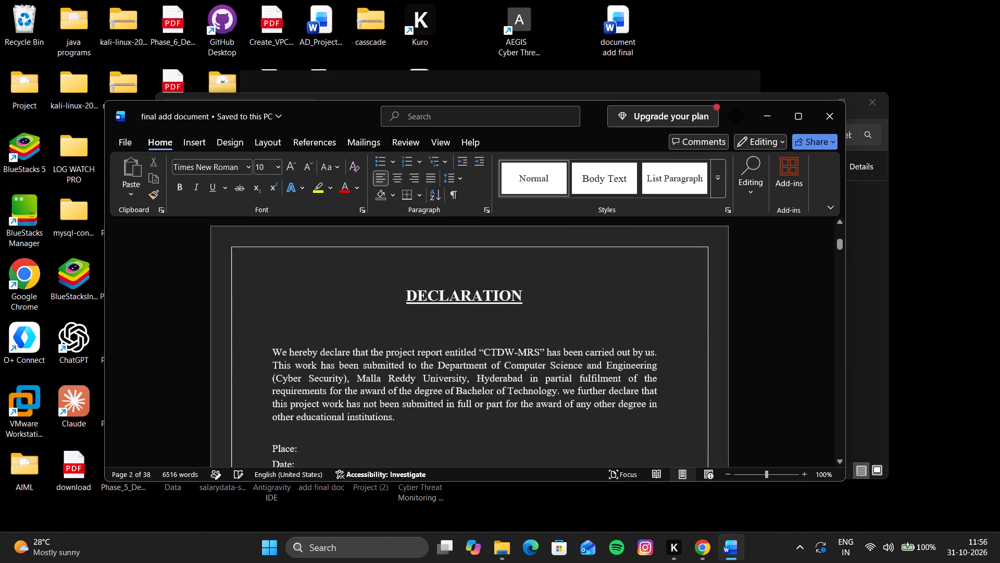
{"action": "scroll", "coordinate": [315, 273], "scroll_direction": "down", "scroll_amount": 3}
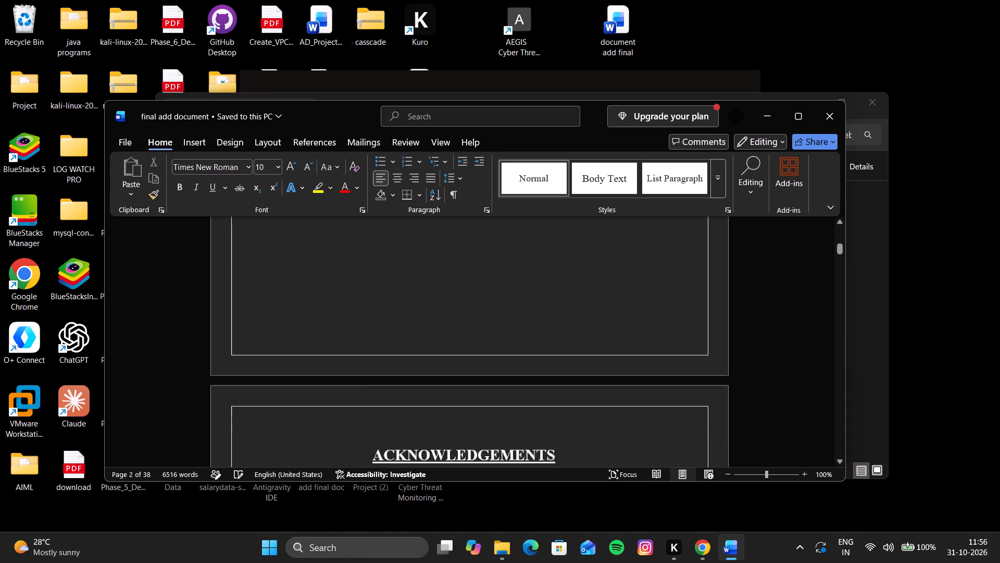
{"action": "scroll", "coordinate": [315, 273], "scroll_direction": "down", "scroll_amount": 2}
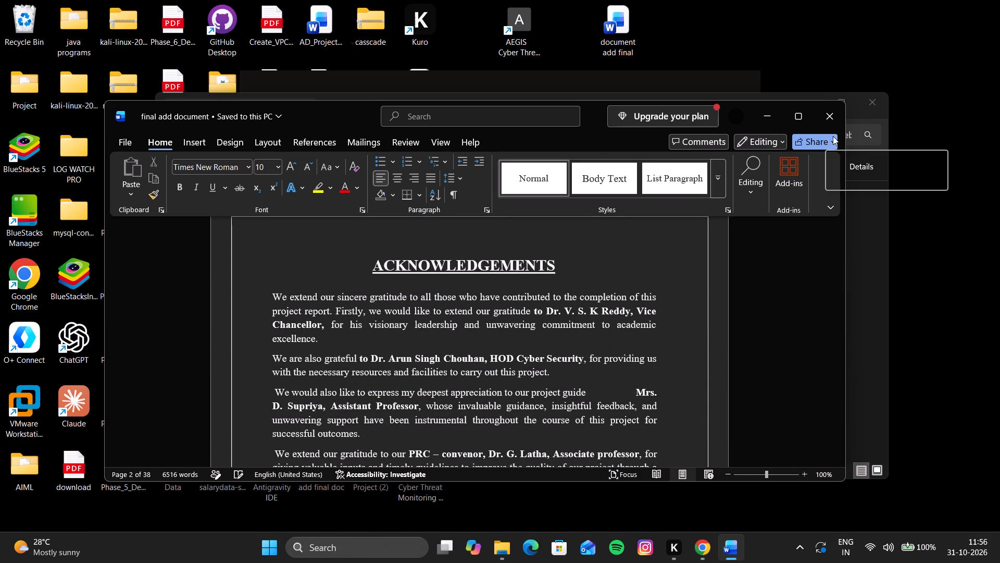
{"action": "left_click", "coordinate": [831, 121]}
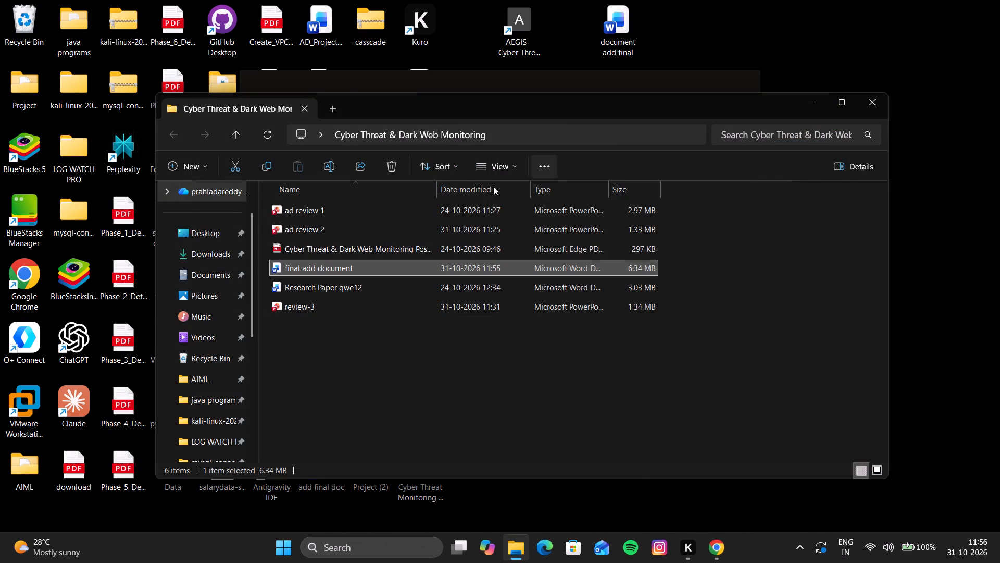
Select the ad review 1 presentation in the Cyber Threat & Dark Web Monitoring folder.
{"action": "left_click", "coordinate": [327, 204]}
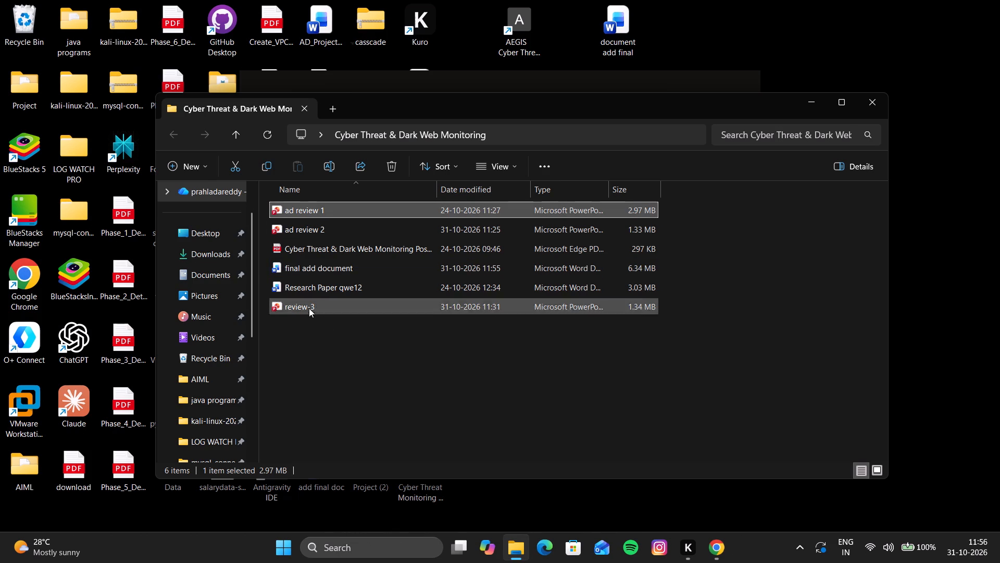
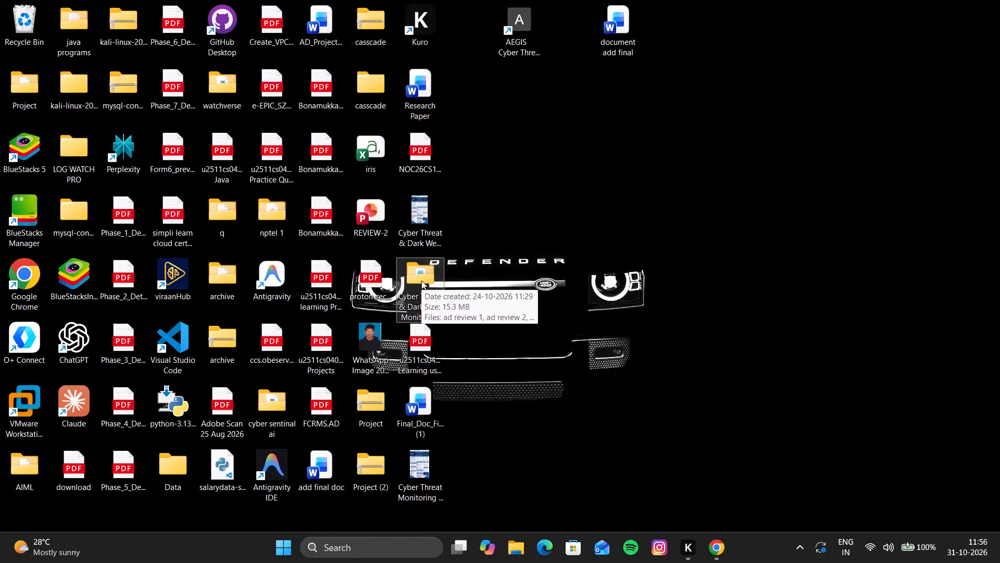
Compress the Cyber Threat & Dark Web Monitoring desktop folder into a ZIP file, keeping the suggested name.
{"action": "right_click", "coordinate": [421, 280]}
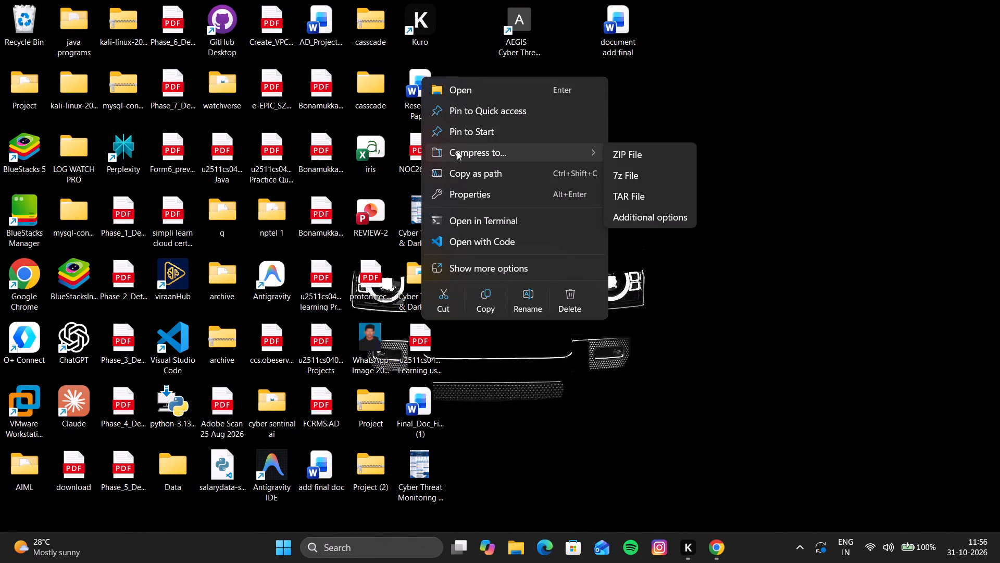
{"action": "left_click", "coordinate": [630, 148]}
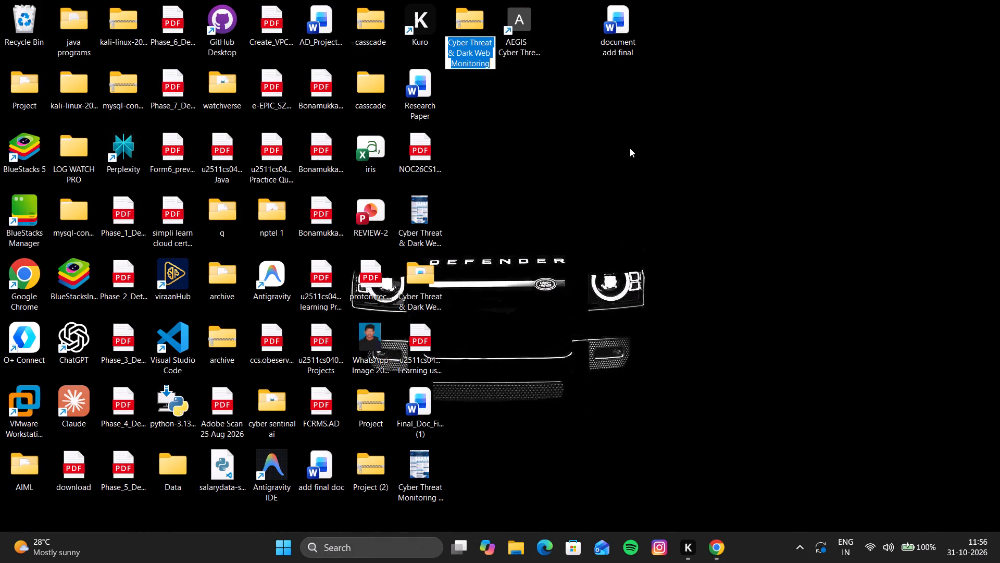
{"action": "left_click", "coordinate": [520, 124]}
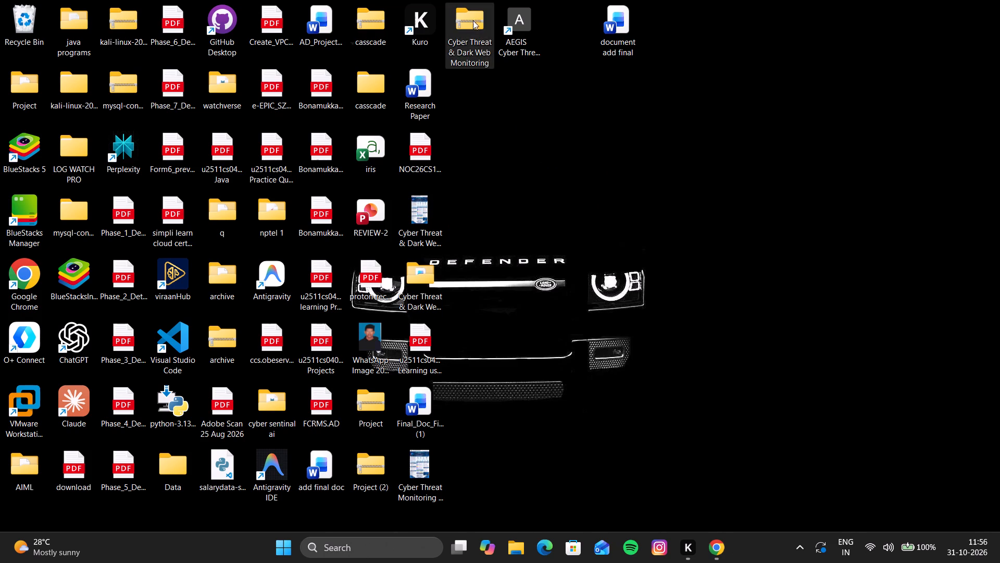
Copy the Cyber Threat & Dark Web Monitoring ZIP file on the desktop to the clipboard.
{"action": "right_click", "coordinate": [475, 23]}
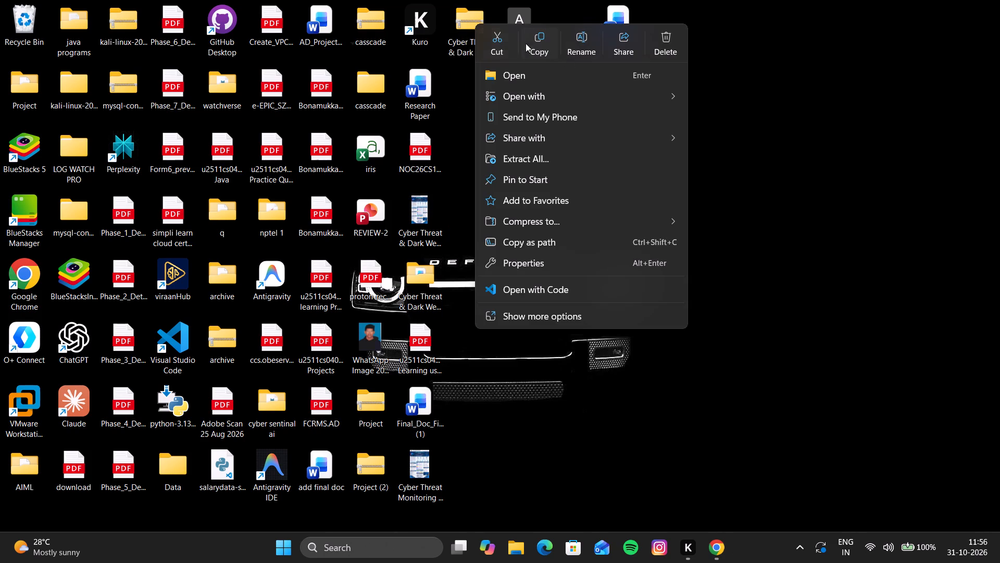
{"action": "left_click", "coordinate": [540, 45]}
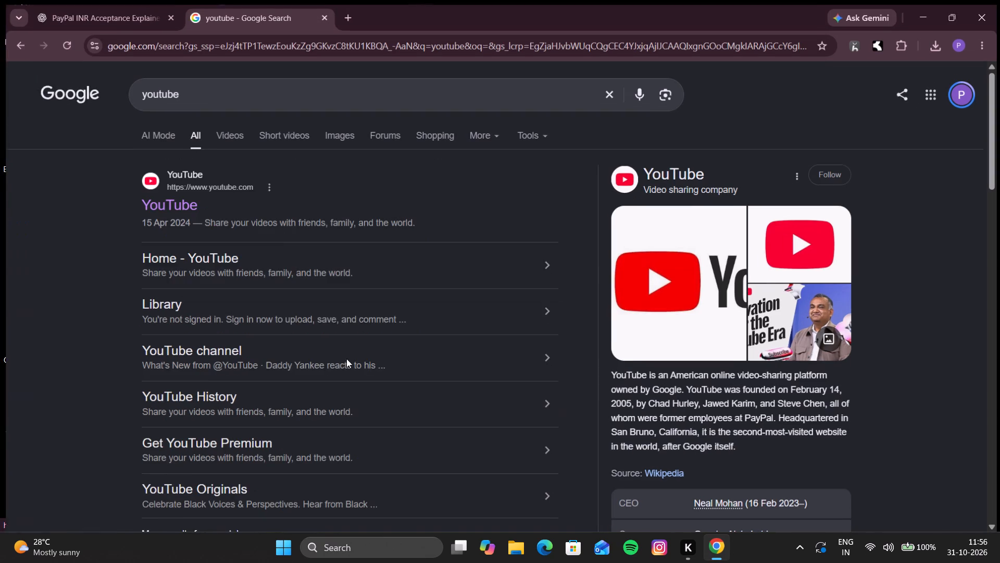
In Chrome, open a new tab and start a Google search there.
{"action": "left_click", "coordinate": [350, 15]}
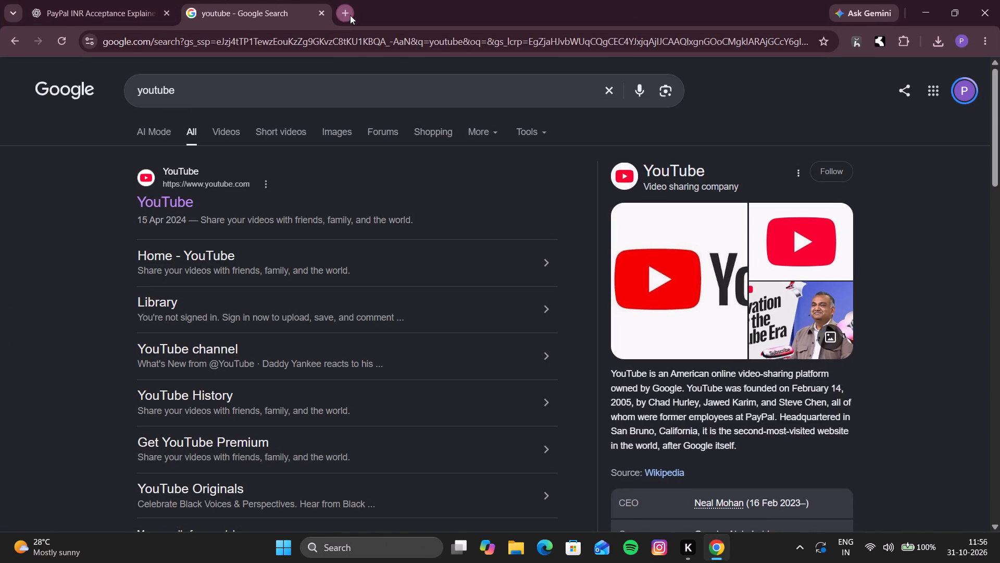
{"action": "left_click", "coordinate": [376, 242]}
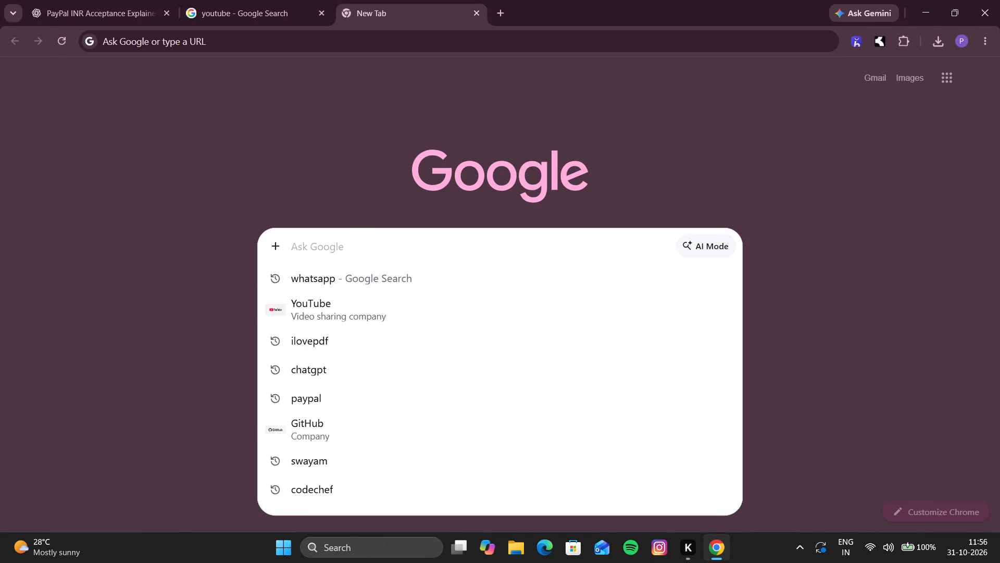
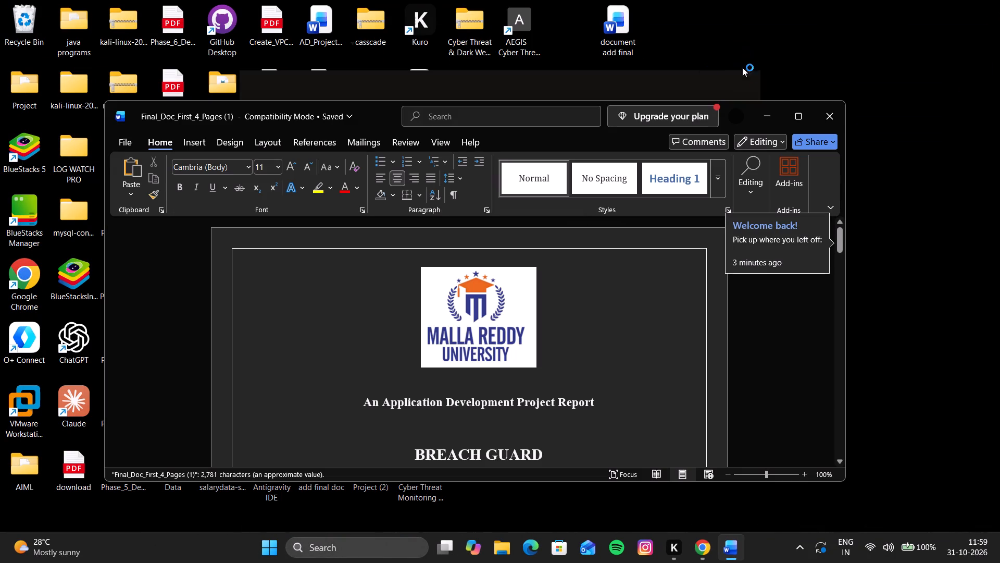
Maximize the Final_Doc_First_4_Pages (1) document and place the text cursor at the end of the BREACH GUARD title on the cover page.
{"action": "left_click", "coordinate": [798, 122]}
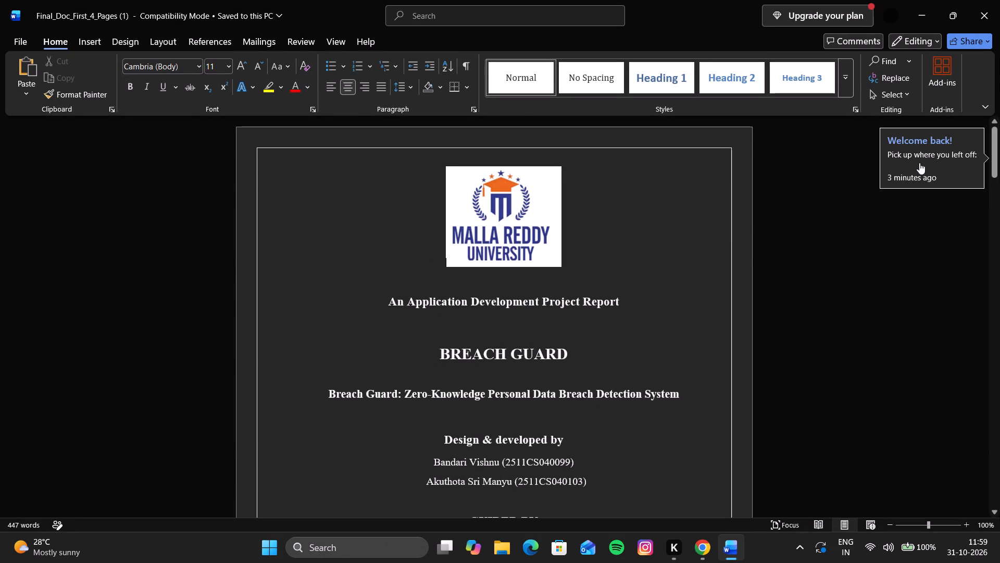
{"action": "left_click", "coordinate": [922, 161]}
{"action": "scroll", "coordinate": [621, 280], "scroll_direction": "up", "scroll_amount": 9}
{"action": "scroll", "coordinate": [621, 280], "scroll_direction": "down", "scroll_amount": 1}
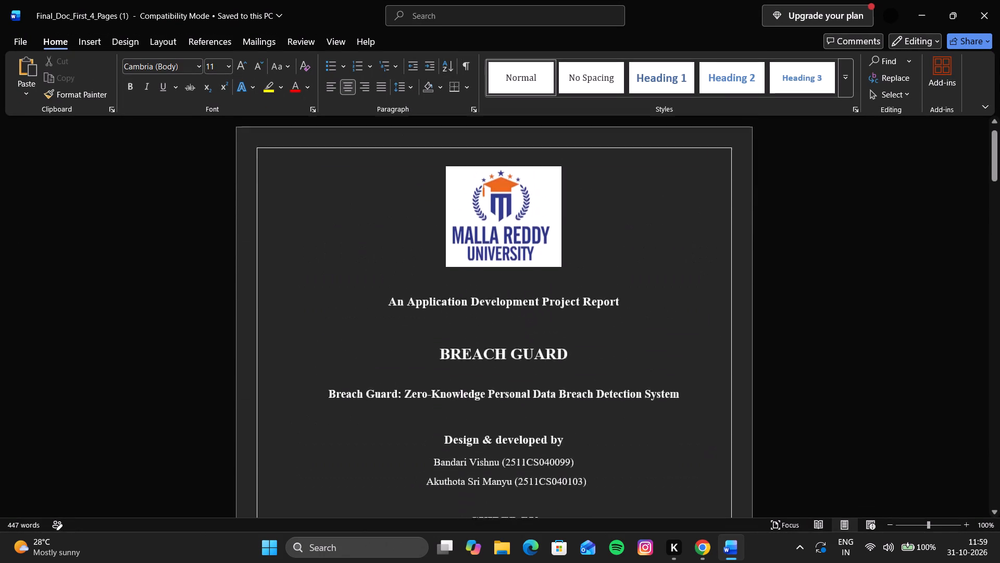
{"action": "scroll", "coordinate": [621, 280], "scroll_direction": "down", "scroll_amount": 1}
{"action": "left_click", "coordinate": [598, 272]}
{"action": "left_click", "coordinate": [566, 254]}
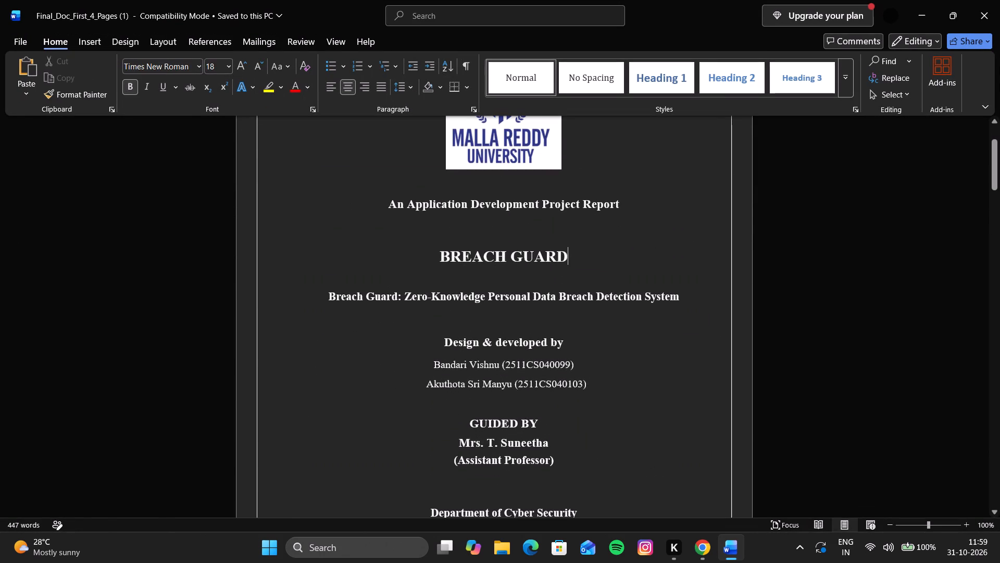
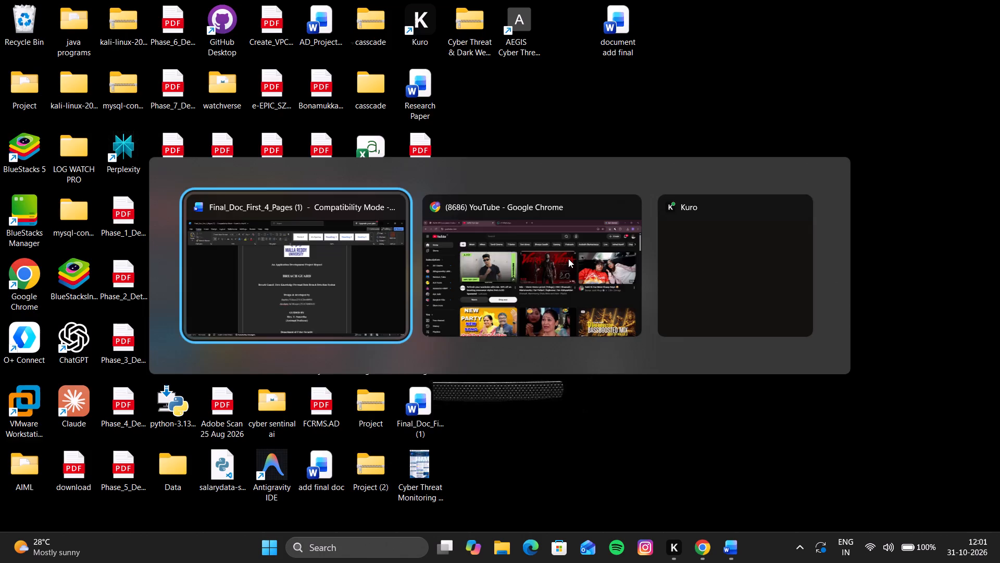
Replace the BREACH GUARD title on the cover page with IDENTITYX.
{"action": "left_click", "coordinate": [586, 259]}
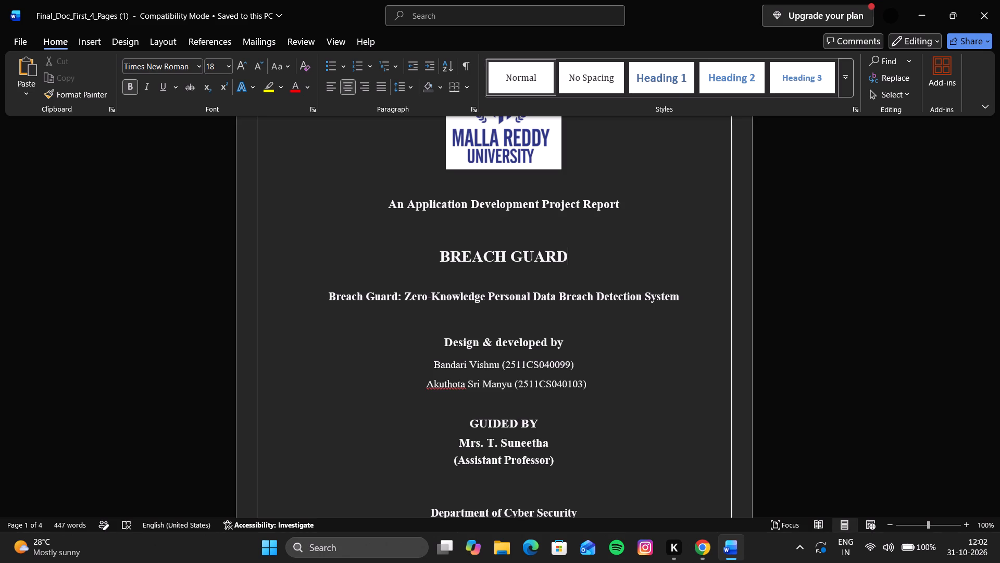
{"action": "left_click", "coordinate": [571, 259]}
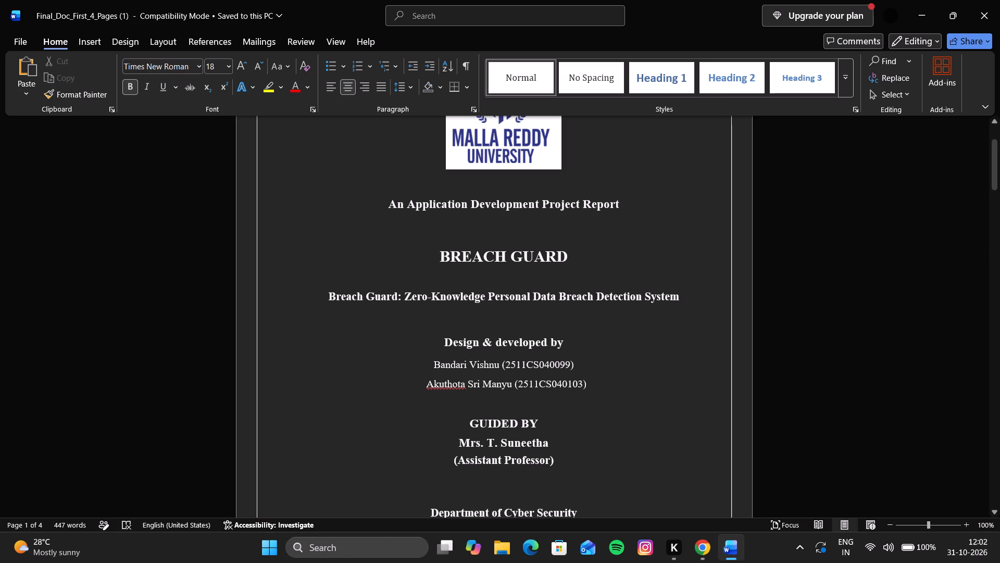
{"action": "key", "text": "BackSpace"}
{"action": "key", "text": "BackSpace"}
{"action": "key", "text": "BackSpace"}
{"action": "key", "text": "BackSpace"}
{"action": "key", "text": "BackSpace"}
{"action": "key", "text": "BackSpace"}
{"action": "key", "text": "BackSpace"}
{"action": "key", "text": "BackSpace"}
{"action": "key", "text": "BackSpace"}
{"action": "key", "text": "BackSpace"}
{"action": "key", "text": "BackSpace"}
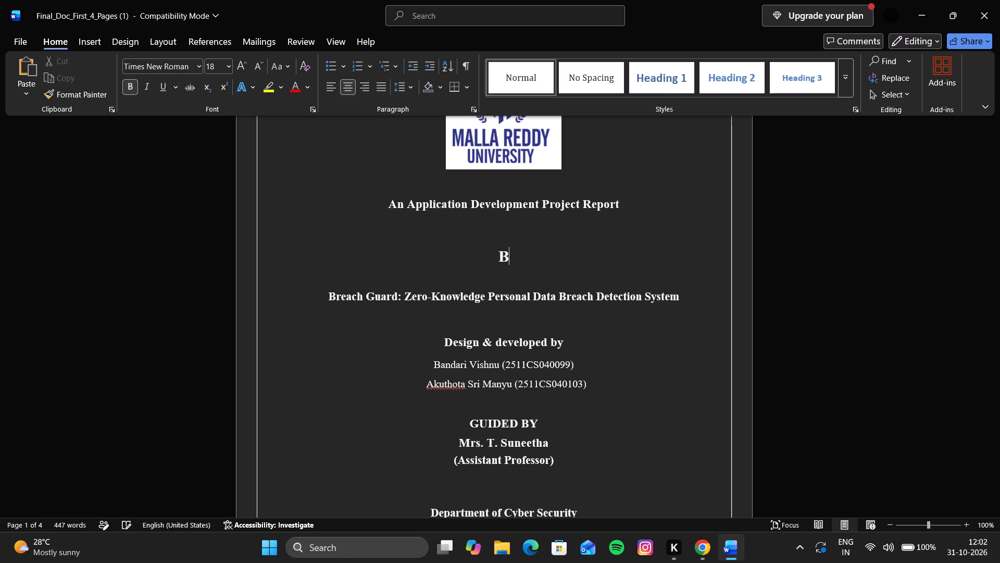
{"action": "key", "text": "BackSpace"}
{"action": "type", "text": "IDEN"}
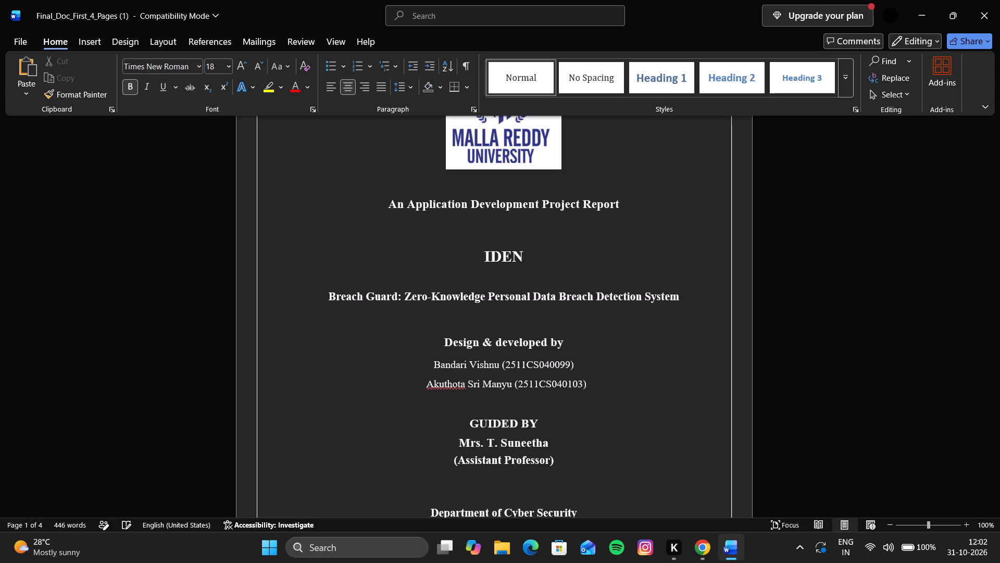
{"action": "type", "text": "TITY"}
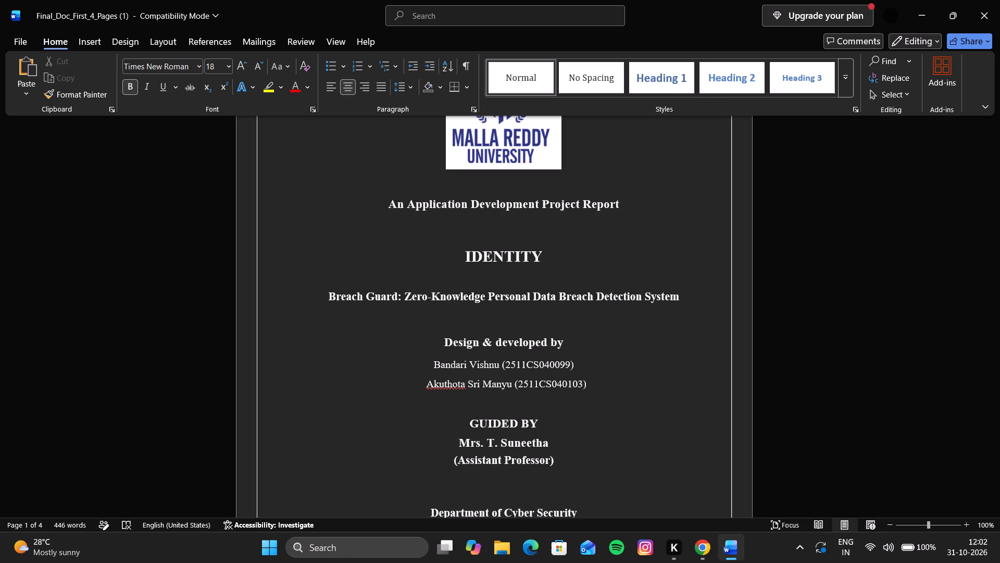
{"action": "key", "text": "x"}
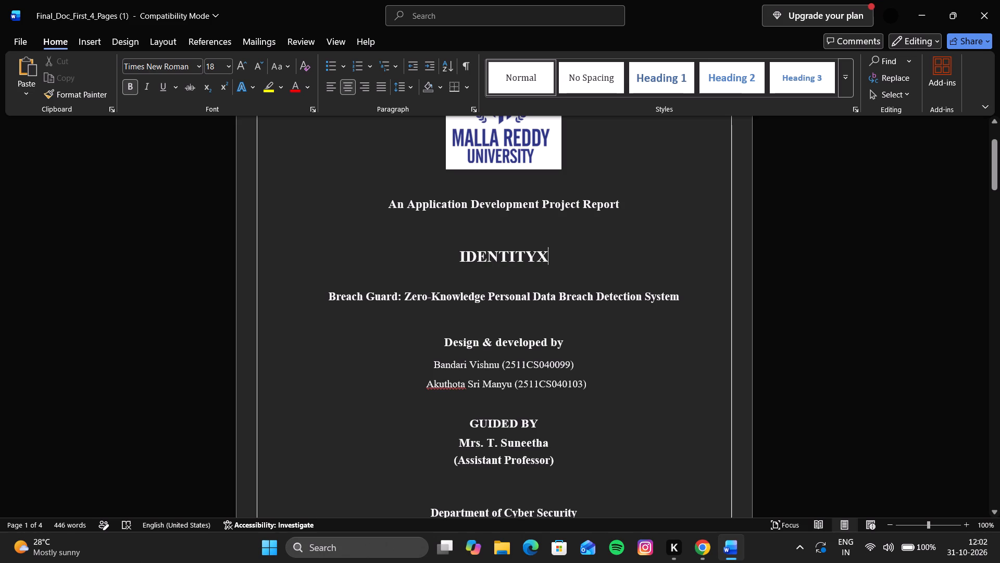
Delete the entire Breach Guard subtitle line beneath the IDENTITYX title on the cover page.
{"action": "left_click", "coordinate": [686, 297]}
{"action": "key", "text": "BackSpace"}
{"action": "key", "text": "BackSpace"}
{"action": "key", "text": "BackSpace"}
{"action": "key", "text": "BackSpace"}
{"action": "key", "text": "BackSpace"}
{"action": "key", "text": "BackSpace"}
{"action": "key", "text": "BackSpace"}
{"action": "key", "text": "BackSpace"}
{"action": "key", "text": "BackSpace"}
{"action": "key", "text": "BackSpace"}
{"action": "key", "text": "BackSpace"}
{"action": "key", "text": "BackSpace"}
{"action": "key", "text": "BackSpace"}
{"action": "key", "text": "BackSpace"}
{"action": "key", "text": "BackSpace"}
{"action": "key", "text": "BackSpace"}
{"action": "key", "text": "BackSpace"}
{"action": "key", "text": "BackSpace"}
{"action": "key", "text": "BackSpace"}
{"action": "key", "text": "BackSpace"}
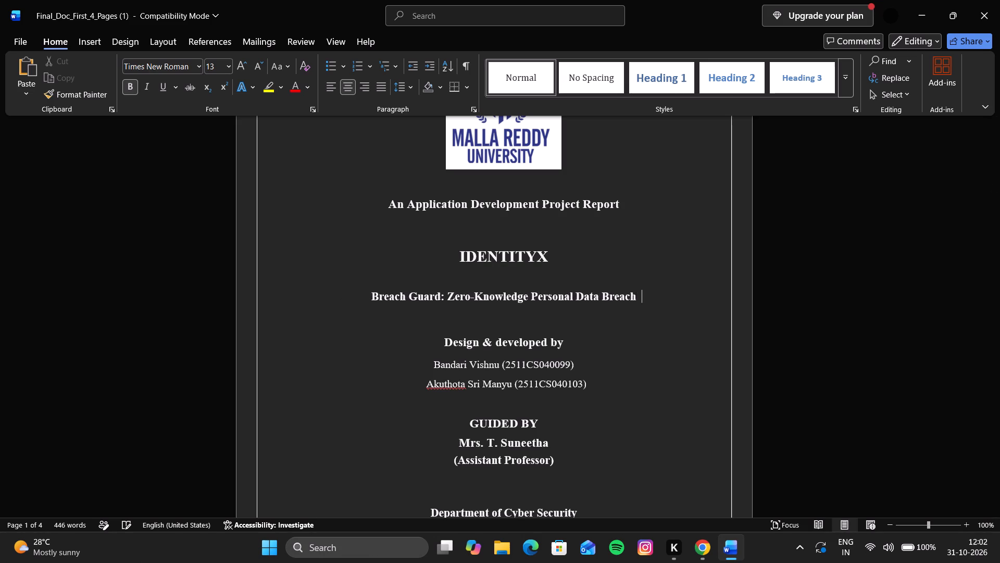
{"action": "key", "text": "BackSpace"}
{"action": "key", "text": "BackSpace"}
{"action": "key", "text": "BackSpace"}
{"action": "key", "text": "BackSpace"}
{"action": "key", "text": "BackSpace"}
{"action": "key", "text": "BackSpace"}
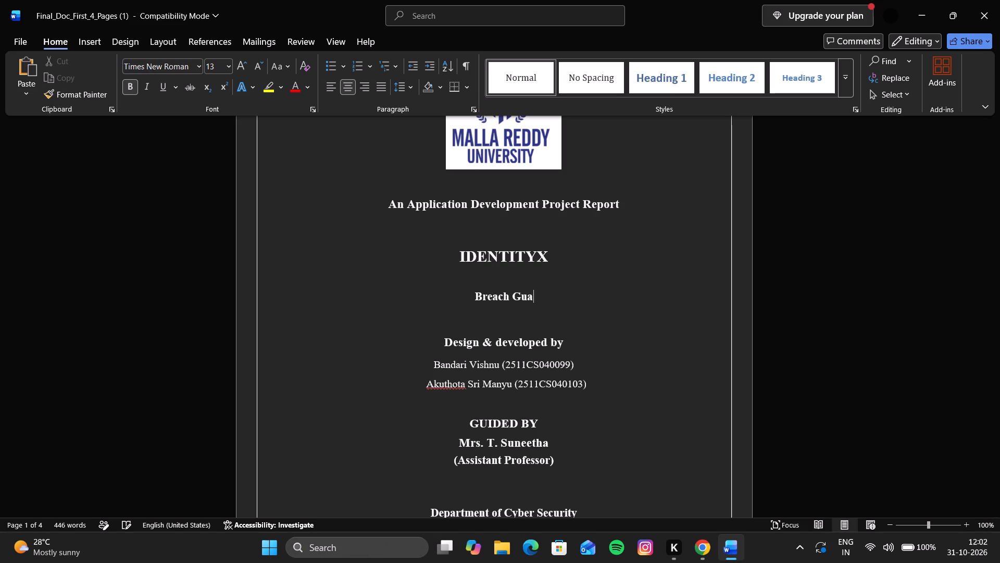
{"action": "key", "text": "BackSpace"}
{"action": "key", "text": "BackSpace"}
{"action": "key", "text": "BackSpace"}
{"action": "key", "text": "BackSpace"}
{"action": "key", "text": "BackSpace"}
{"action": "key", "text": "BackSpace"}
{"action": "key", "text": "BackSpace"}
{"action": "key", "text": "BackSpace"}
{"action": "key", "text": "BackSpace"}
{"action": "key", "text": "BackSpace"}
{"action": "key", "text": "BackSpace"}
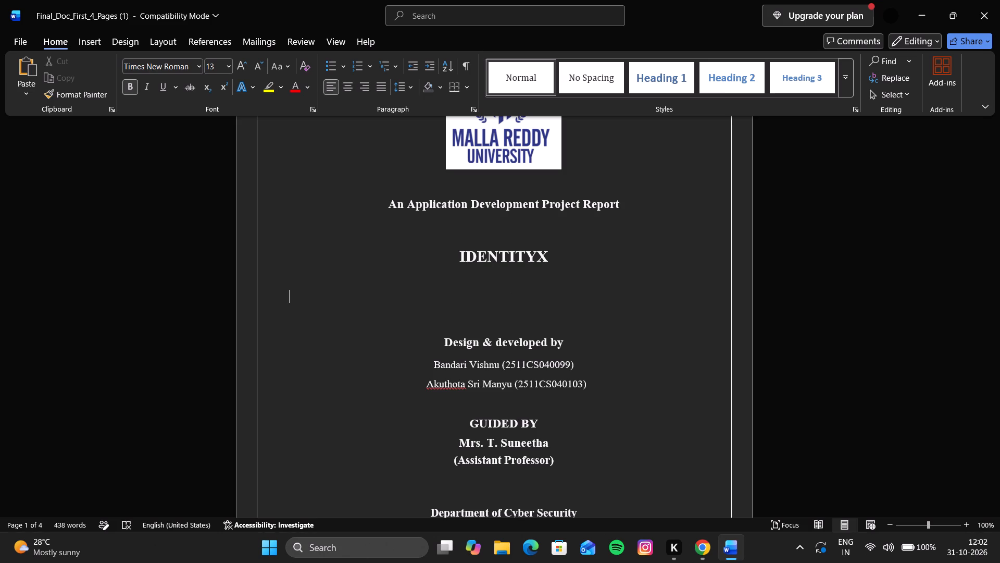
Enter the subtitle "A Comprehensive Digital Identity, Multi-Factor Authentication and Access Control System" beneath the IDENTITYX title.
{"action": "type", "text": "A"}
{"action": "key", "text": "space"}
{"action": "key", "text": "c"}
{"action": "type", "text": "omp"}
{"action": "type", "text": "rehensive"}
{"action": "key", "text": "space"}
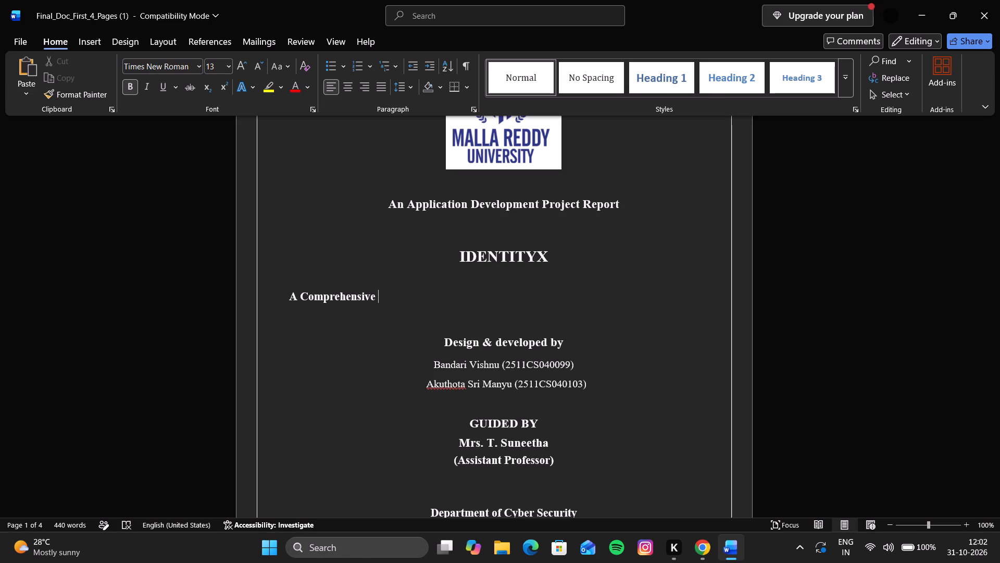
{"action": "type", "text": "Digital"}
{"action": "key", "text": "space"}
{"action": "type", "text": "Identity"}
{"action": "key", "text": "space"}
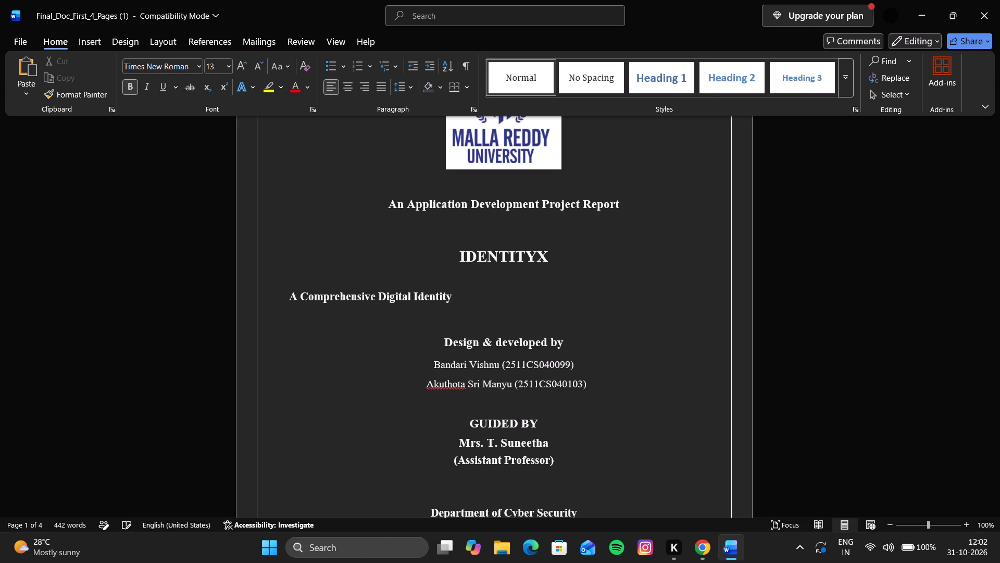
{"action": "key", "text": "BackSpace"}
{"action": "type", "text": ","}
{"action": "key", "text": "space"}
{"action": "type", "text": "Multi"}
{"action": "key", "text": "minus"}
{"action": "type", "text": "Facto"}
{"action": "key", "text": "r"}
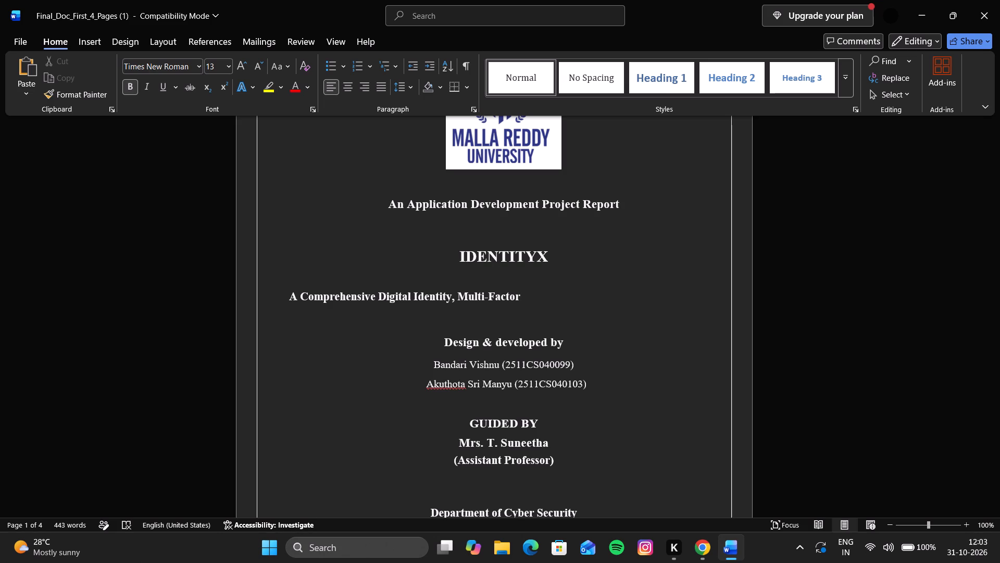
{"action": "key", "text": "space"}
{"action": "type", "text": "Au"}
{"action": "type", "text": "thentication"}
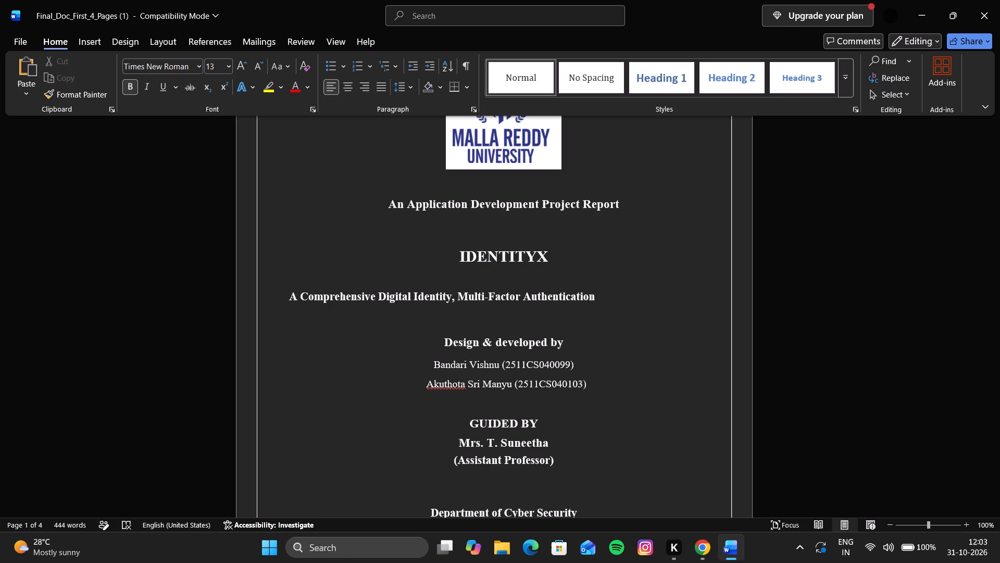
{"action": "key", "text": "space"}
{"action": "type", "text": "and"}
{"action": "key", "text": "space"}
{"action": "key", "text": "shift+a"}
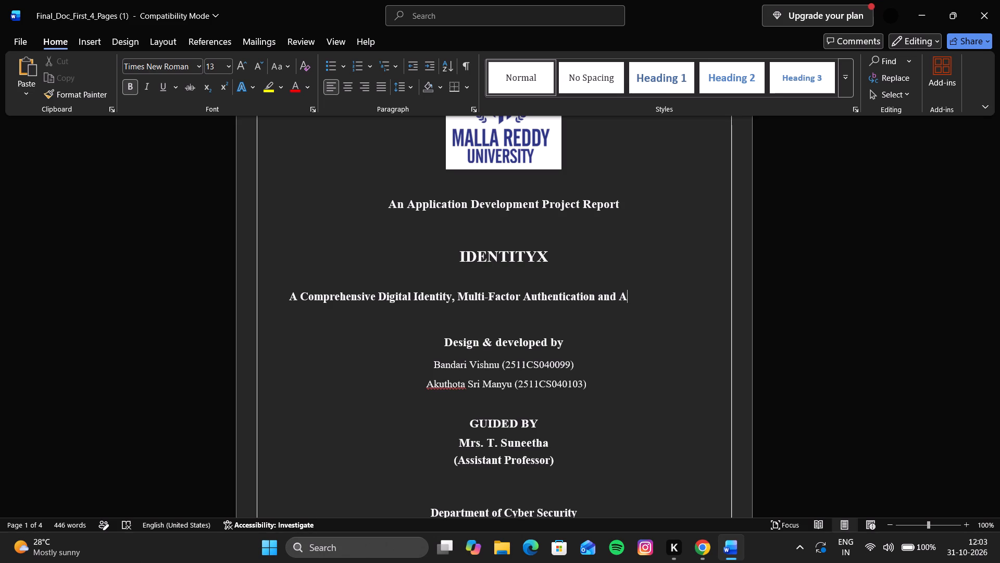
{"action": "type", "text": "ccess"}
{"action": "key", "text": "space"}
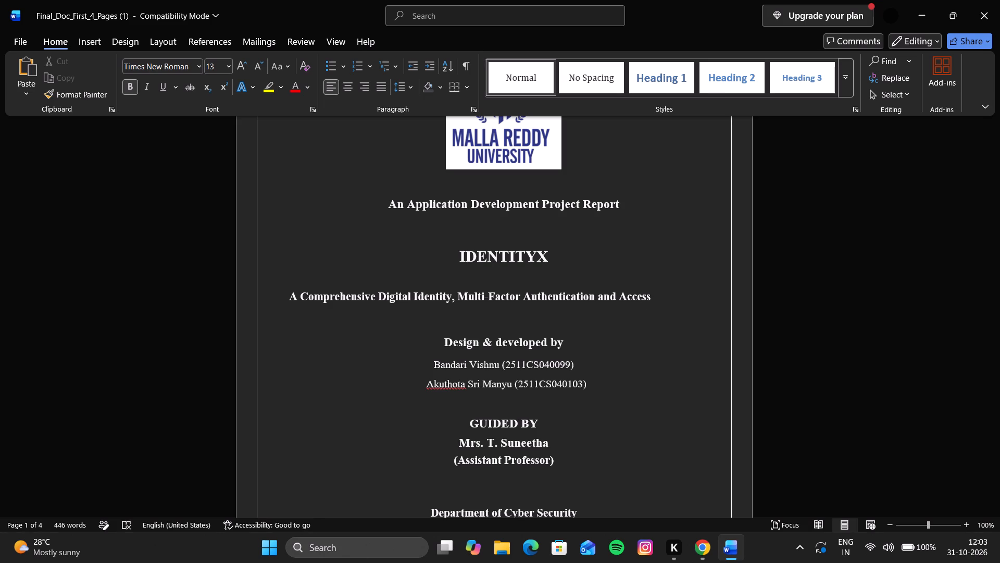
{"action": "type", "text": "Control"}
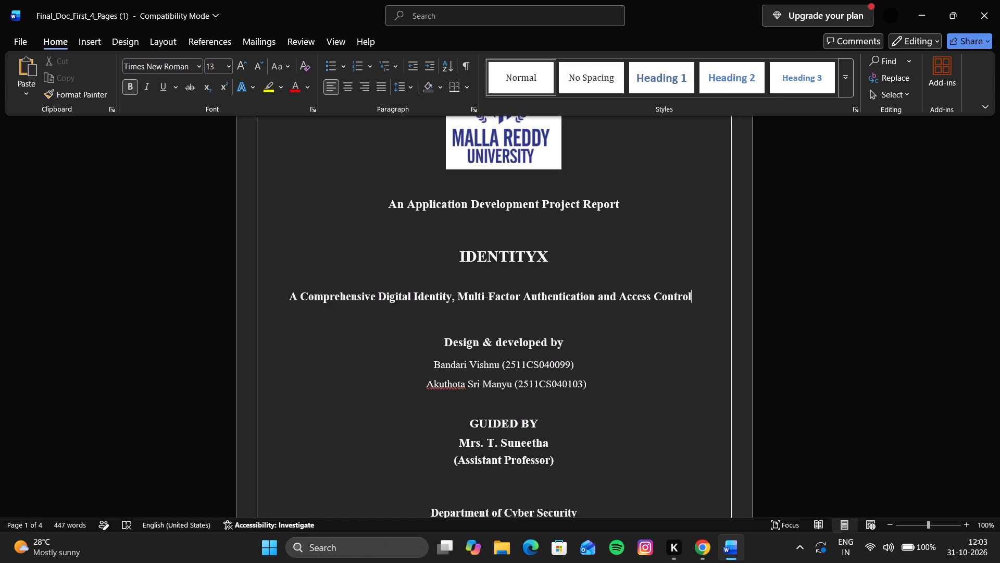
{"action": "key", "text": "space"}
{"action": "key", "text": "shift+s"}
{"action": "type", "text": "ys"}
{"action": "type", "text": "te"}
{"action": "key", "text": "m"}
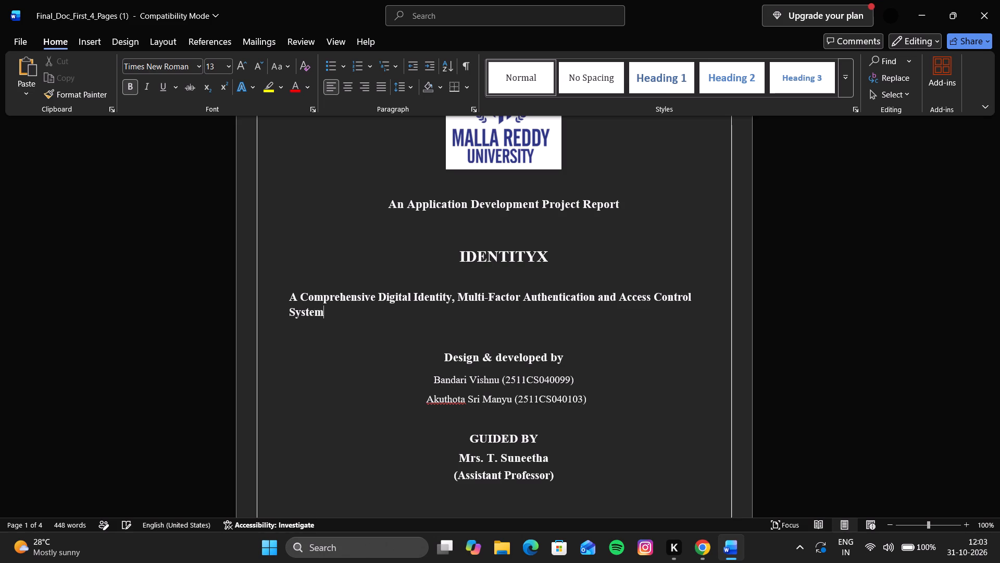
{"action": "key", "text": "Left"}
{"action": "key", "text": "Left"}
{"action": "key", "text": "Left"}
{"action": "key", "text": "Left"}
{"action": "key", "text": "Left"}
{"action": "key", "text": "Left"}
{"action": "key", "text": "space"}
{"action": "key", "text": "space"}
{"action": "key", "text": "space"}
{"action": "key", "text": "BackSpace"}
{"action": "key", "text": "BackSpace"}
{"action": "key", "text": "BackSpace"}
Delete "and Access Control System" from the end of the subtitle beneath the IDENTITYX title.
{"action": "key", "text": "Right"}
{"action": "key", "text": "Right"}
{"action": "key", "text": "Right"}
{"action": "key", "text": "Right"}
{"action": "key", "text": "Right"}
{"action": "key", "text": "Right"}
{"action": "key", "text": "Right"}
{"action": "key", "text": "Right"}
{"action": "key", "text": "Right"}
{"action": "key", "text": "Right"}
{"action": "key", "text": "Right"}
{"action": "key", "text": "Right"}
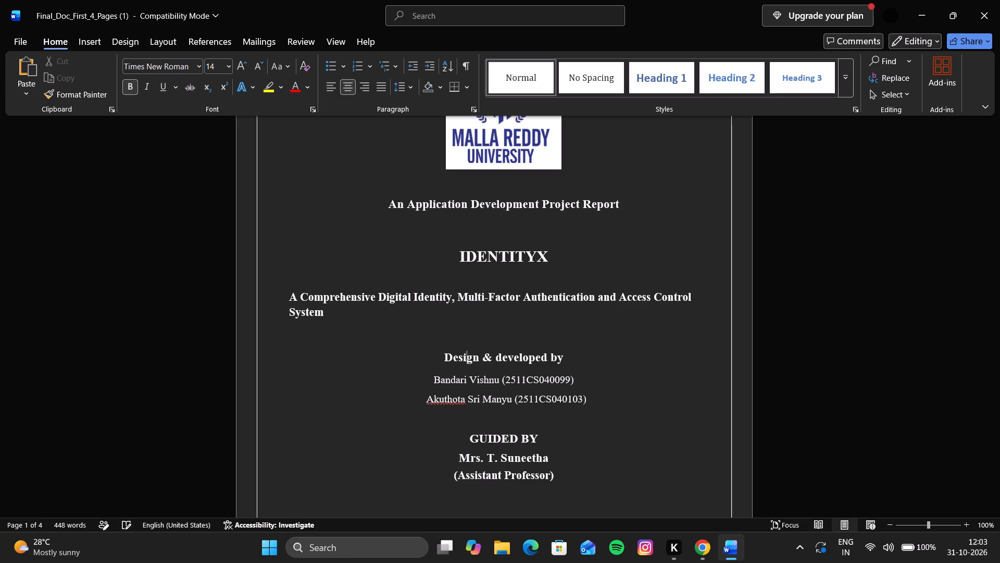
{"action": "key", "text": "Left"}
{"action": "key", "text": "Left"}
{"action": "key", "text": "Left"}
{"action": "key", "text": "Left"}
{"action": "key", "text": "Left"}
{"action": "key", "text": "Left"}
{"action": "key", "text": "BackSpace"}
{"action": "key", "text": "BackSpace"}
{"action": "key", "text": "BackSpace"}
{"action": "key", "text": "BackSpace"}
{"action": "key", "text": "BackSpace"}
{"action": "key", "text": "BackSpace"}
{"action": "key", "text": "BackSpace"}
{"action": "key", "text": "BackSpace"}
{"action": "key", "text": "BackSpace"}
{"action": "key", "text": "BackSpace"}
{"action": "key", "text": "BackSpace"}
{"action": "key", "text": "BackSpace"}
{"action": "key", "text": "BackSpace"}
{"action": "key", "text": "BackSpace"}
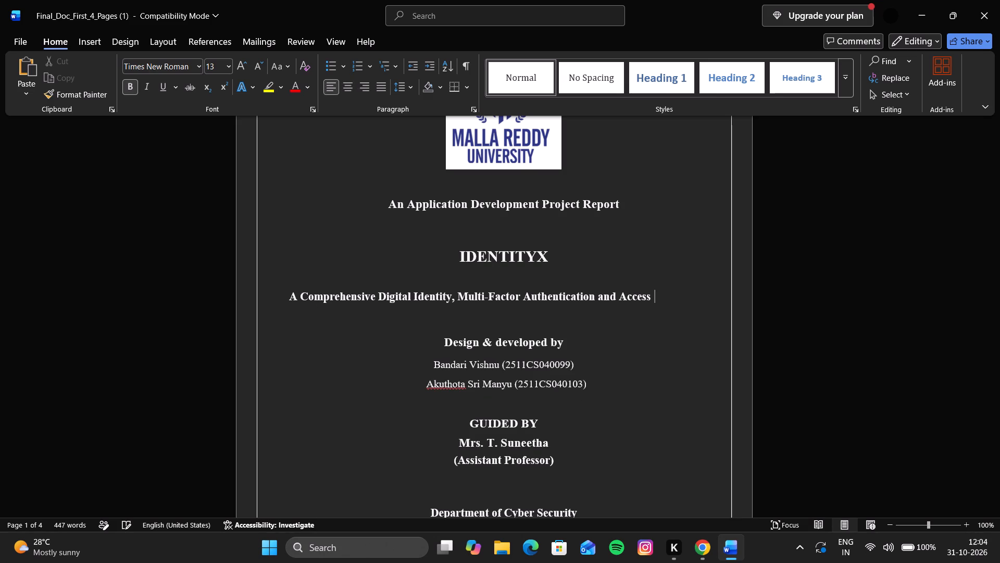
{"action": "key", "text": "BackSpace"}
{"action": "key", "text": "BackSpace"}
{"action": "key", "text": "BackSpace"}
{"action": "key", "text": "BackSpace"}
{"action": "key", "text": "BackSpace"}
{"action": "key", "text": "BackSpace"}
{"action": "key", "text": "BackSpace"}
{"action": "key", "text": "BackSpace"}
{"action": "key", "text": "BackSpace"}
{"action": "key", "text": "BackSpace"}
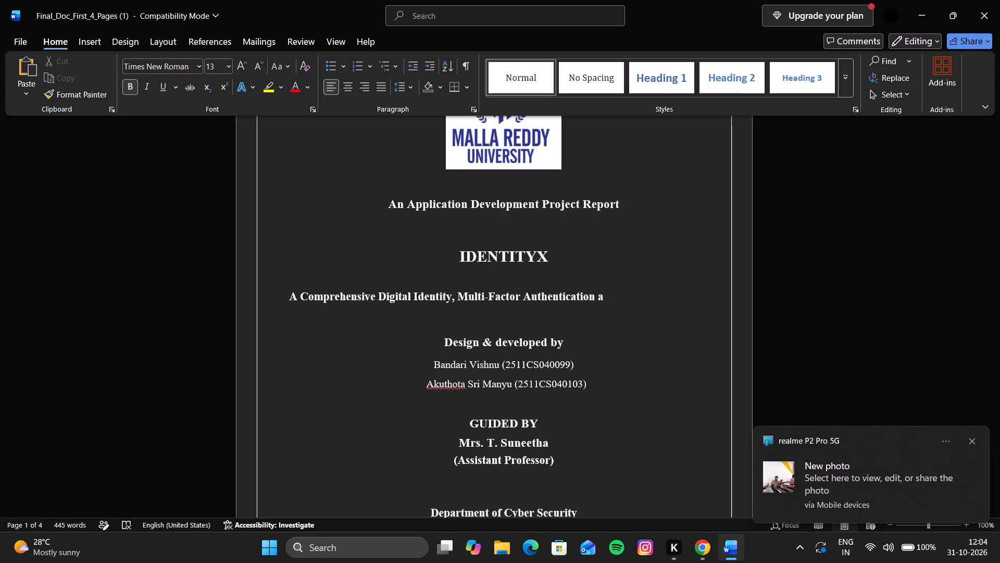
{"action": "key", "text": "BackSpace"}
Insert 15 leading spaces before "A Comprehensive Digital Identity, Multi-Factor Authentication" to roughly centre the line under the IDENTITYX title.
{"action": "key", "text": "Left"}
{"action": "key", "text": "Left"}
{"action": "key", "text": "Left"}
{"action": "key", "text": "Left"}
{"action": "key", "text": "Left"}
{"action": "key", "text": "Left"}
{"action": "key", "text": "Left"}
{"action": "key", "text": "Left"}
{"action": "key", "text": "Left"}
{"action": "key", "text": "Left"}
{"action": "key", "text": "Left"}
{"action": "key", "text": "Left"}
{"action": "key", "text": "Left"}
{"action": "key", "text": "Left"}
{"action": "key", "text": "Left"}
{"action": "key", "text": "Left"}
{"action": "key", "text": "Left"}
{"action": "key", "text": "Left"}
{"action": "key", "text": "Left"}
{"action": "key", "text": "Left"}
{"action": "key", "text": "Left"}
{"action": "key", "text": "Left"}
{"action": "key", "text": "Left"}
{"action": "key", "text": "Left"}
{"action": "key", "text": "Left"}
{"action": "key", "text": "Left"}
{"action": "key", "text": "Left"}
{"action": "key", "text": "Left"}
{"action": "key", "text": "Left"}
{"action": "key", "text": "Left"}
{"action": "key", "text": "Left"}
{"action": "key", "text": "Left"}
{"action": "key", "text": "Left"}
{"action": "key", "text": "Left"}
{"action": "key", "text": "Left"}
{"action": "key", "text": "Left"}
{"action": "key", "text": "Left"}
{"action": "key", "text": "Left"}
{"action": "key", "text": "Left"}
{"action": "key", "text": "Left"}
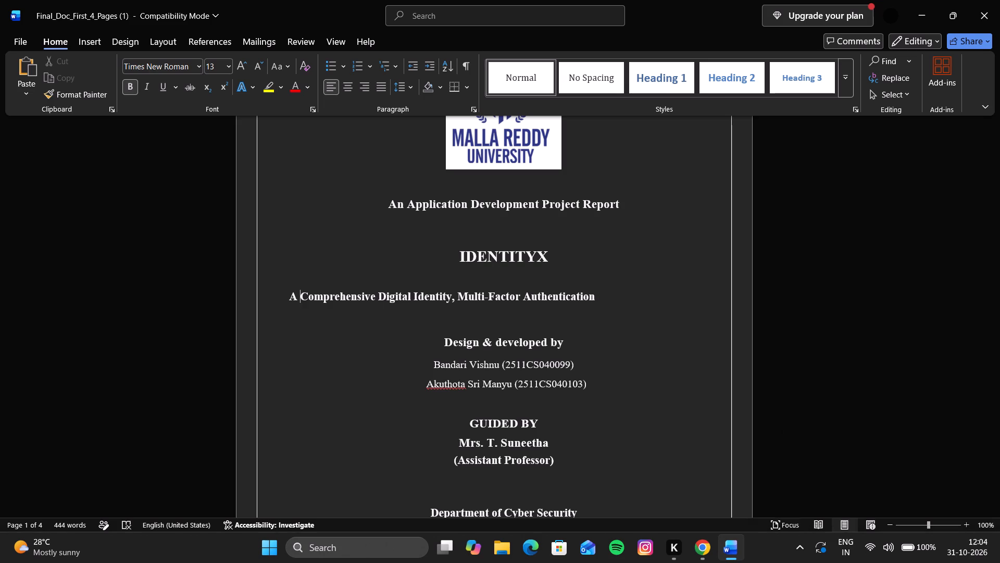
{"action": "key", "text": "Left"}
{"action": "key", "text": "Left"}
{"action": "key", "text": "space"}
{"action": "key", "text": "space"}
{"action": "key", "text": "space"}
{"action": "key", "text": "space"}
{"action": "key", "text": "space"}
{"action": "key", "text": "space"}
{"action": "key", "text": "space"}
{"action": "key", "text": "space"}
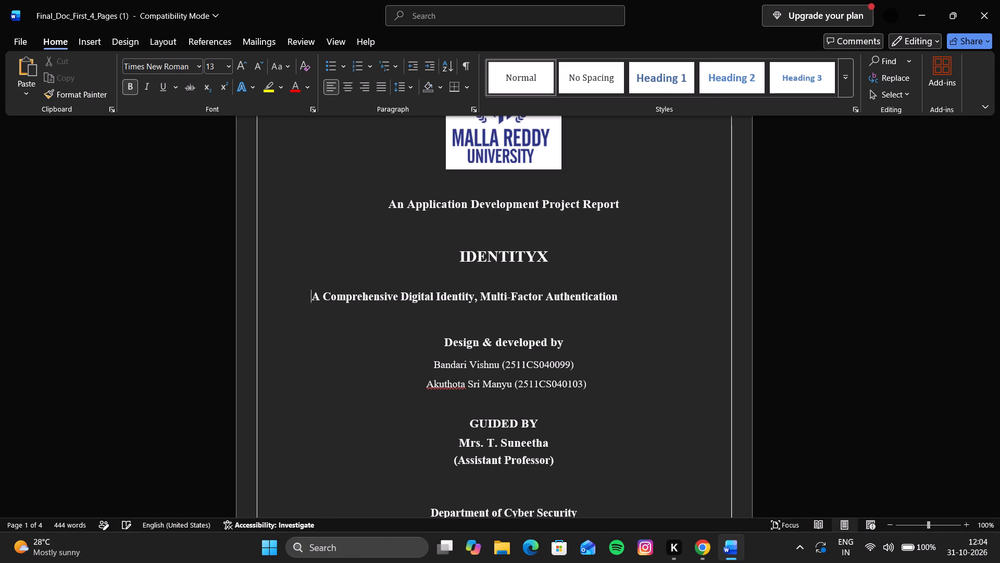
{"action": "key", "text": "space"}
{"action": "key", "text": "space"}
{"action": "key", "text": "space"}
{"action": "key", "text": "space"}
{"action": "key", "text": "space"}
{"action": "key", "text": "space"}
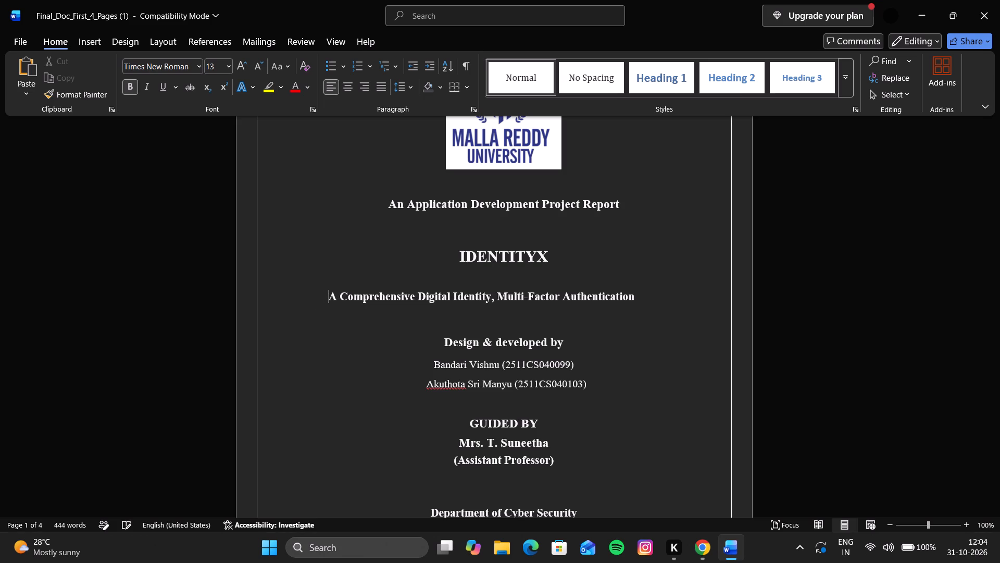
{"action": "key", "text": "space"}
Start a new line after "Multi-Factor Authentication" in the subtitle and pad it with leading spaces for a roughly centred second line.
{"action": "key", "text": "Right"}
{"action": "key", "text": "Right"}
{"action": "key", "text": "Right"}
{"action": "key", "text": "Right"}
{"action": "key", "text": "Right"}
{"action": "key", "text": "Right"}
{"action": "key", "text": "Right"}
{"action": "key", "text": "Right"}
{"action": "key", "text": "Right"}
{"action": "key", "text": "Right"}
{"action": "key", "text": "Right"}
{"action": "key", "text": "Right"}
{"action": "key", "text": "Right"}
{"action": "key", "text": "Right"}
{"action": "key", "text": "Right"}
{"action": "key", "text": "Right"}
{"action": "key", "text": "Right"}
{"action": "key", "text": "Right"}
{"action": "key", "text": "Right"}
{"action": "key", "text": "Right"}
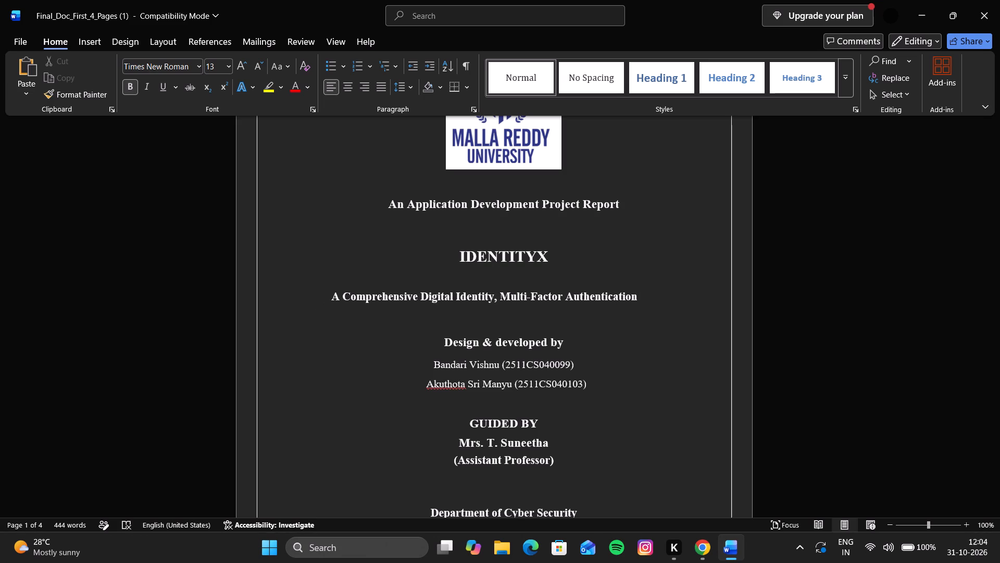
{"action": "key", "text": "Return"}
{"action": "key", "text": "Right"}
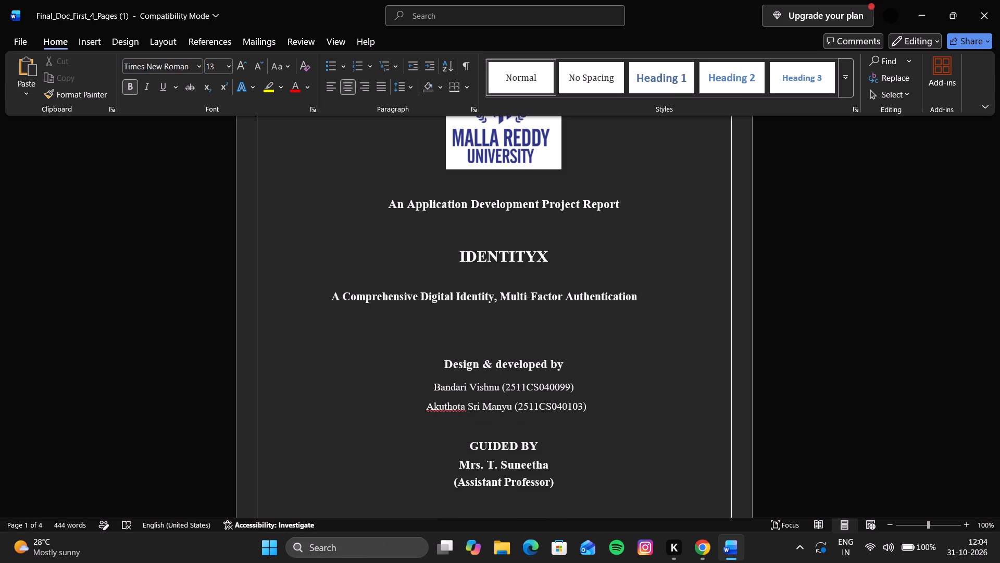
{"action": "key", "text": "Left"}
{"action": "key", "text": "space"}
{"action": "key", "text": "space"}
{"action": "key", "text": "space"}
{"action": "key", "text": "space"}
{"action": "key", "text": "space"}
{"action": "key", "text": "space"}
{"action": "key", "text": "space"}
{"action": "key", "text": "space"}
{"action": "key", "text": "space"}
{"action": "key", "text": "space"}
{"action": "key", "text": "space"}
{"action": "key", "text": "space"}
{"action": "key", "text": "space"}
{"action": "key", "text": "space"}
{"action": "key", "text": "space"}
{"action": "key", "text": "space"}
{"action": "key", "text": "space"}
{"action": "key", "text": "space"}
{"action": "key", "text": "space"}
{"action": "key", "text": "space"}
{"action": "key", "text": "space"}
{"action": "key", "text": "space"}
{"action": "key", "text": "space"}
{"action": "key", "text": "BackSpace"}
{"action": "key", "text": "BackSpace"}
Enter "and Access Control System" with a lowercase "and" as the second subtitle line under the IDENTITYX title.
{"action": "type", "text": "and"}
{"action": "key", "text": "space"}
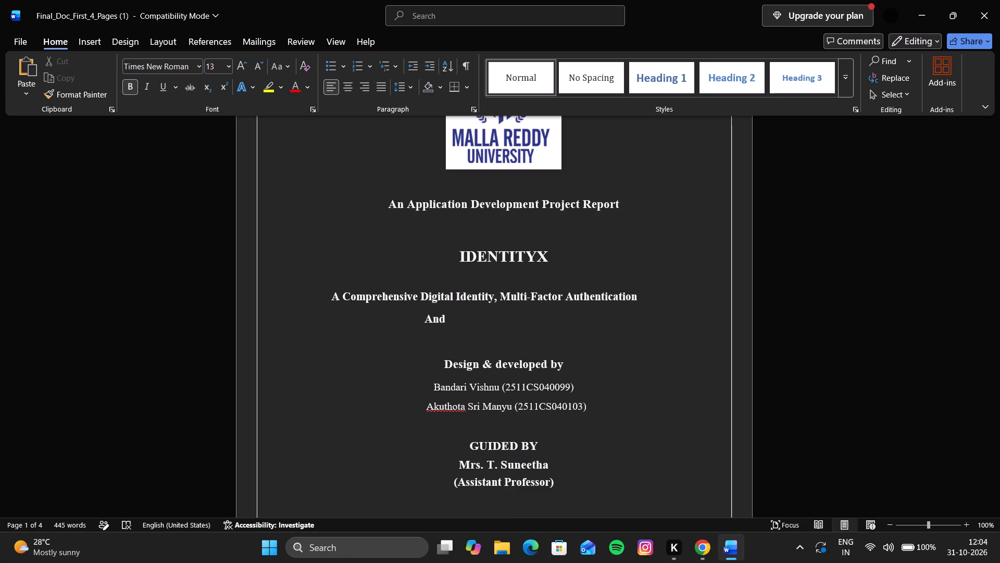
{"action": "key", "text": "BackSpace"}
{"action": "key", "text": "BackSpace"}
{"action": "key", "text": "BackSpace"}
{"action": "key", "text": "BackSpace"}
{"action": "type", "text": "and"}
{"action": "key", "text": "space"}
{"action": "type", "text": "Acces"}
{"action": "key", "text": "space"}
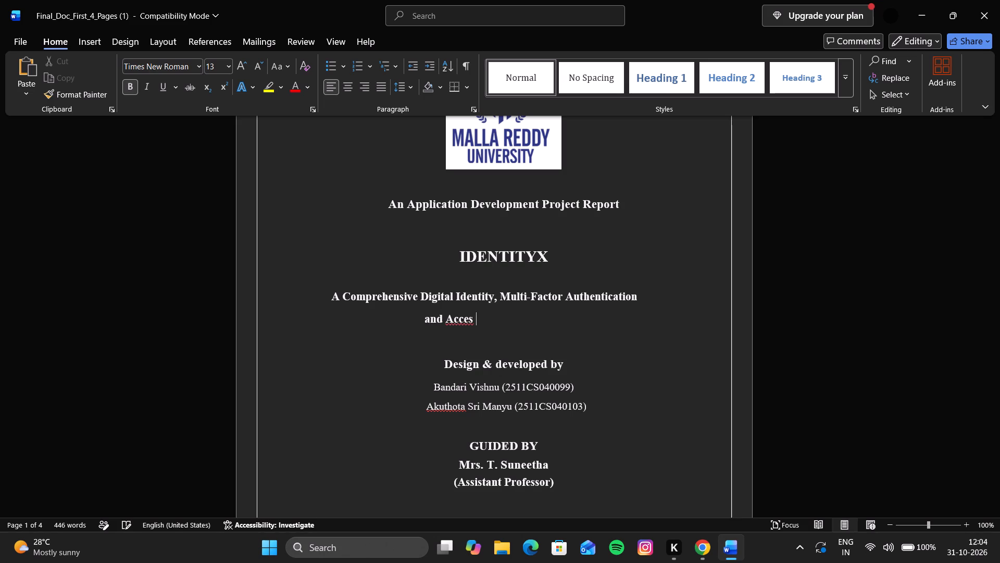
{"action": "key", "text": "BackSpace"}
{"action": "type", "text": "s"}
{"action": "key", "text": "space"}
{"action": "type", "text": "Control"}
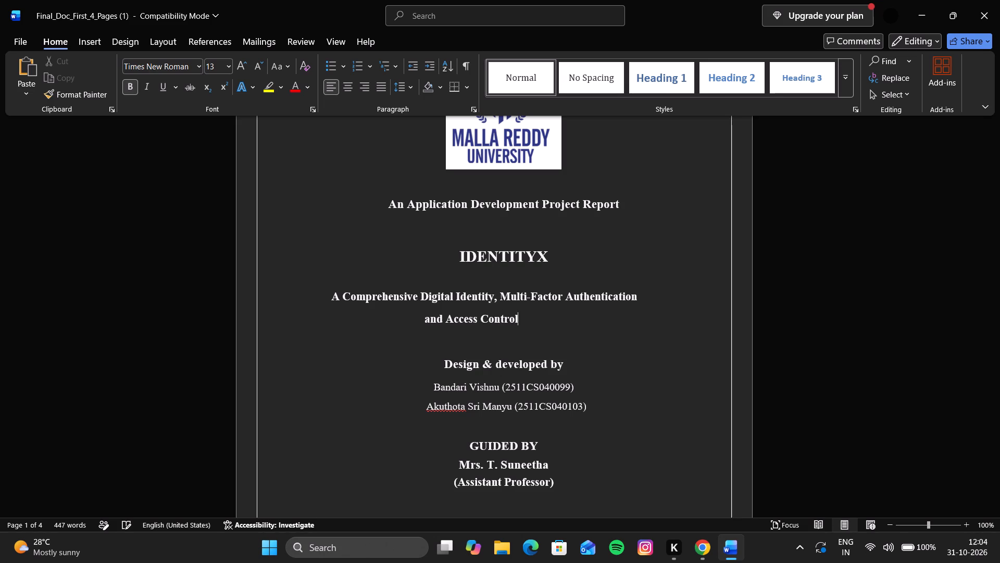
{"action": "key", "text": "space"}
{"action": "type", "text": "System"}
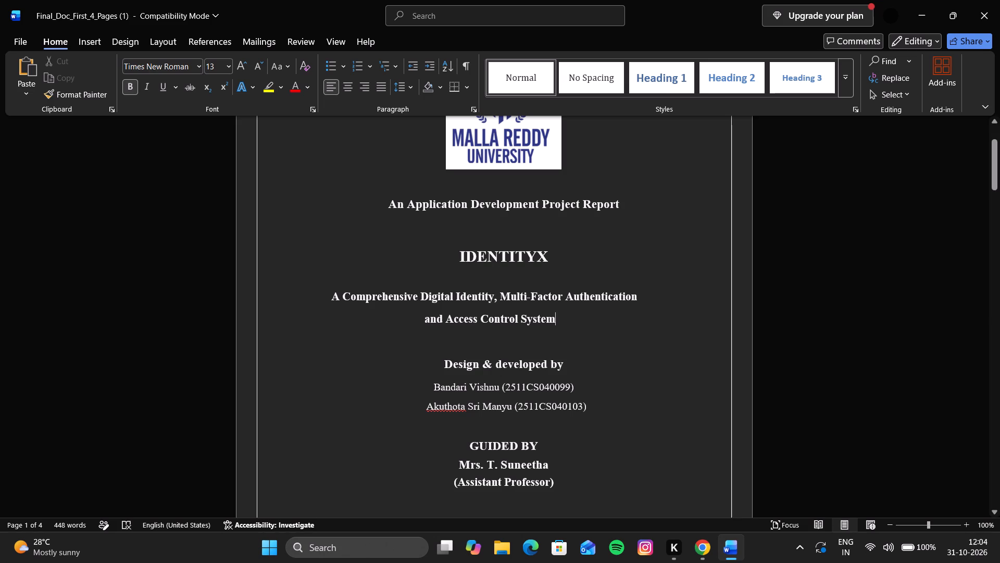
Delete the second developer's name and roll number line under "Design & developed by", keeping the first developer's line intact.
{"action": "left_click", "coordinate": [586, 405]}
{"action": "key", "text": "BackSpace"}
{"action": "key", "text": "BackSpace"}
{"action": "key", "text": "BackSpace"}
{"action": "key", "text": "BackSpace"}
{"action": "key", "text": "BackSpace"}
{"action": "key", "text": "BackSpace"}
{"action": "key", "text": "BackSpace"}
{"action": "key", "text": "BackSpace"}
{"action": "key", "text": "BackSpace"}
{"action": "key", "text": "BackSpace"}
{"action": "key", "text": "BackSpace"}
{"action": "key", "text": "BackSpace"}
{"action": "key", "text": "BackSpace"}
{"action": "key", "text": "BackSpace"}
{"action": "key", "text": "BackSpace"}
{"action": "key", "text": "BackSpace"}
{"action": "key", "text": "BackSpace"}
{"action": "key", "text": "BackSpace"}
{"action": "key", "text": "BackSpace"}
{"action": "key", "text": "BackSpace"}
{"action": "key", "text": "BackSpace"}
{"action": "key", "text": "BackSpace"}
{"action": "key", "text": "BackSpace"}
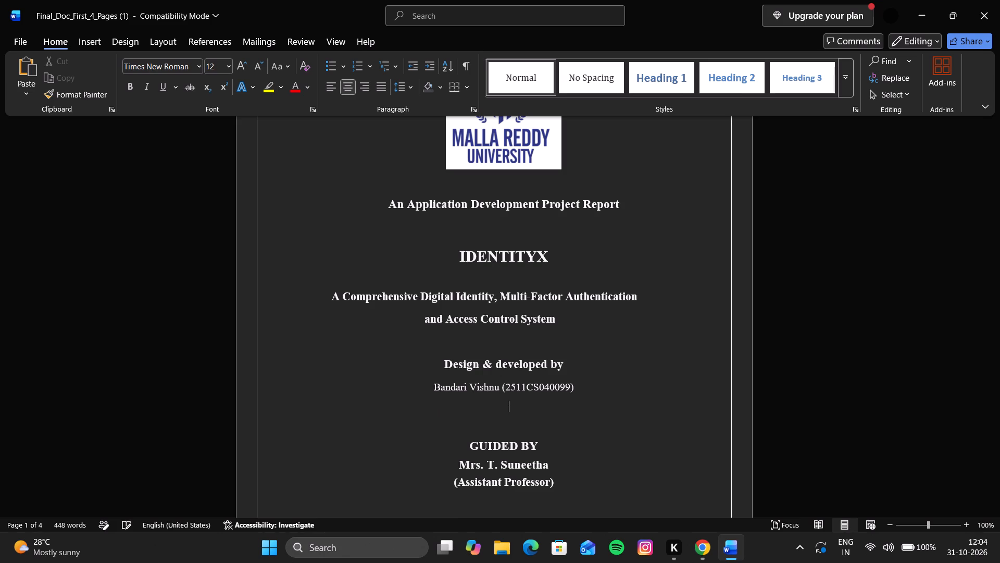
{"action": "key", "text": "BackSpace"}
{"action": "key", "text": "BackSpace"}
{"action": "key", "text": "BackSpace"}
{"action": "key", "text": "BackSpace"}
{"action": "key", "text": "BackSpace"}
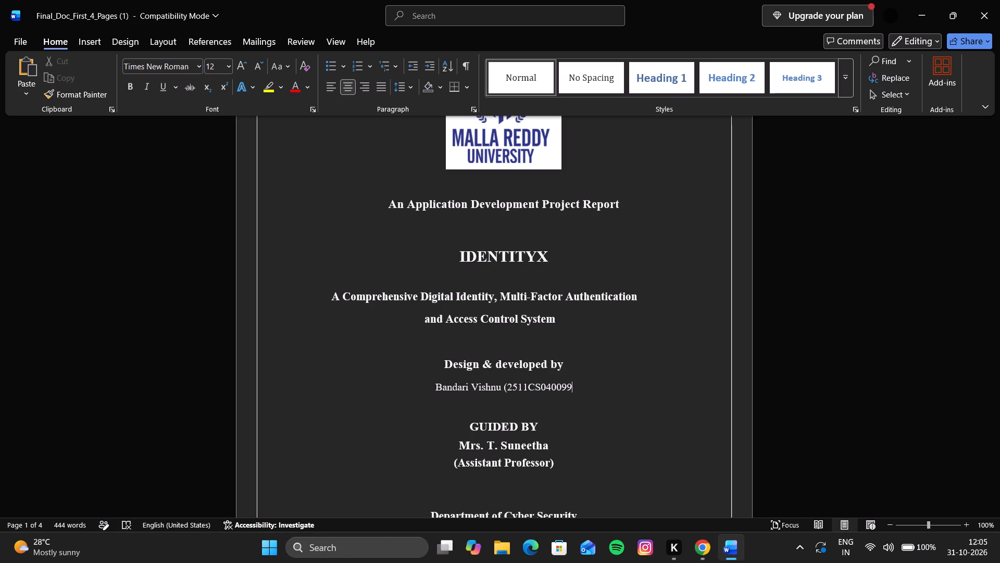
{"action": "key", "text": "ctrl+z"}
Replace the last three digits of the remaining developer's roll number with the new student's digits.
{"action": "key", "text": "Left"}
{"action": "key", "text": "BackSpace"}
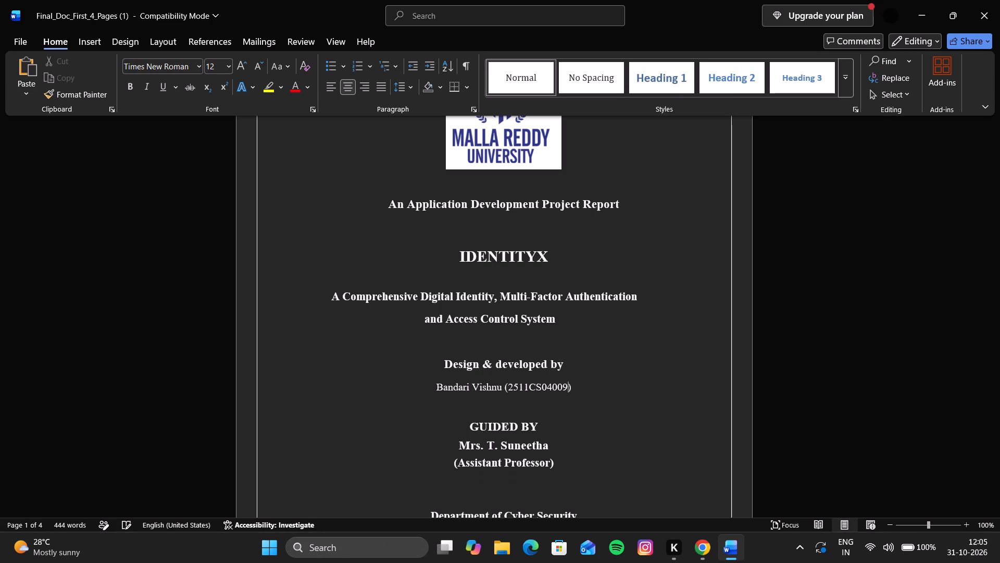
{"action": "key", "text": "BackSpace"}
{"action": "key", "text": "BackSpace"}
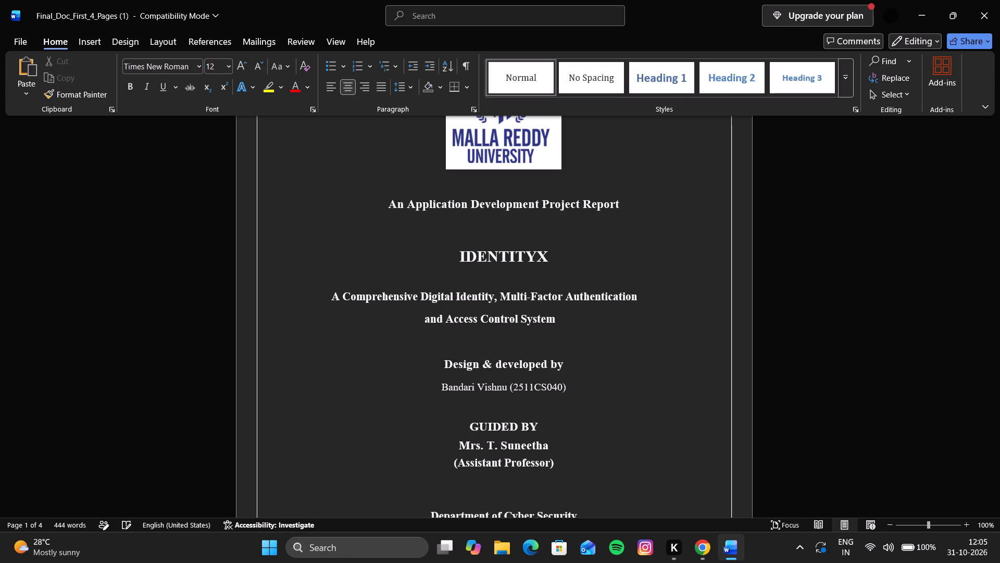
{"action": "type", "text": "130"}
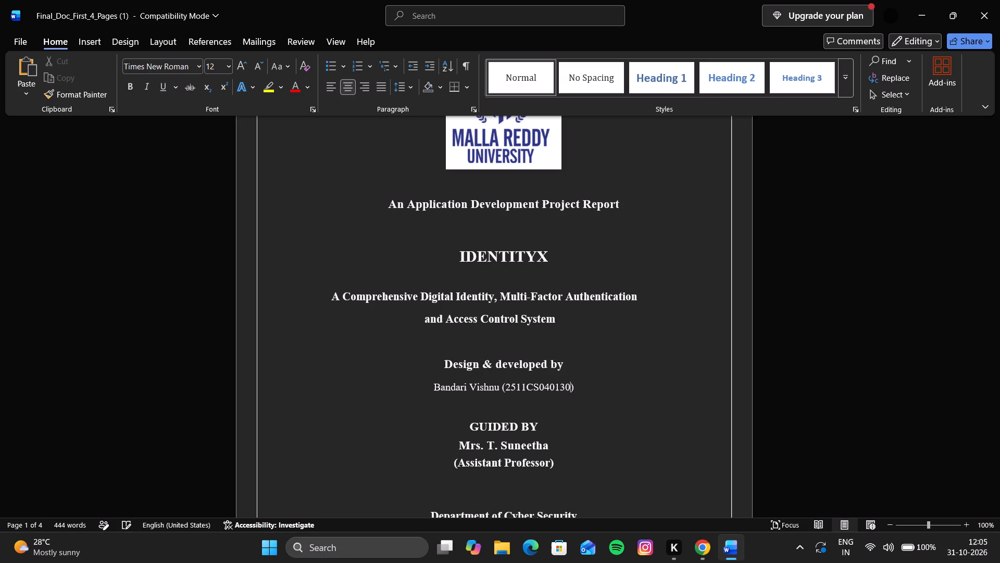
Replace the developer's name before the roll number under "Design & developed by" with the new student's name.
{"action": "left_click", "coordinate": [501, 388]}
{"action": "key", "text": "Left"}
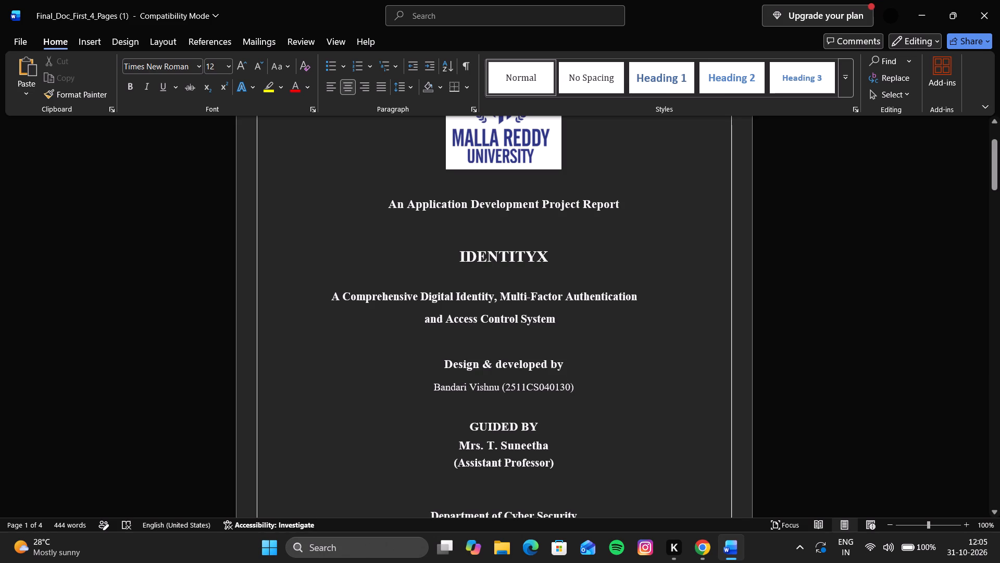
{"action": "key", "text": "BackSpace"}
{"action": "key", "text": "BackSpace"}
{"action": "key", "text": "BackSpace"}
{"action": "key", "text": "BackSpace"}
{"action": "key", "text": "BackSpace"}
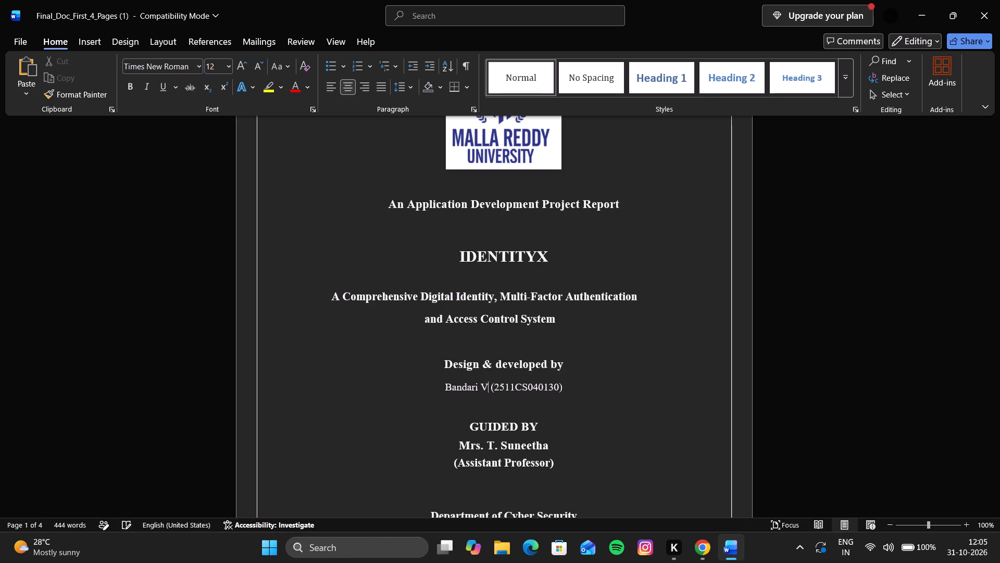
{"action": "key", "text": "BackSpace"}
{"action": "key", "text": "BackSpace"}
{"action": "key", "text": "BackSpace"}
{"action": "key", "text": "BackSpace"}
{"action": "key", "text": "BackSpace"}
{"action": "key", "text": "BackSpace"}
{"action": "key", "text": "BackSpace"}
{"action": "key", "text": "BackSpace"}
{"action": "key", "text": "BackSpace"}
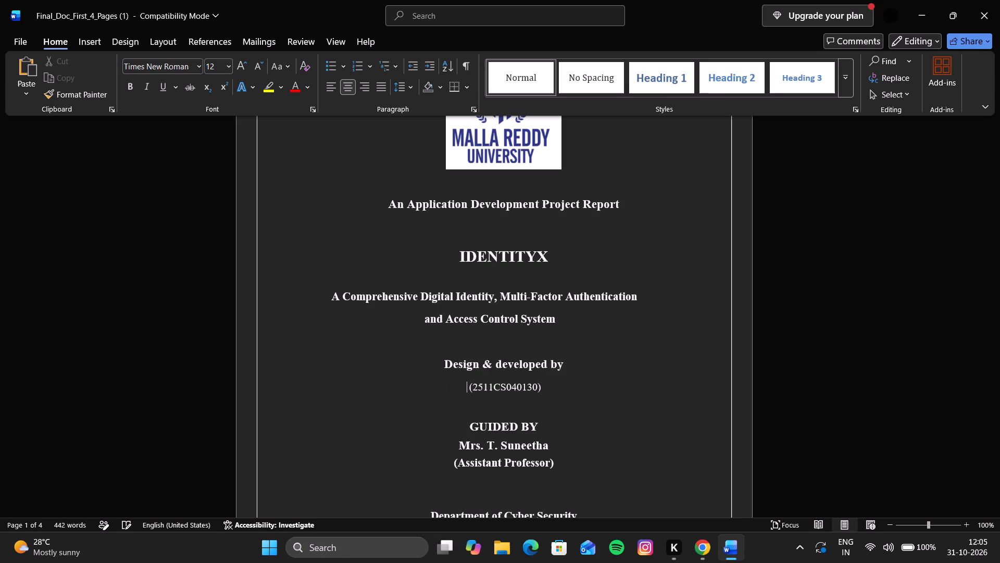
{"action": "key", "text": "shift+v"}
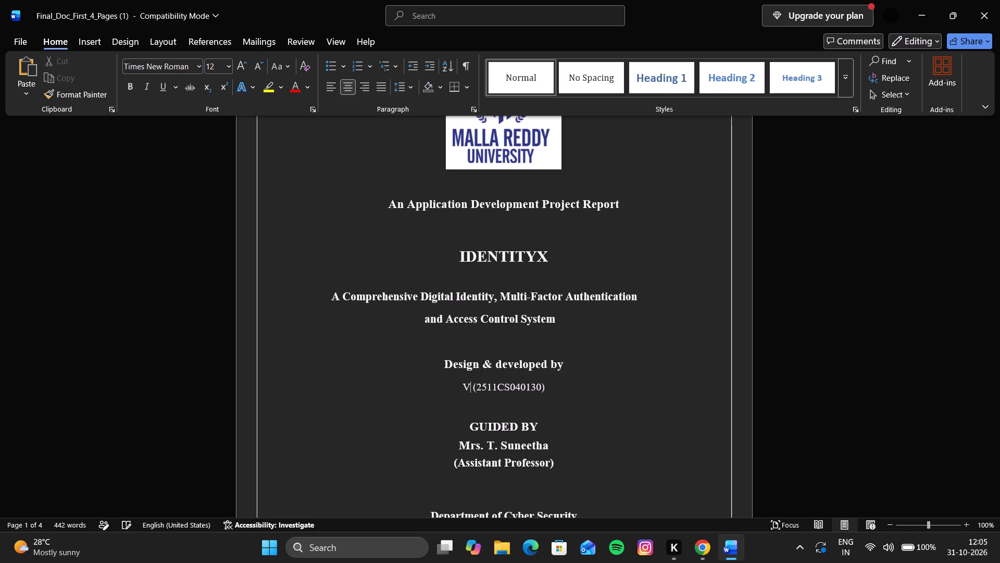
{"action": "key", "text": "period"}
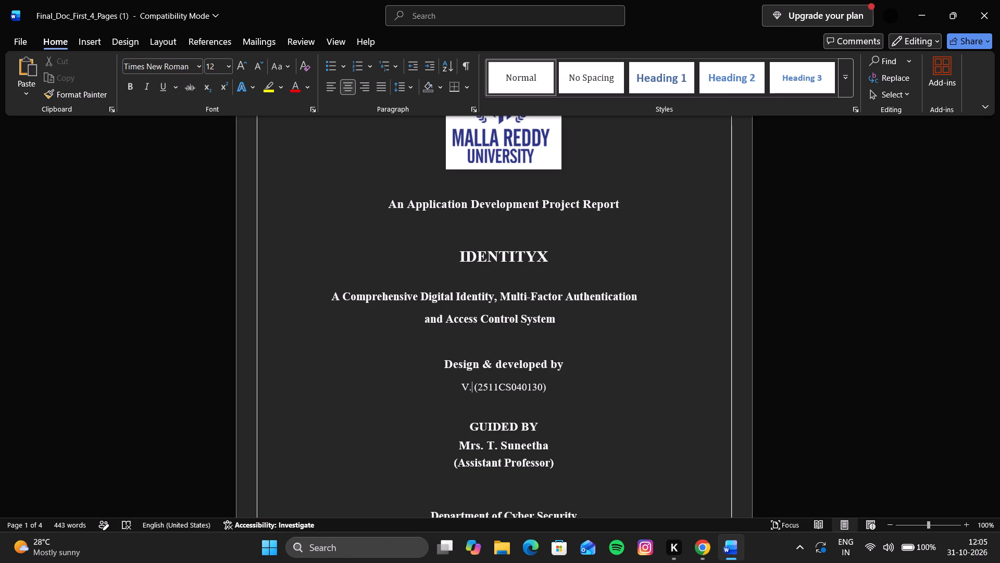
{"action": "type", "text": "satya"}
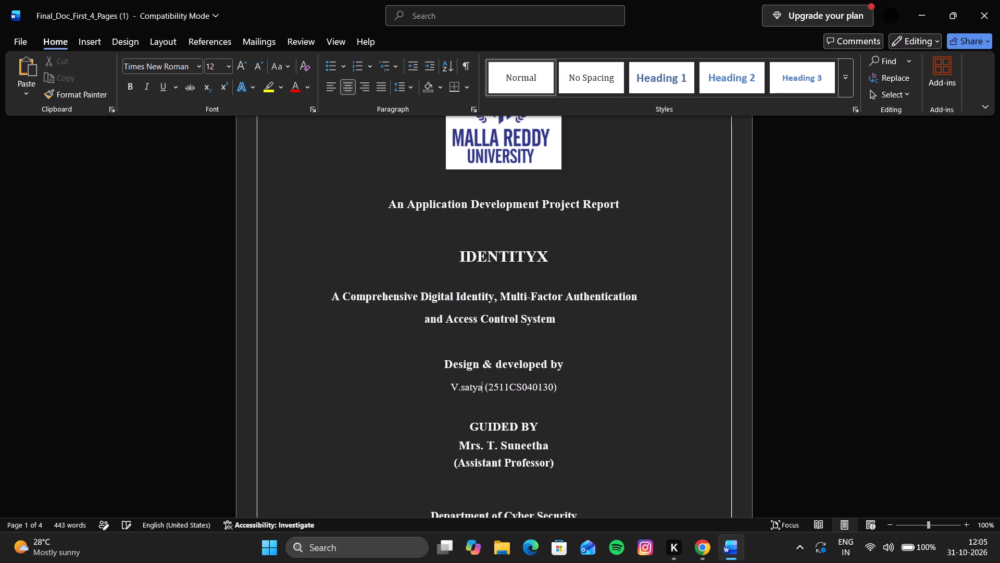
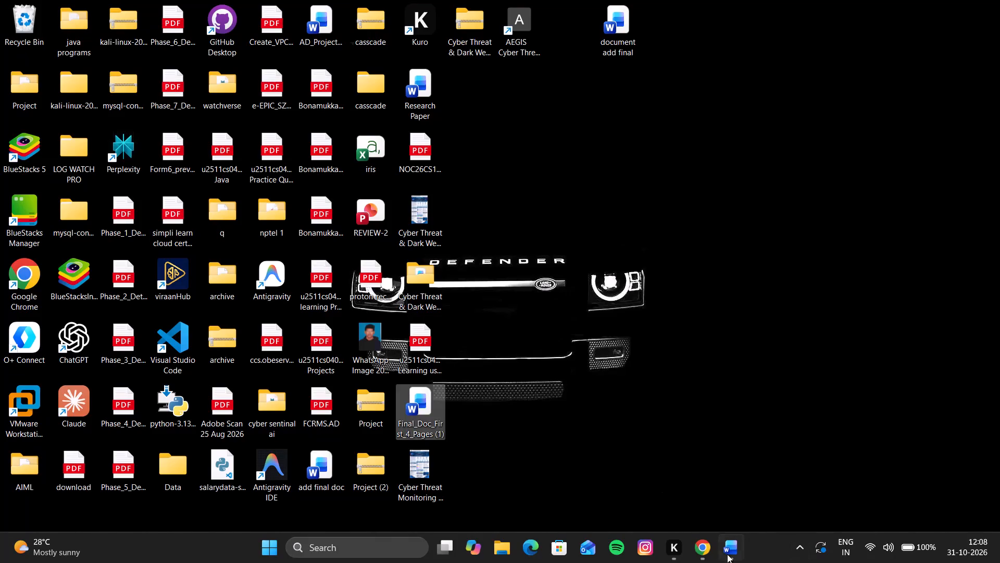
Capitalize the first letter following the initial in the developer's name under "Design & developed by" in the Final_Doc_First_4_Pages (1) document.
{"action": "left_click", "coordinate": [715, 439]}
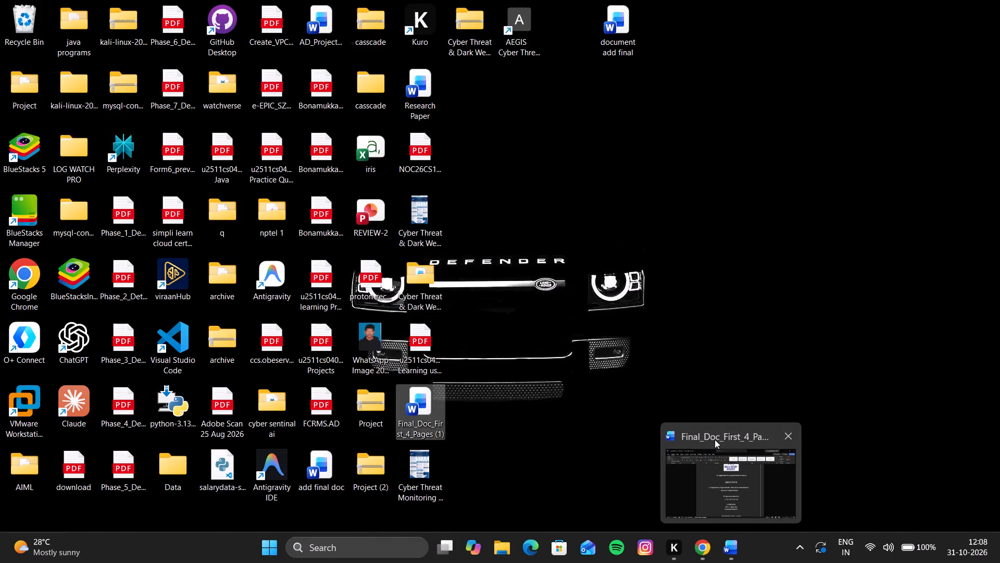
{"action": "scroll", "coordinate": [474, 297], "scroll_direction": "down", "scroll_amount": 1}
{"action": "scroll", "coordinate": [474, 297], "scroll_direction": "right", "scroll_amount": 1}
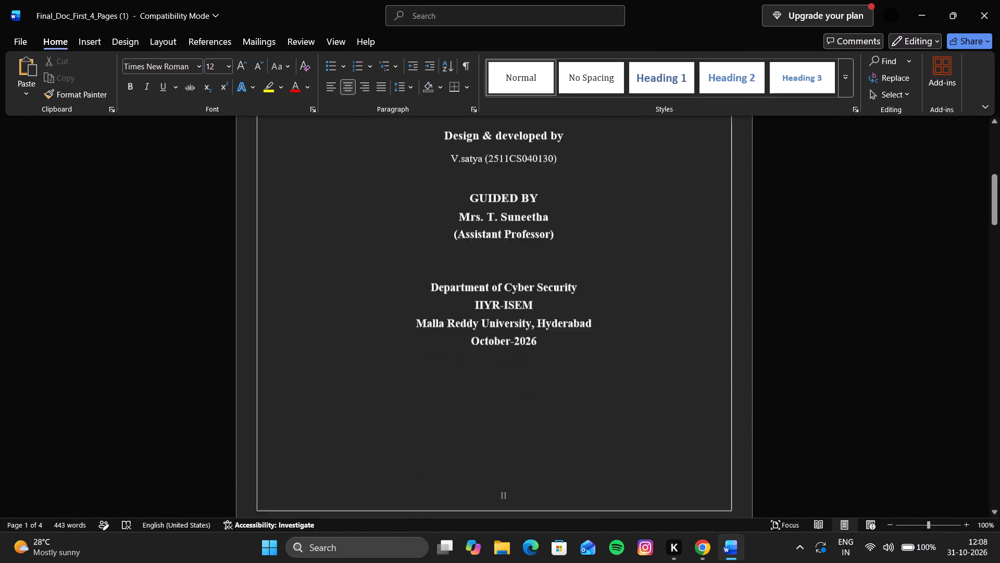
{"action": "scroll", "coordinate": [474, 297], "scroll_direction": "right", "scroll_amount": 1}
{"action": "key", "text": "Left"}
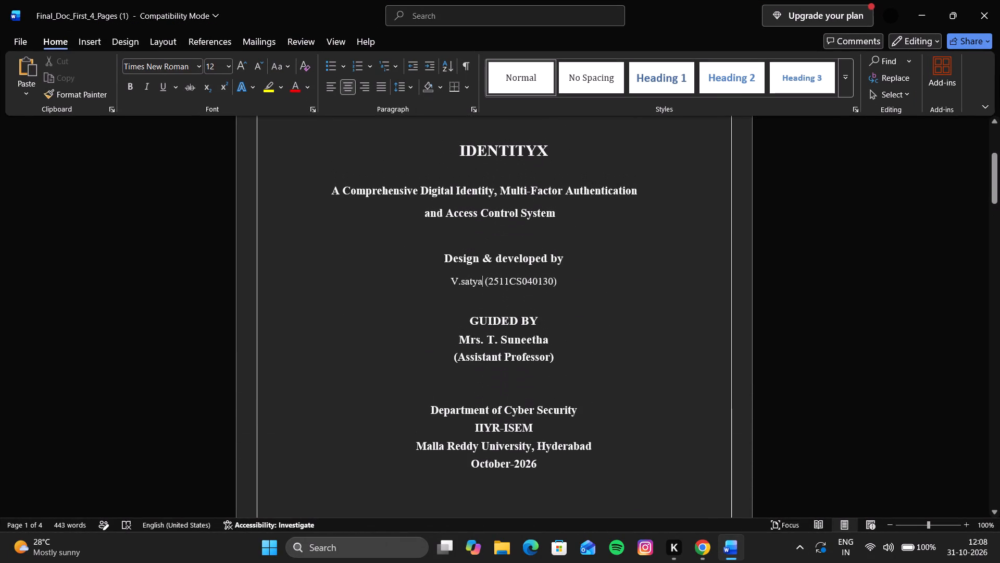
{"action": "key", "text": "Left"}
{"action": "key", "text": "Left"}
{"action": "key", "text": "Left"}
{"action": "key", "text": "BackSpace"}
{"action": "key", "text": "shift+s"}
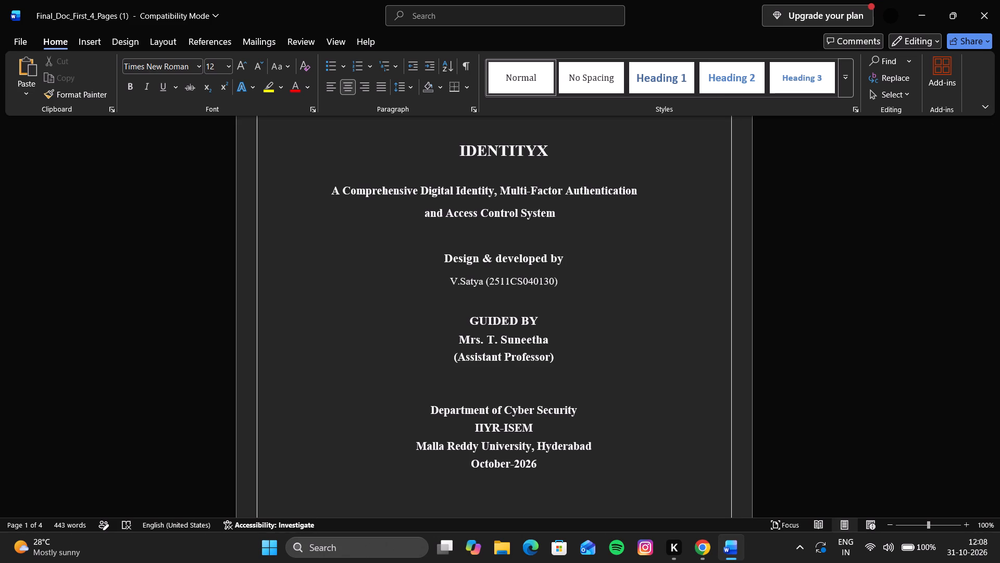
Examine the certificate page for the project title, student details and signatory block.
{"action": "scroll", "coordinate": [474, 297], "scroll_direction": "down", "scroll_amount": 1}
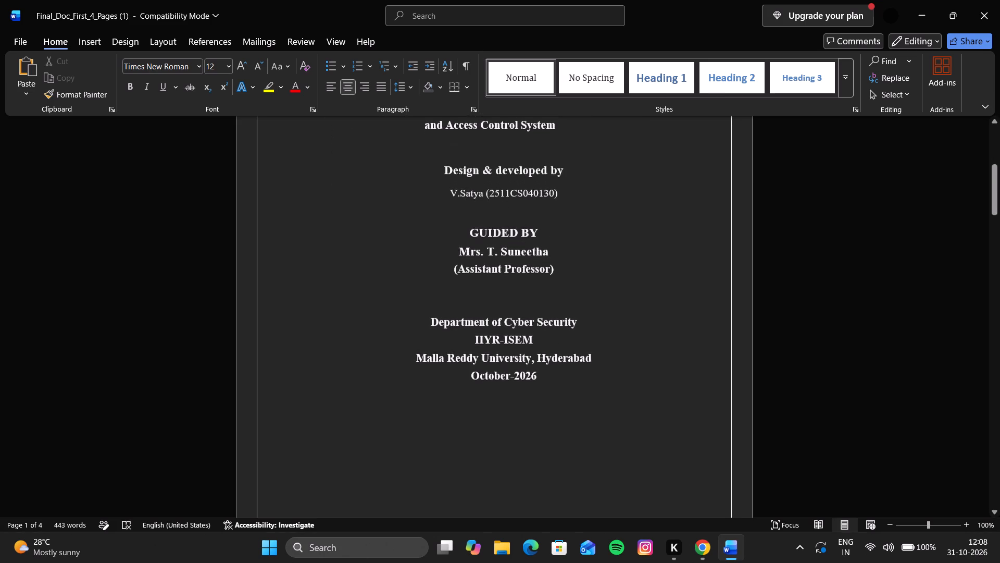
{"action": "scroll", "coordinate": [474, 297], "scroll_direction": "down", "scroll_amount": 3}
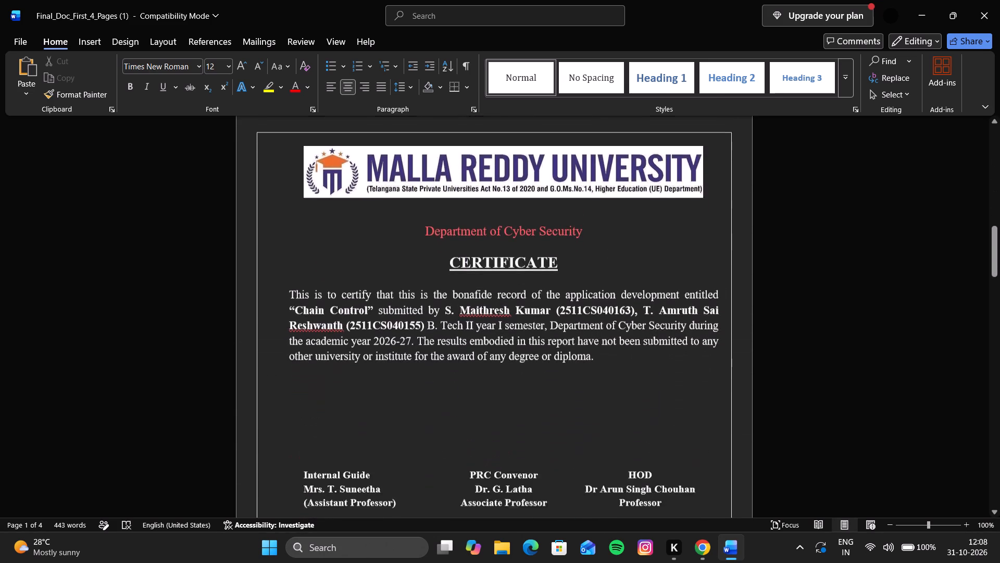
{"action": "scroll", "coordinate": [474, 297], "scroll_direction": "down", "scroll_amount": 4}
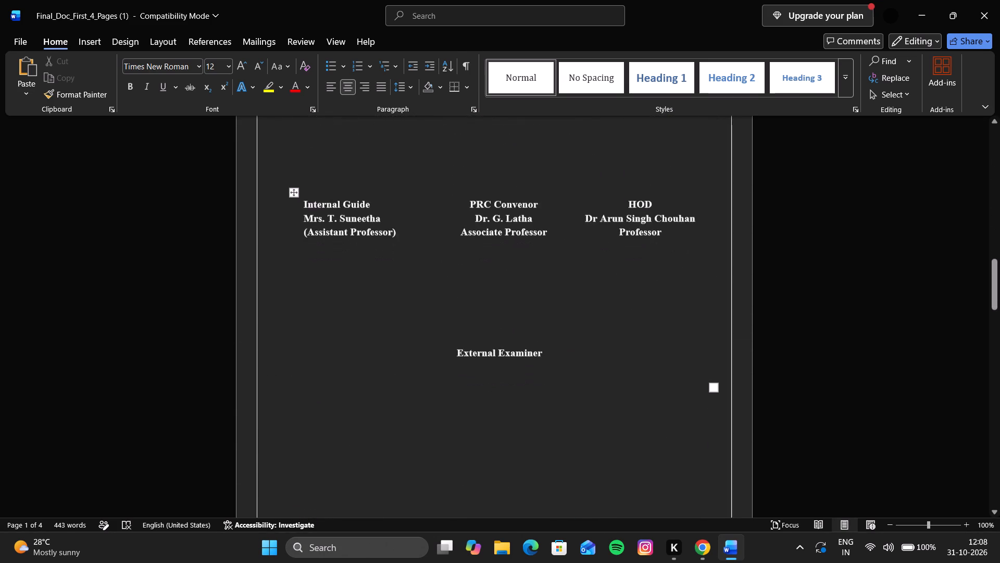
{"action": "scroll", "coordinate": [474, 297], "scroll_direction": "down", "scroll_amount": 1}
Add the two missing parts of the developer's name before the roll number under "Design & developed by" on the title page.
{"action": "scroll", "coordinate": [474, 297], "scroll_direction": "up", "scroll_amount": 2}
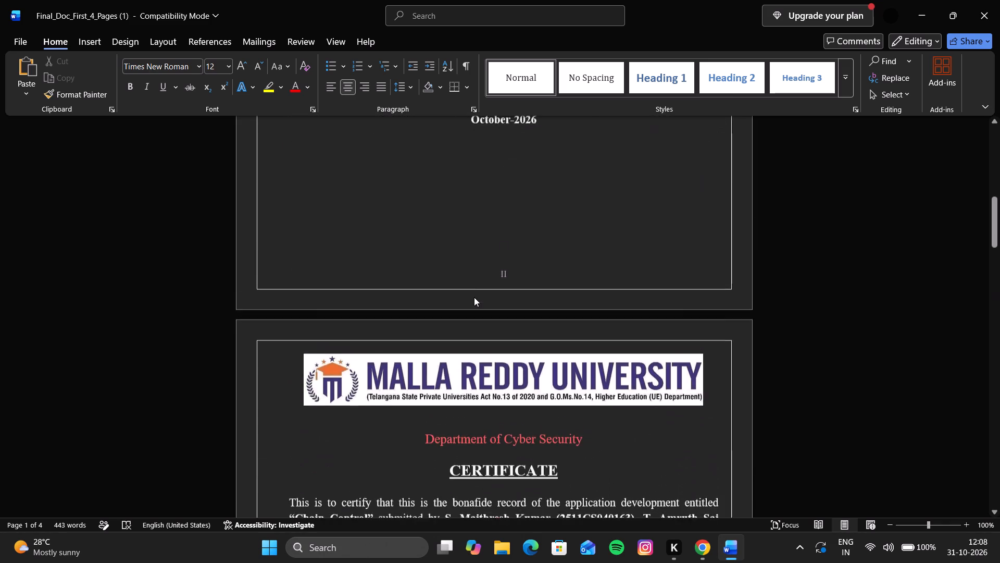
{"action": "scroll", "coordinate": [474, 297], "scroll_direction": "up", "scroll_amount": 2}
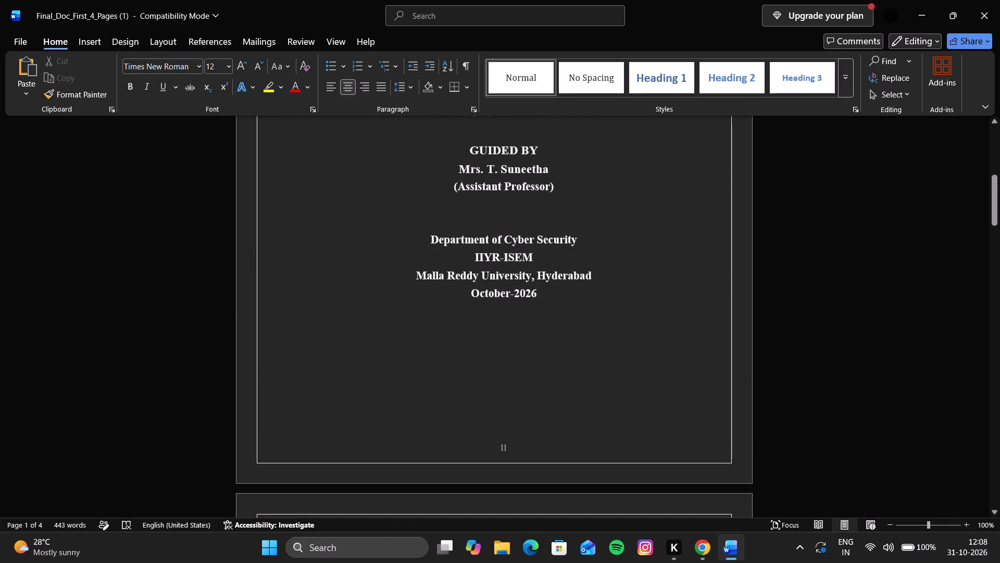
{"action": "scroll", "coordinate": [474, 297], "scroll_direction": "up", "scroll_amount": 3}
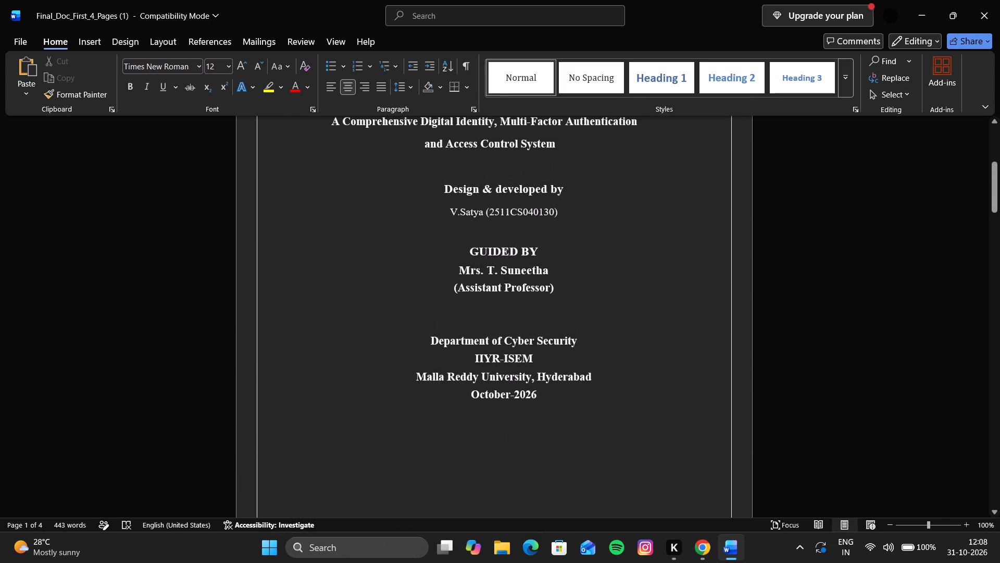
{"action": "left_click", "coordinate": [483, 210]}
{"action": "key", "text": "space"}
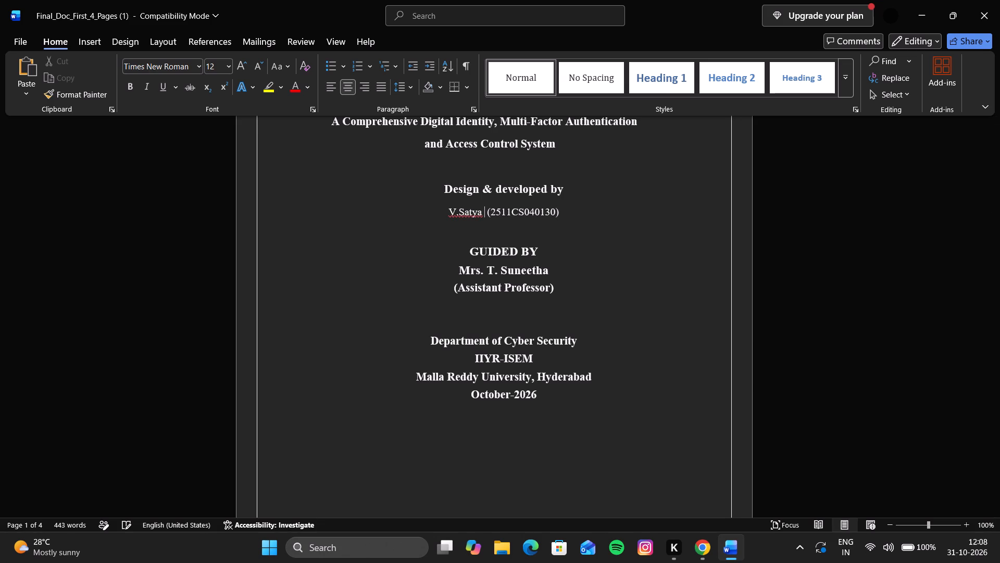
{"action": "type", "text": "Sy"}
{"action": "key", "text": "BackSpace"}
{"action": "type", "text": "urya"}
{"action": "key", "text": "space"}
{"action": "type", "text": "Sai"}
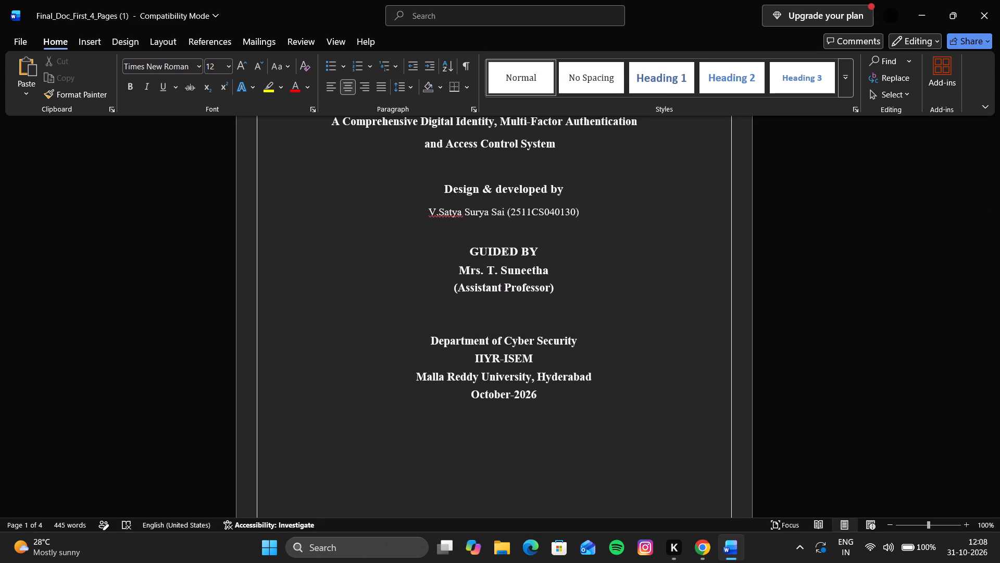
Compare the title page's developer details with the project title and student details in the certificate paragraph.
{"action": "scroll", "coordinate": [483, 210], "scroll_direction": "down", "scroll_amount": 3}
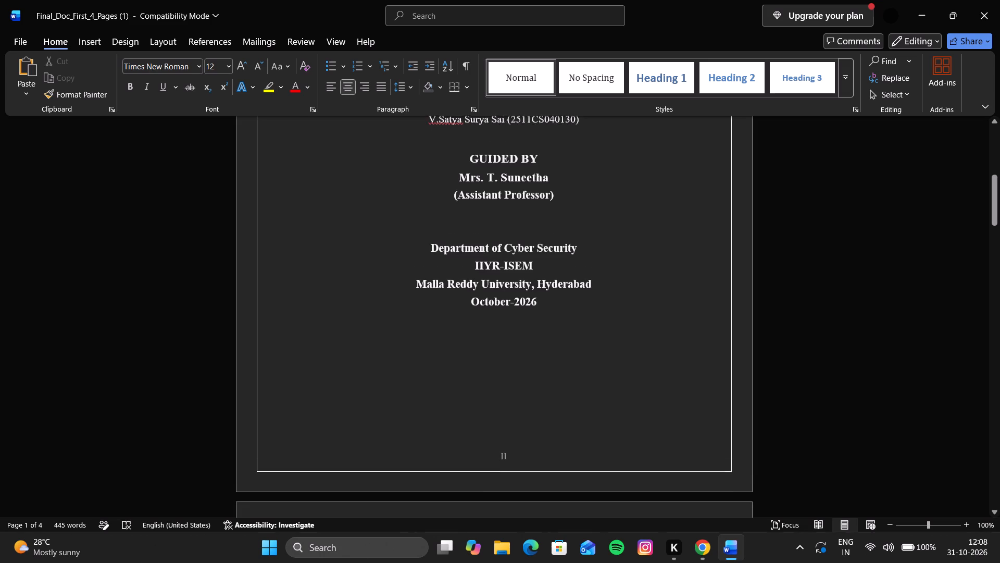
{"action": "scroll", "coordinate": [483, 210], "scroll_direction": "down", "scroll_amount": 2}
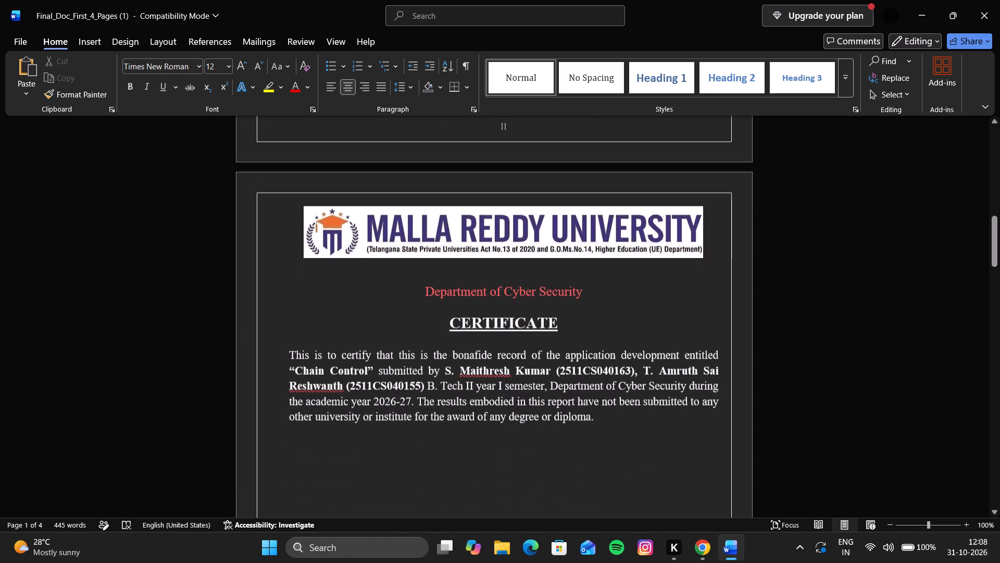
{"action": "scroll", "coordinate": [483, 210], "scroll_direction": "up", "scroll_amount": 1}
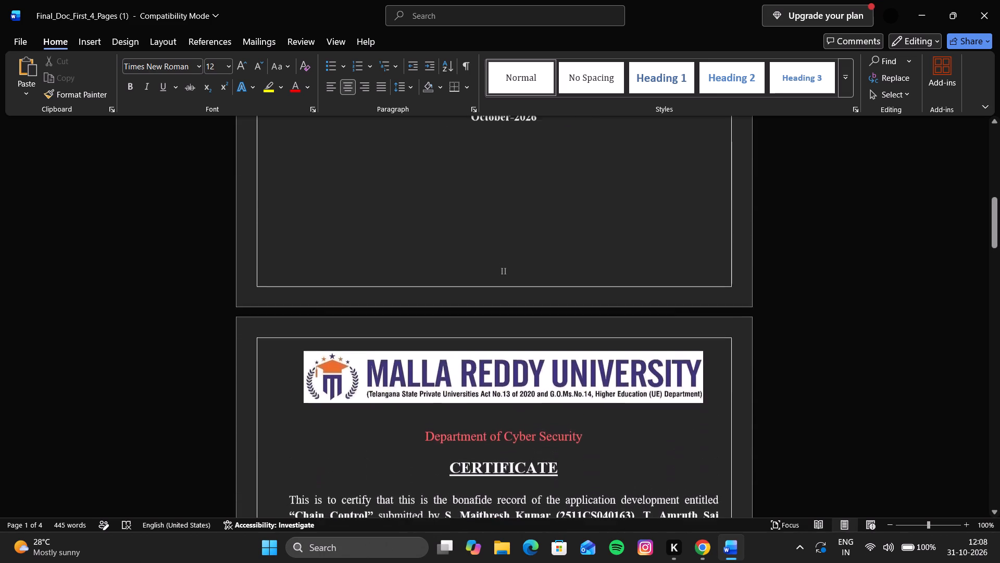
{"action": "scroll", "coordinate": [483, 210], "scroll_direction": "up", "scroll_amount": 1}
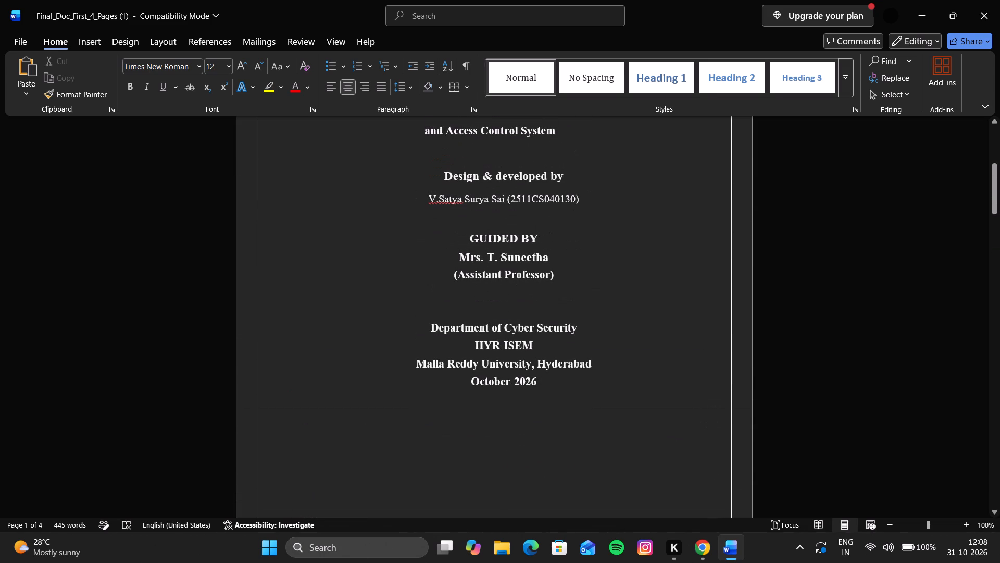
{"action": "scroll", "coordinate": [483, 210], "scroll_direction": "down", "scroll_amount": 3}
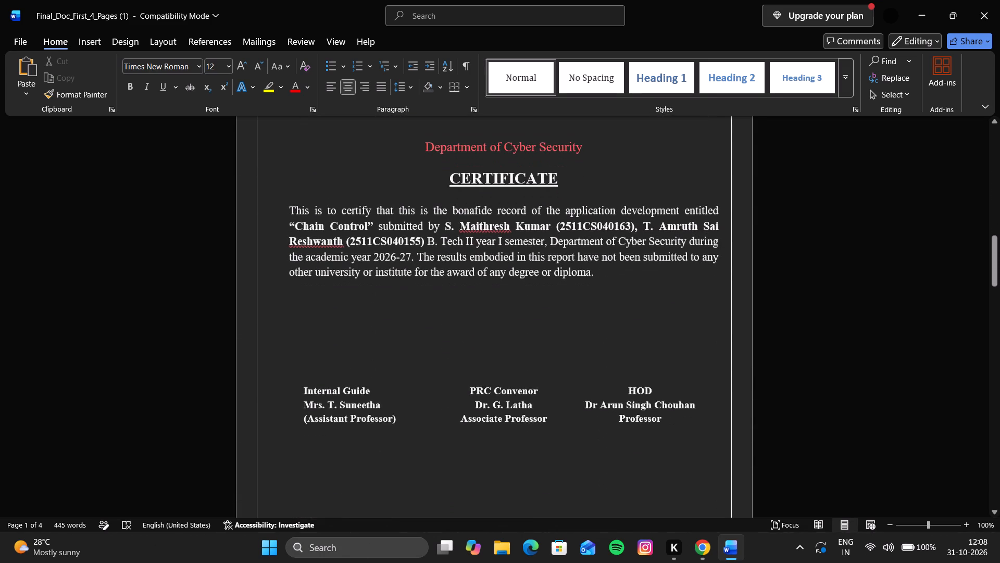
{"action": "scroll", "coordinate": [483, 210], "scroll_direction": "down", "scroll_amount": 1}
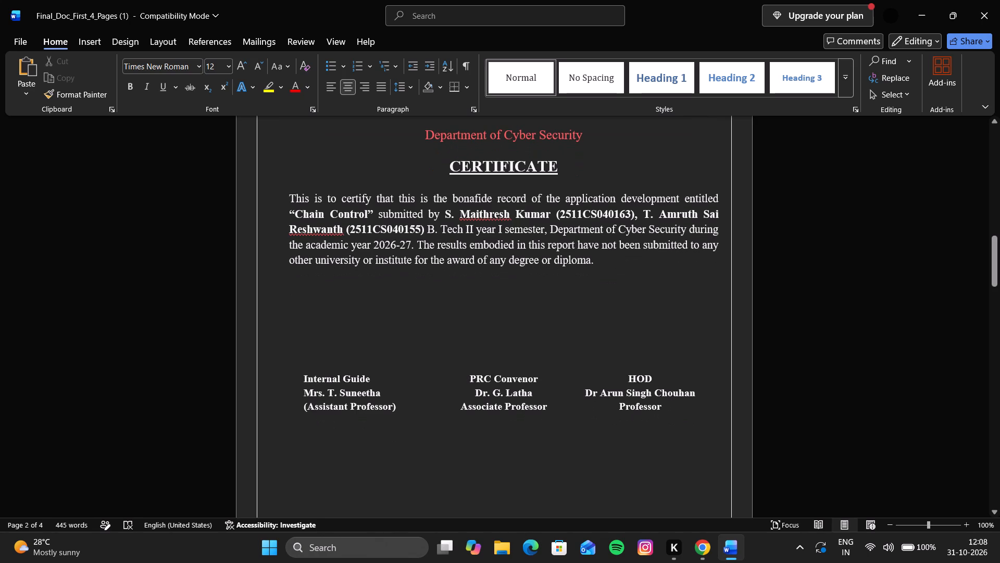
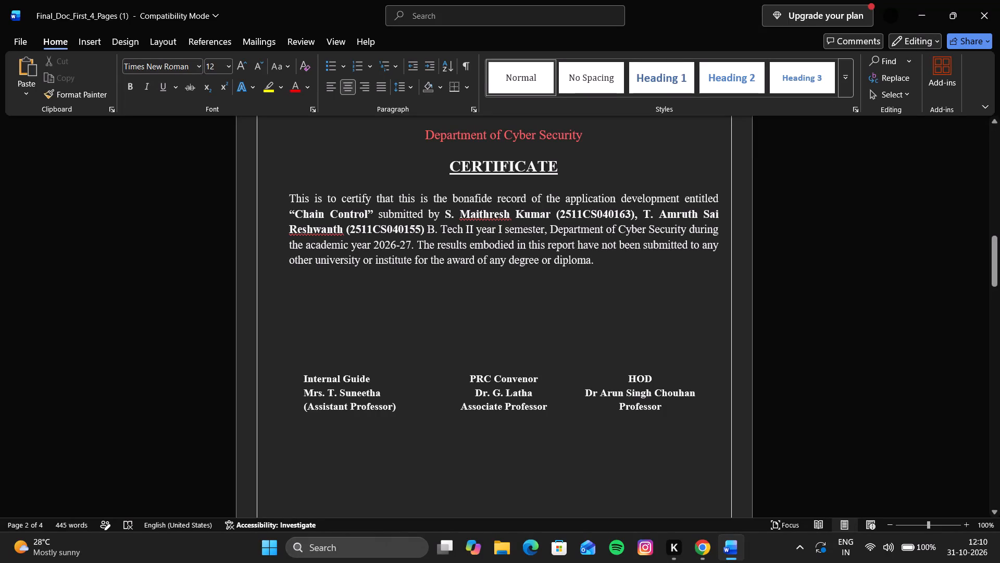
Delete the second student's name and roll number, with the preceding comma, from the certificate paragraph.
{"action": "left_click", "coordinate": [423, 230]}
{"action": "key", "text": "BackSpace"}
{"action": "key", "text": "BackSpace"}
{"action": "key", "text": "BackSpace"}
{"action": "key", "text": "BackSpace"}
{"action": "key", "text": "BackSpace"}
{"action": "key", "text": "BackSpace"}
{"action": "key", "text": "BackSpace"}
{"action": "key", "text": "BackSpace"}
{"action": "key", "text": "BackSpace"}
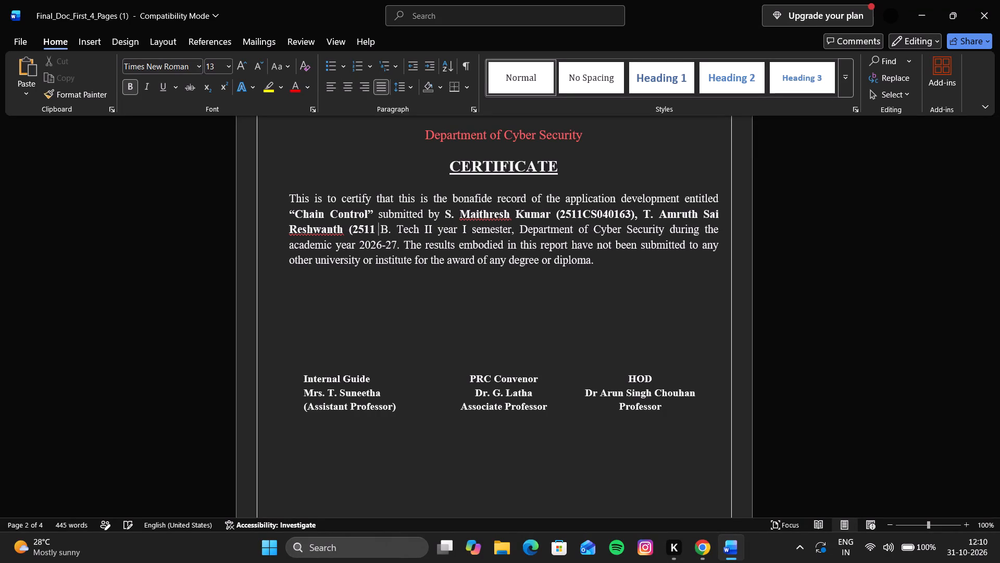
{"action": "key", "text": "BackSpace"}
{"action": "key", "text": "BackSpace"}
{"action": "key", "text": "BackSpace"}
{"action": "key", "text": "BackSpace"}
{"action": "key", "text": "BackSpace"}
{"action": "key", "text": "BackSpace"}
{"action": "key", "text": "BackSpace"}
{"action": "key", "text": "BackSpace"}
{"action": "key", "text": "BackSpace"}
{"action": "key", "text": "BackSpace"}
{"action": "key", "text": "BackSpace"}
{"action": "key", "text": "BackSpace"}
{"action": "key", "text": "BackSpace"}
{"action": "key", "text": "BackSpace"}
{"action": "key", "text": "BackSpace"}
{"action": "key", "text": "BackSpace"}
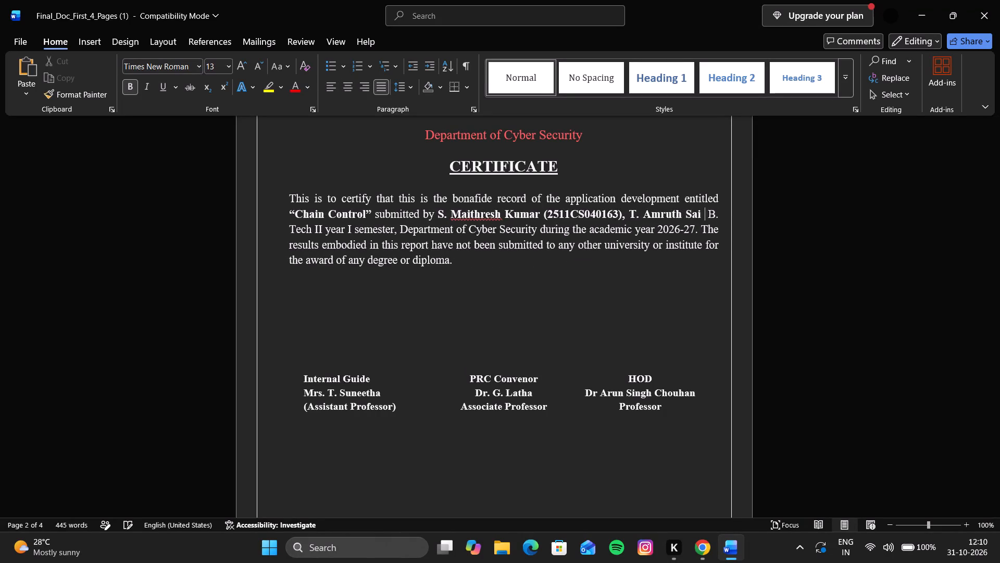
{"action": "key", "text": "BackSpace"}
{"action": "key", "text": "BackSpace"}
{"action": "key", "text": "BackSpace"}
{"action": "key", "text": "BackSpace"}
{"action": "key", "text": "BackSpace"}
{"action": "key", "text": "BackSpace"}
{"action": "key", "text": "BackSpace"}
{"action": "key", "text": "BackSpace"}
{"action": "key", "text": "BackSpace"}
{"action": "key", "text": "BackSpace"}
{"action": "key", "text": "BackSpace"}
{"action": "key", "text": "BackSpace"}
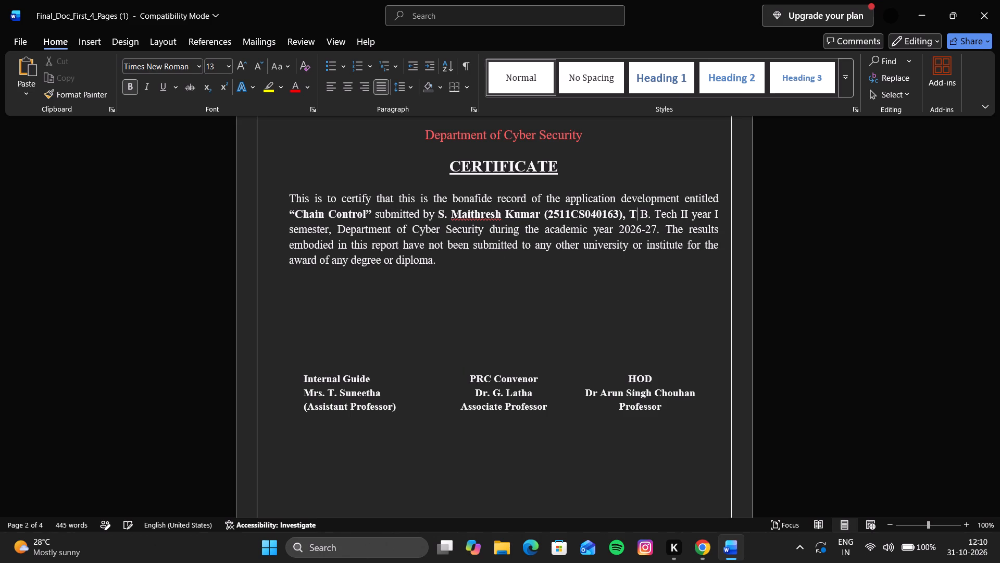
{"action": "key", "text": "BackSpace"}
{"action": "key", "text": "BackSpace"}
{"action": "key", "text": "BackSpace"}
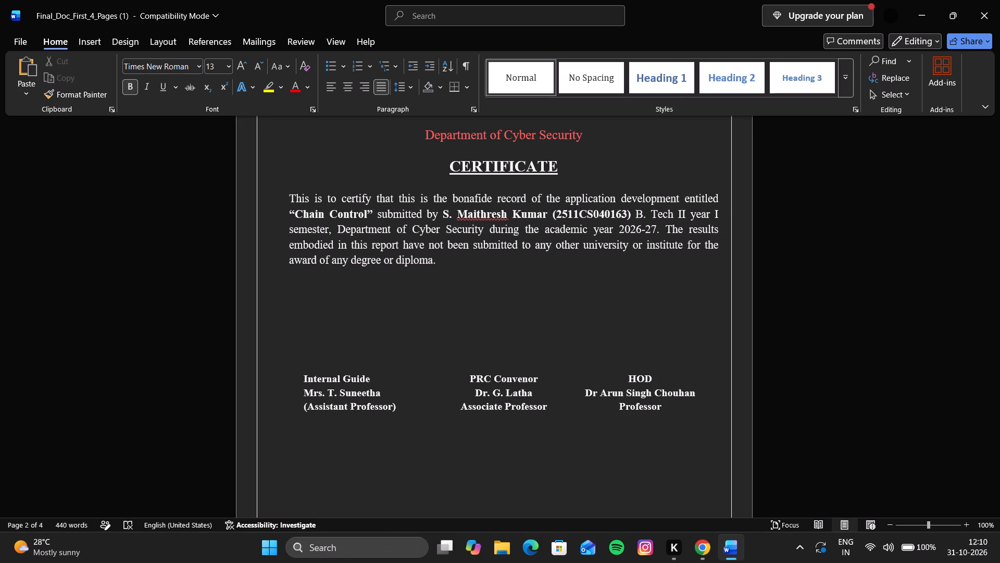
Change the last two digits of the remaining student's roll number in the certificate paragraph to 30.
{"action": "key", "text": "Left"}
{"action": "key", "text": "BackSpace"}
{"action": "key", "text": "BackSpace"}
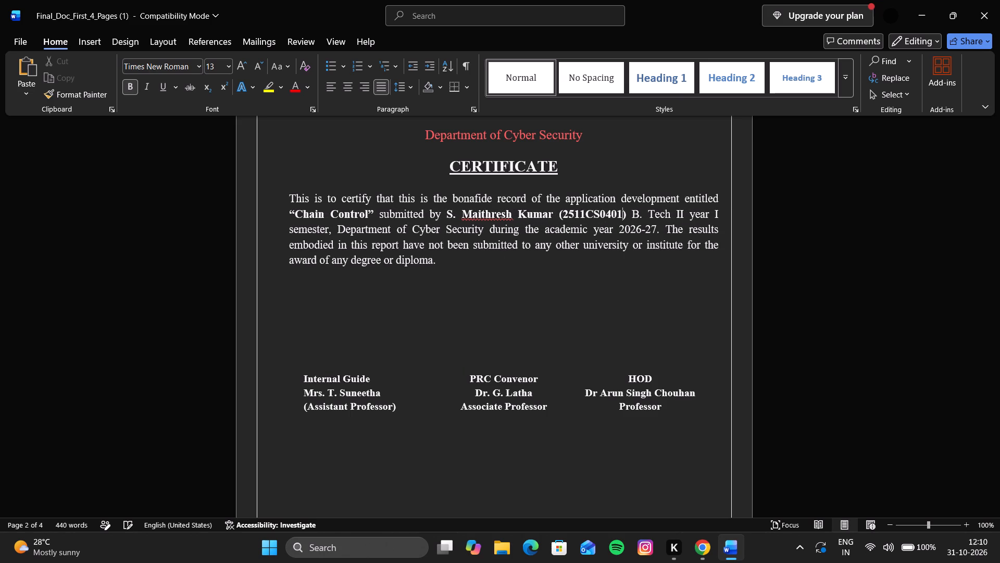
{"action": "type", "text": "30"}
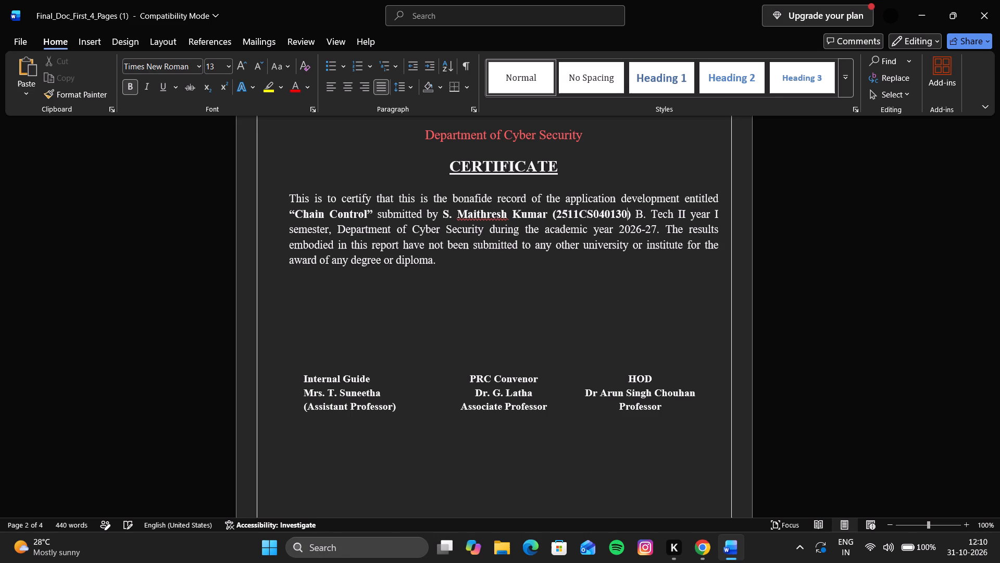
Replace the remaining student's name in the certificate paragraph with the developer's full name from the title page.
{"action": "key", "text": "Left"}
{"action": "key", "text": "Left"}
{"action": "key", "text": "Left"}
{"action": "key", "text": "Left"}
{"action": "key", "text": "Left"}
{"action": "key", "text": "Left"}
{"action": "key", "text": "Left"}
{"action": "key", "text": "Left"}
{"action": "key", "text": "Left"}
{"action": "key", "text": "Left"}
{"action": "key", "text": "Left"}
{"action": "key", "text": "Left"}
{"action": "key", "text": "Left"}
{"action": "key", "text": "Left"}
{"action": "key", "text": "BackSpace"}
{"action": "key", "text": "BackSpace"}
{"action": "key", "text": "BackSpace"}
{"action": "key", "text": "BackSpace"}
{"action": "key", "text": "BackSpace"}
{"action": "key", "text": "BackSpace"}
{"action": "key", "text": "BackSpace"}
{"action": "key", "text": "BackSpace"}
{"action": "key", "text": "BackSpace"}
{"action": "key", "text": "BackSpace"}
{"action": "key", "text": "BackSpace"}
{"action": "key", "text": "BackSpace"}
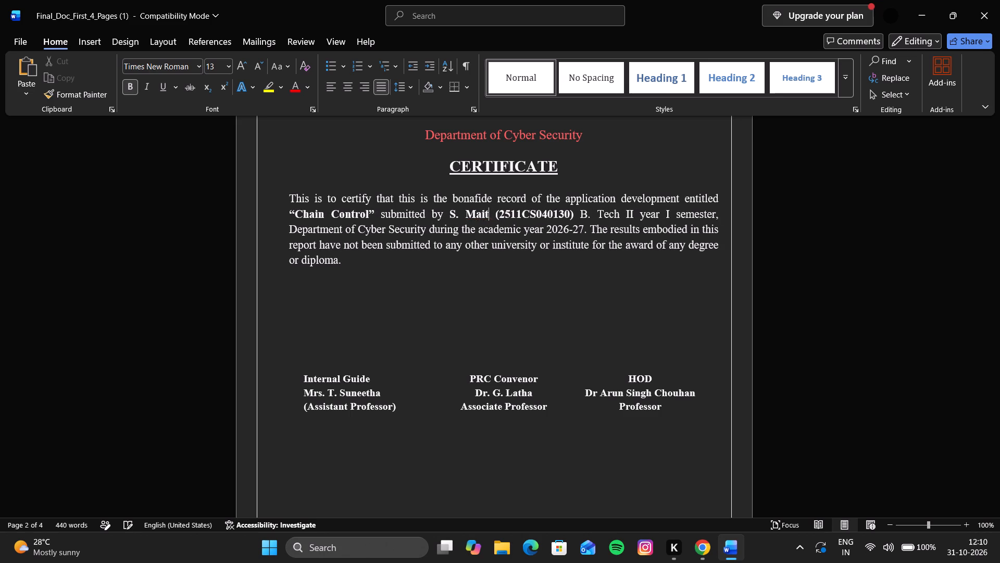
{"action": "key", "text": "BackSpace"}
{"action": "key", "text": "BackSpace"}
{"action": "key", "text": "BackSpace"}
{"action": "key", "text": "BackSpace"}
{"action": "key", "text": "BackSpace"}
{"action": "key", "text": "BackSpace"}
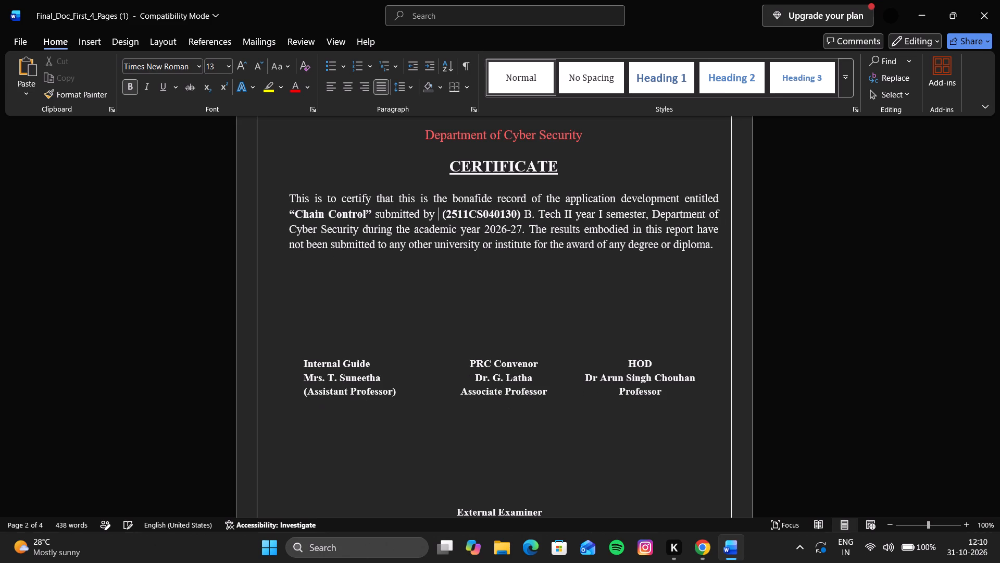
{"action": "key", "text": "v"}
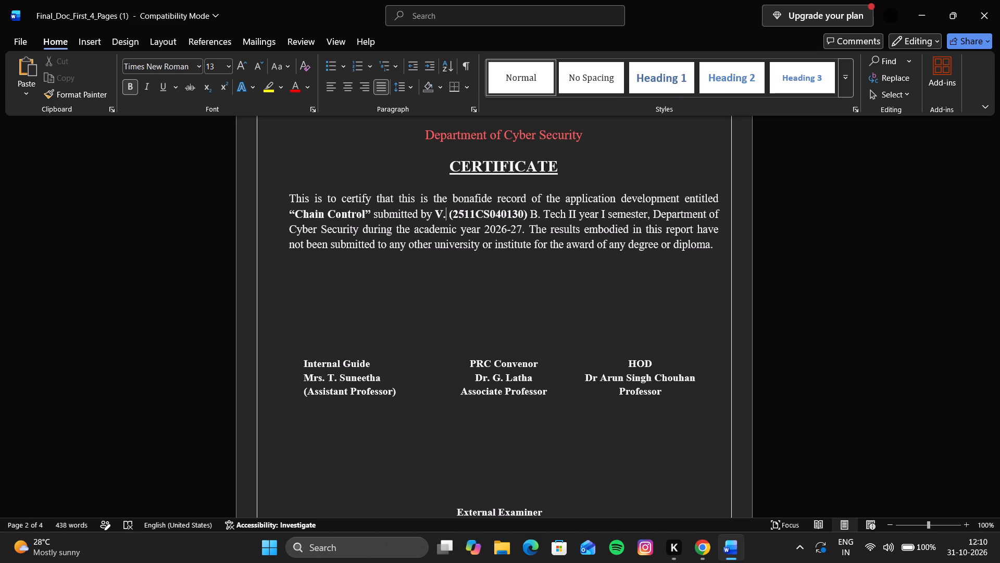
{"action": "type", "text": "atya"}
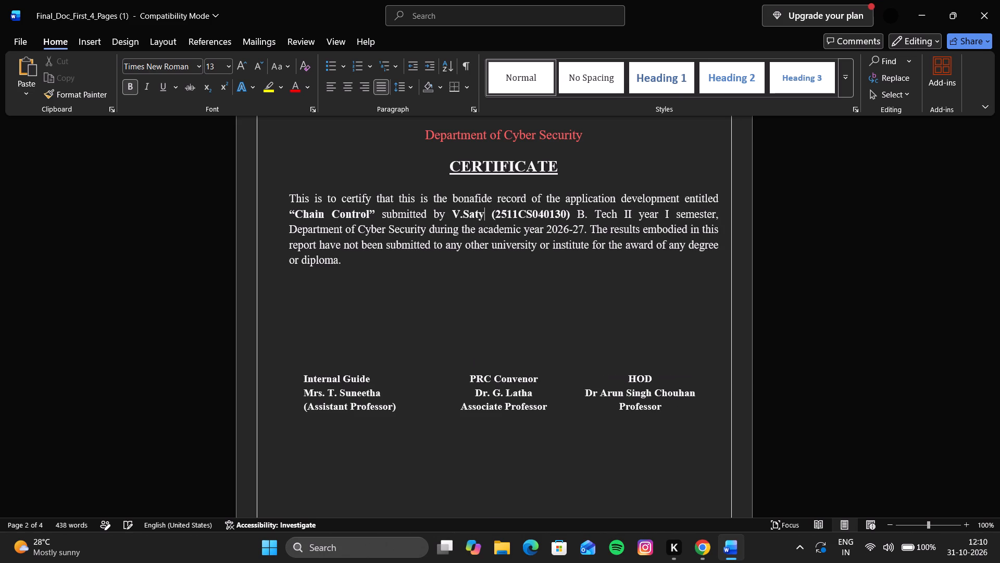
{"action": "key", "text": "space"}
{"action": "key", "text": "BackSpace"}
{"action": "key", "text": "s"}
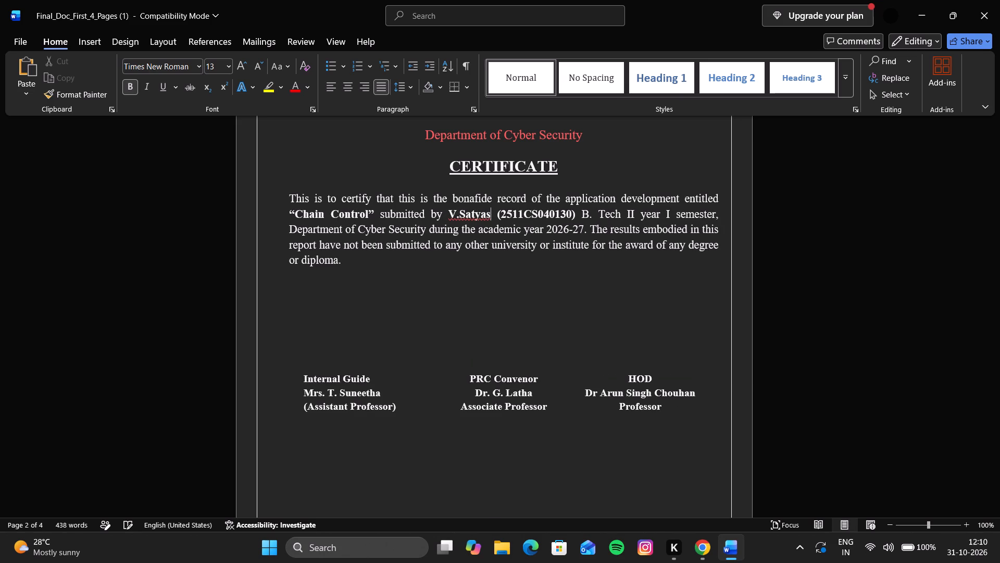
{"action": "key", "text": "BackSpace"}
{"action": "key", "text": "space"}
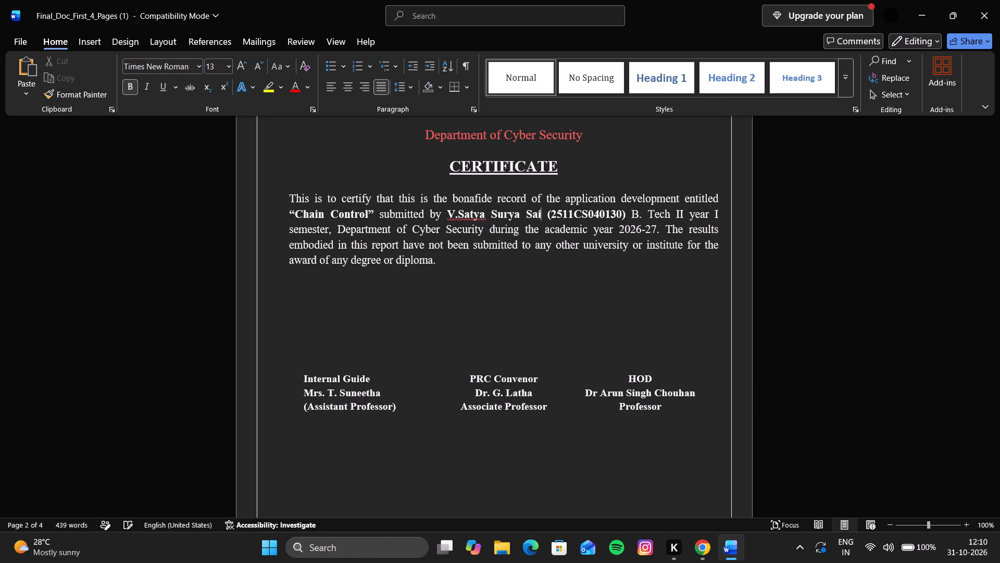
Replace the quoted project title in the certificate paragraph with IdentityX, written without a hyphen.
{"action": "scroll", "coordinate": [357, 560], "scroll_direction": "down", "scroll_amount": 1}
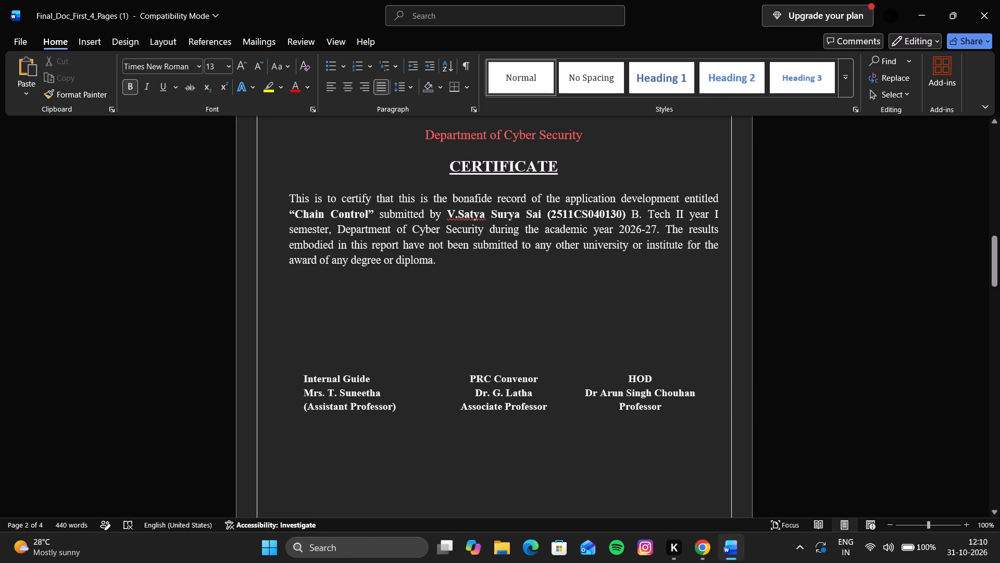
{"action": "left_click", "coordinate": [368, 212]}
{"action": "key", "text": "BackSpace"}
{"action": "key", "text": "BackSpace"}
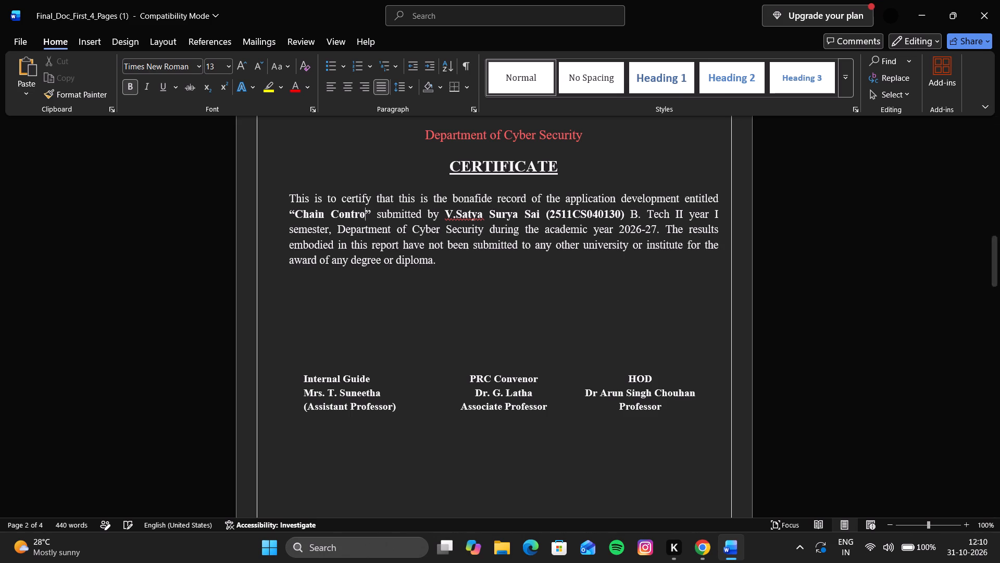
{"action": "key", "text": "BackSpace"}
{"action": "key", "text": "BackSpace"}
{"action": "key", "text": "BackSpace"}
{"action": "key", "text": "BackSpace"}
{"action": "key", "text": "BackSpace"}
{"action": "key", "text": "BackSpace"}
{"action": "key", "text": "BackSpace"}
{"action": "key", "text": "BackSpace"}
{"action": "key", "text": "BackSpace"}
{"action": "key", "text": "BackSpace"}
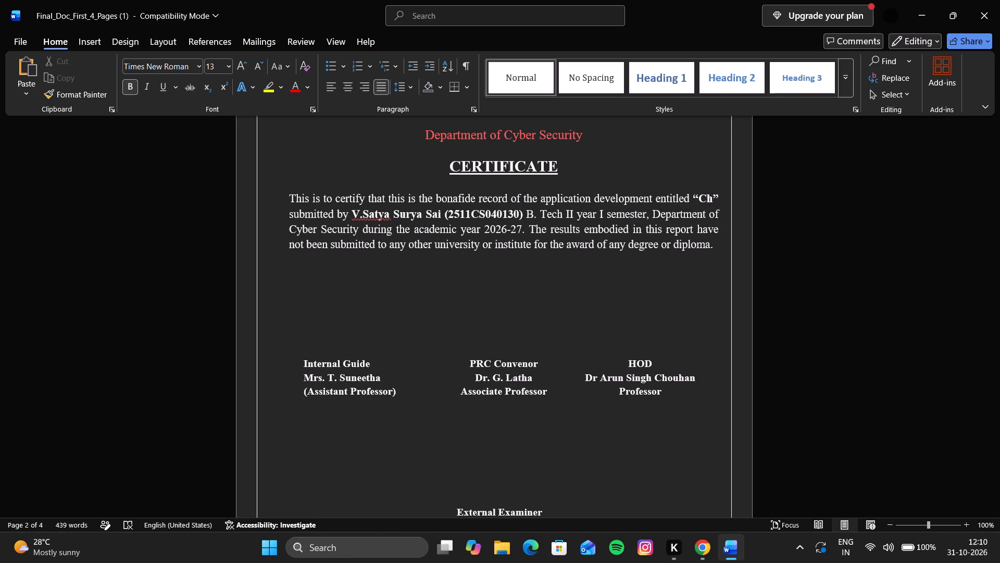
{"action": "key", "text": "BackSpace"}
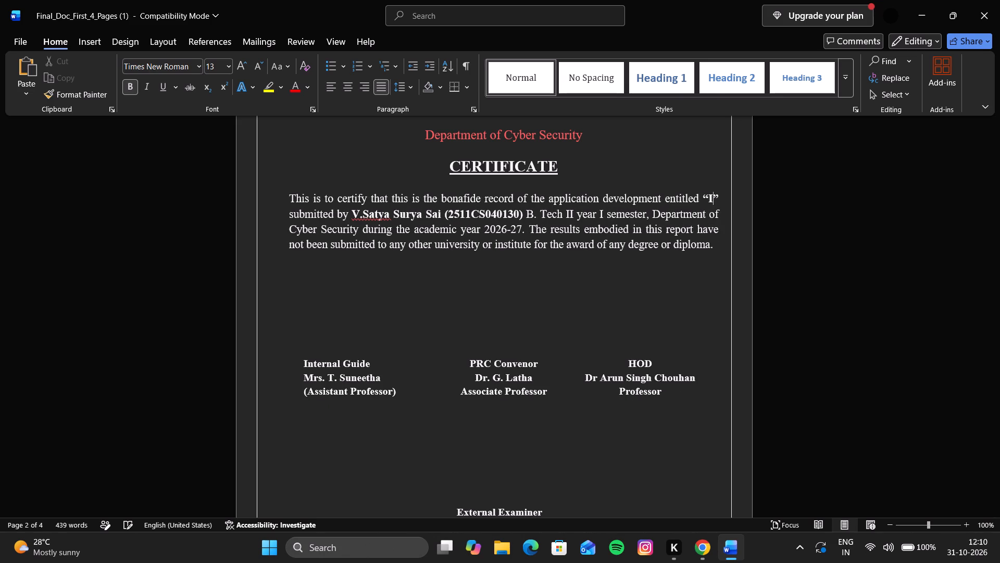
{"action": "key", "text": "BackSpace"}
{"action": "type", "text": "dentent"}
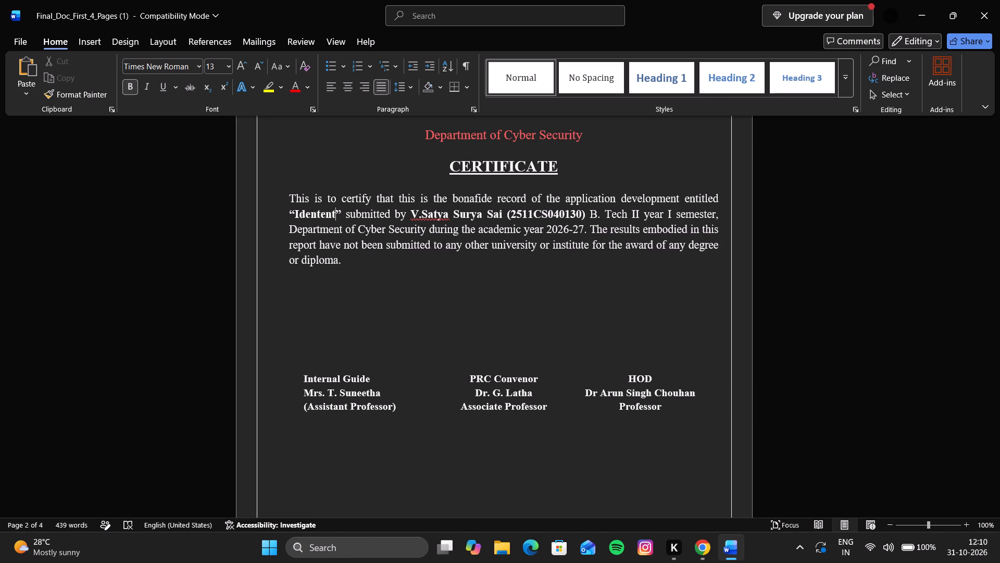
{"action": "type", "text": "ity"}
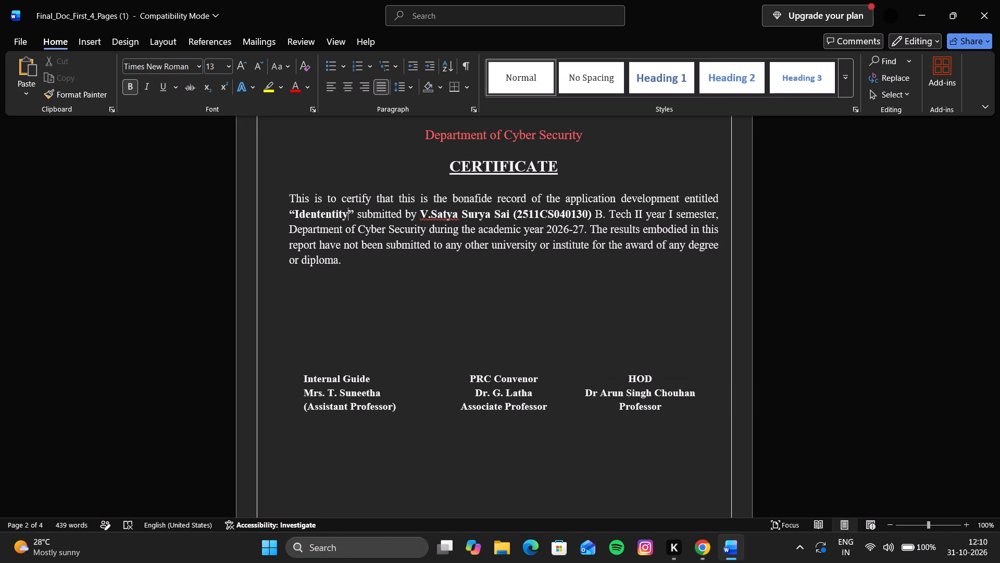
{"action": "key", "text": "BackSpace"}
{"action": "key", "text": "BackSpace"}
{"action": "key", "text": "BackSpace"}
{"action": "key", "text": "BackSpace"}
{"action": "key", "text": "BackSpace"}
{"action": "key", "text": "BackSpace"}
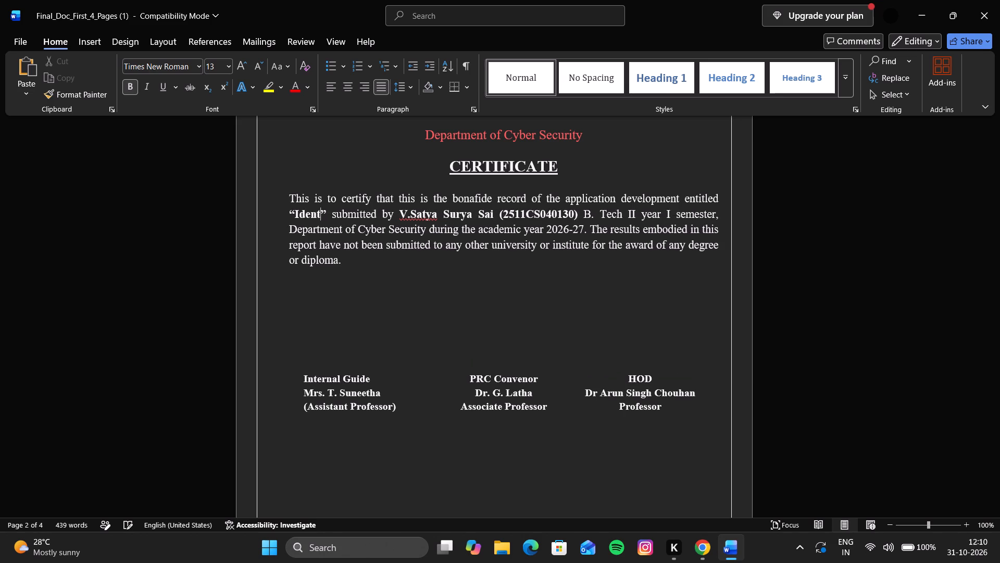
{"action": "key", "text": "i"}
{"action": "type", "text": "ty"}
{"action": "type", "text": "-X"}
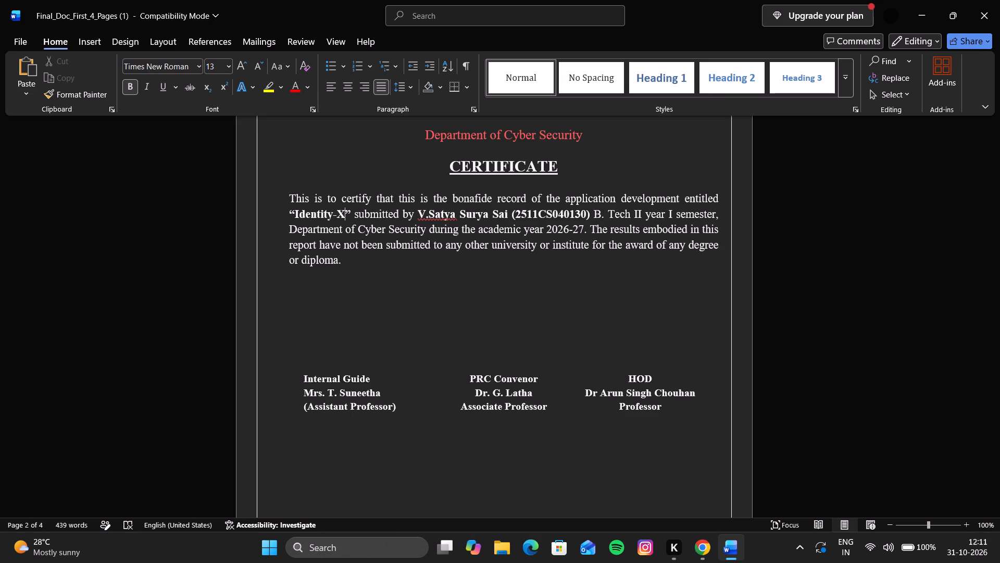
{"action": "key", "text": "BackSpace"}
{"action": "key", "text": "BackSpace"}
{"action": "scroll", "coordinate": [368, 212], "scroll_direction": "up", "scroll_amount": 2}
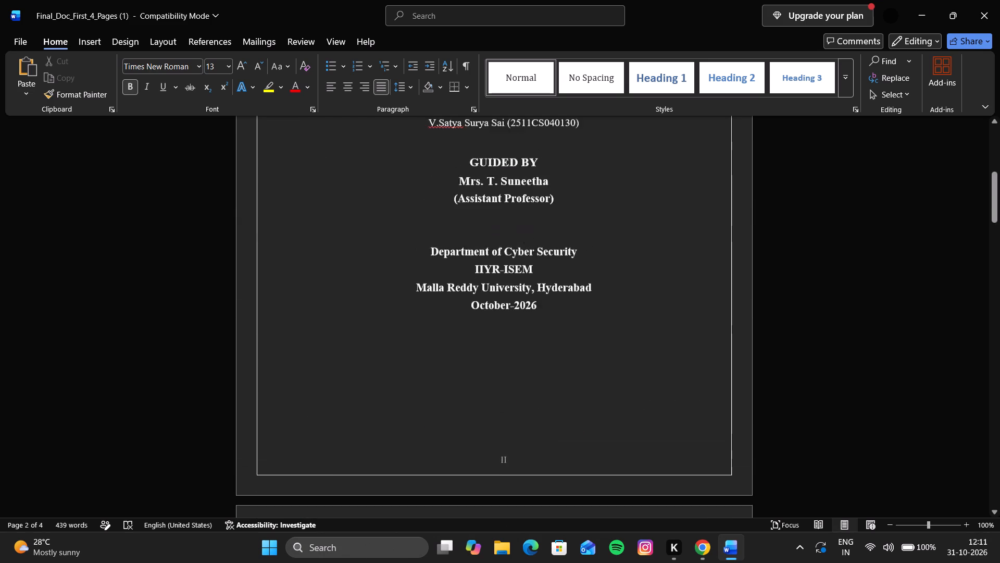
{"action": "scroll", "coordinate": [368, 212], "scroll_direction": "down", "scroll_amount": 1}
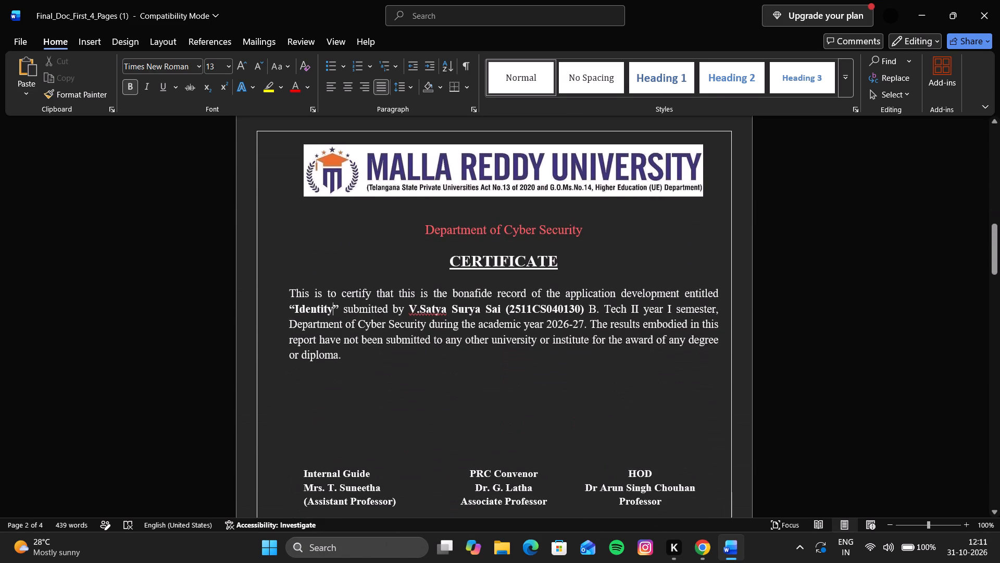
{"action": "key", "text": "x"}
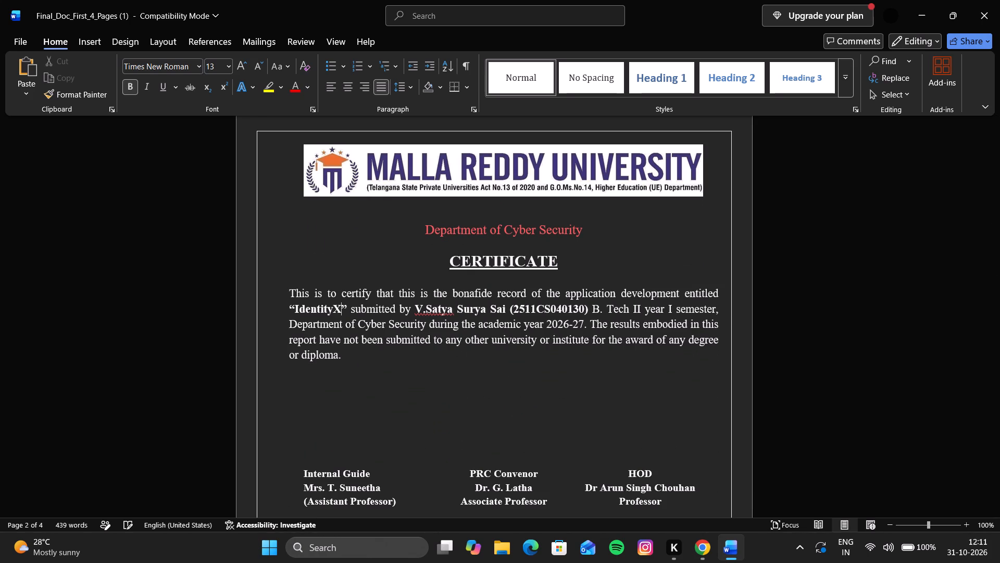
Delete the second student's name and roll number from the signature lines at the end of the acknowledgement page.
{"action": "scroll", "coordinate": [607, 375], "scroll_direction": "down", "scroll_amount": 1}
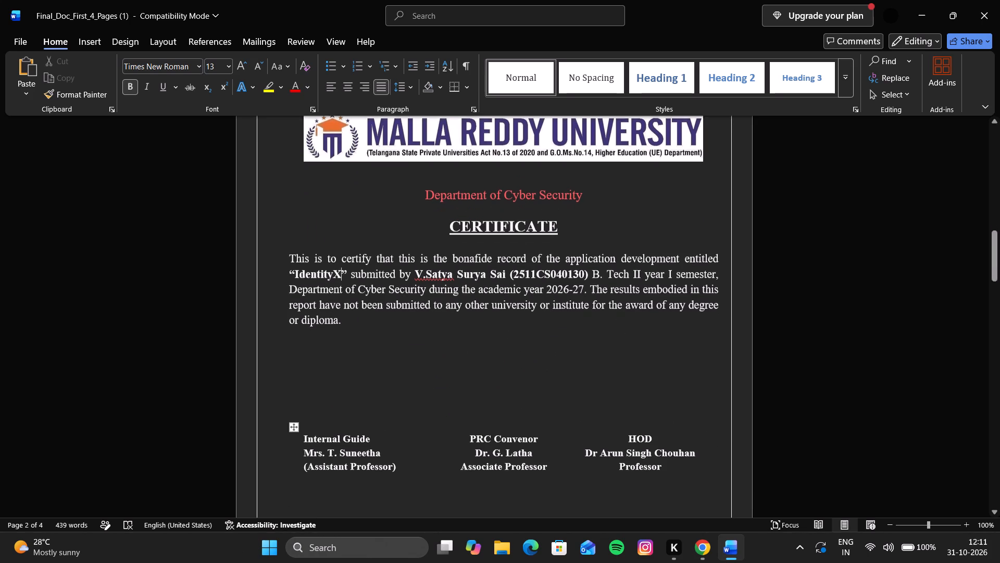
{"action": "scroll", "coordinate": [607, 375], "scroll_direction": "down", "scroll_amount": 2}
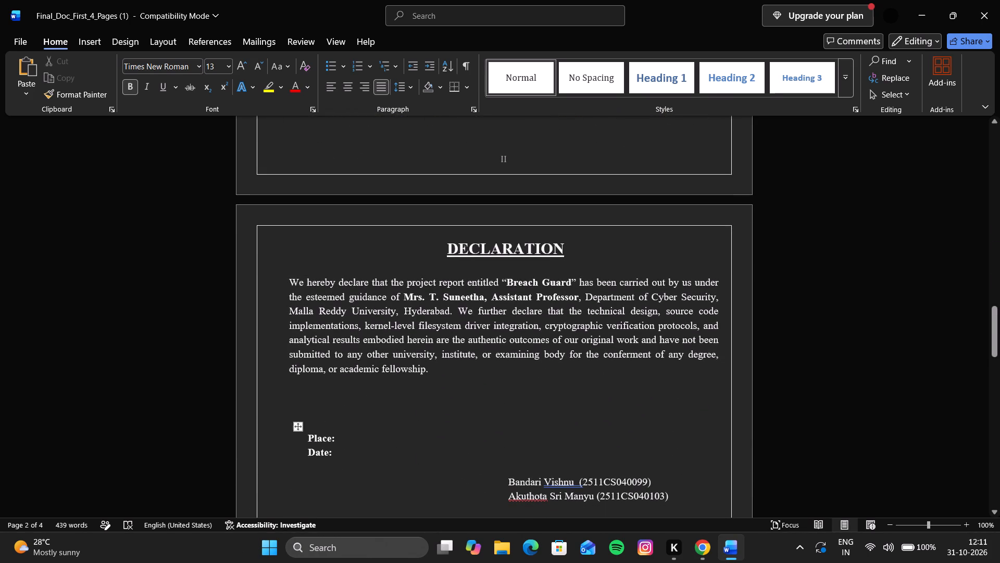
{"action": "scroll", "coordinate": [449, 492], "scroll_direction": "down", "scroll_amount": 5}
{"action": "scroll", "coordinate": [449, 492], "scroll_direction": "up", "scroll_amount": 1}
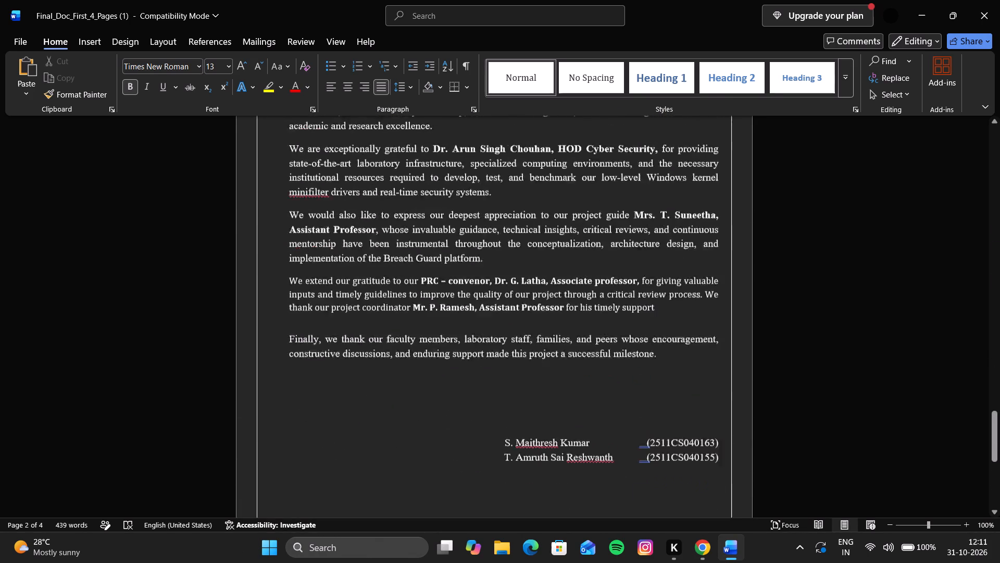
{"action": "scroll", "coordinate": [449, 492], "scroll_direction": "up", "scroll_amount": 1}
{"action": "scroll", "coordinate": [524, 373], "scroll_direction": "down", "scroll_amount": 7}
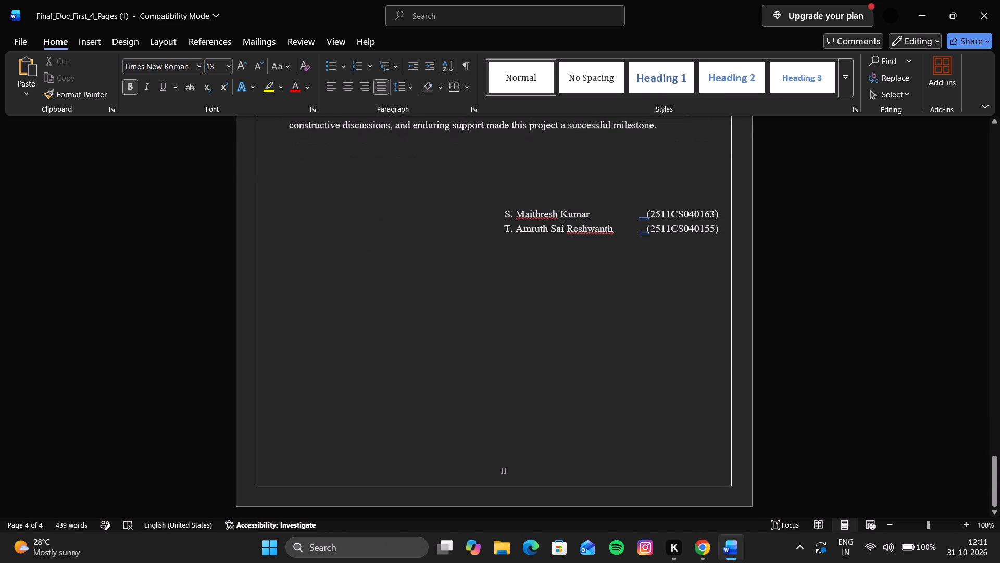
{"action": "left_click_drag", "start_coordinate": [498, 225], "coordinate": [652, 231]}
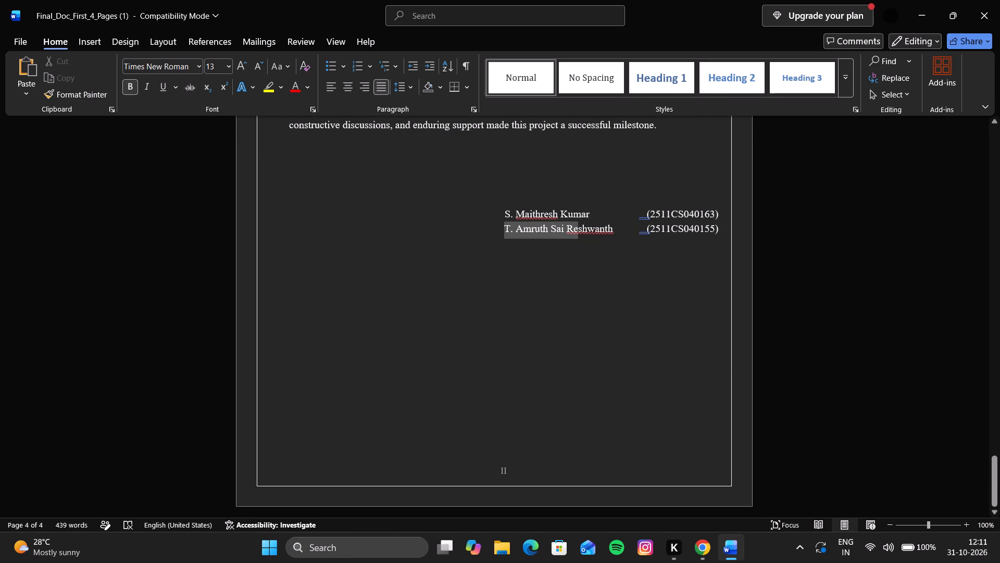
{"action": "left_click_drag", "start_coordinate": [652, 231], "coordinate": [722, 237]}
{"action": "key", "text": "BackSpace"}
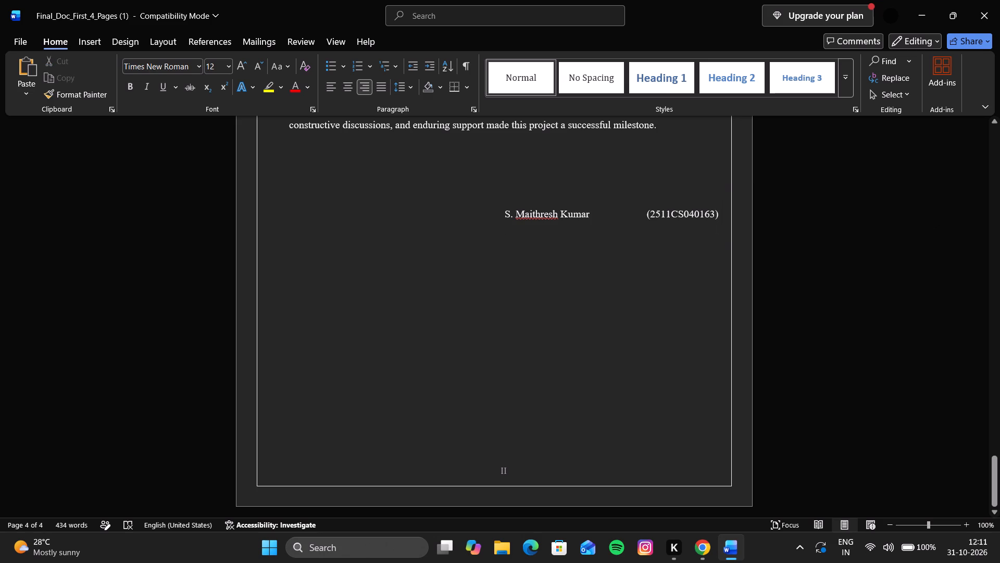
Change the last two digits of the remaining roll number below the acknowledgement to 30.
{"action": "key", "text": "Up"}
{"action": "key", "text": "Left"}
{"action": "key", "text": "BackSpace"}
{"action": "key", "text": "BackSpace"}
{"action": "type", "text": "30"}
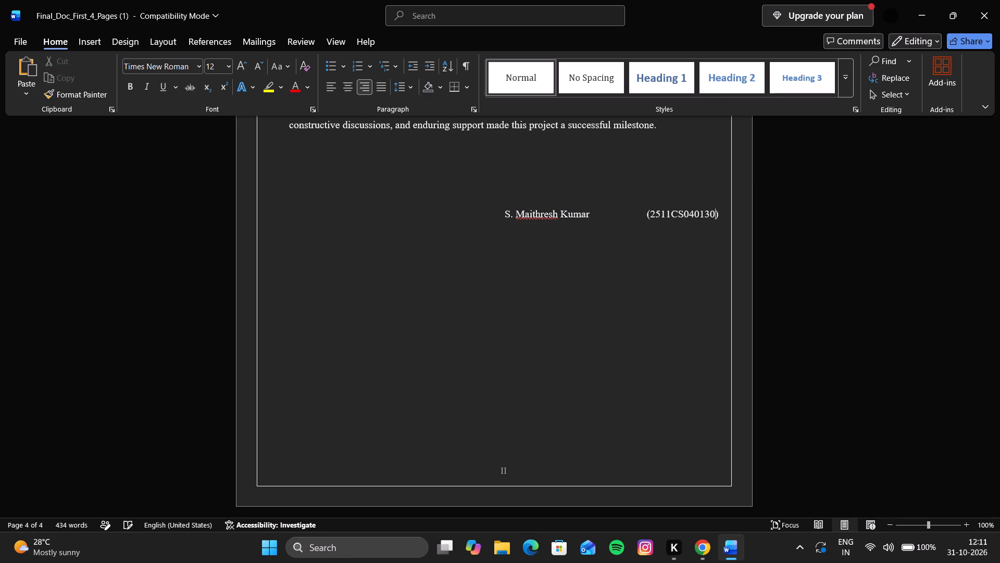
Replace the remaining student's name in the signature line below the acknowledgement with the developer's name, keeping the roll number.
{"action": "key", "text": "Left"}
{"action": "key", "text": "Left"}
{"action": "key", "text": "Left"}
{"action": "key", "text": "Left"}
{"action": "key", "text": "Left"}
{"action": "key", "text": "Left"}
{"action": "key", "text": "Left"}
{"action": "key", "text": "Left"}
{"action": "key", "text": "Left"}
{"action": "key", "text": "Left"}
{"action": "key", "text": "Left"}
{"action": "key", "text": "Left"}
{"action": "key", "text": "Left"}
{"action": "key", "text": "Left"}
{"action": "key", "text": "Left"}
{"action": "key", "text": "Left"}
{"action": "key", "text": "Left"}
{"action": "key", "text": "Left"}
{"action": "key", "text": "Left"}
{"action": "key", "text": "Left"}
{"action": "key", "text": "Left"}
{"action": "key", "text": "Left"}
{"action": "key", "text": "Left"}
{"action": "key", "text": "Left"}
{"action": "key", "text": "Left"}
{"action": "key", "text": "Left"}
{"action": "key", "text": "Left"}
{"action": "key", "text": "Left"}
{"action": "key", "text": "Left"}
{"action": "key", "text": "Left"}
{"action": "key", "text": "Left"}
{"action": "key", "text": "Left"}
{"action": "key", "text": "Left"}
{"action": "key", "text": "Left"}
{"action": "key", "text": "Left"}
{"action": "key", "text": "BackSpace"}
{"action": "key", "text": "BackSpace"}
{"action": "key", "text": "BackSpace"}
{"action": "key", "text": "BackSpace"}
{"action": "key", "text": "BackSpace"}
{"action": "key", "text": "BackSpace"}
{"action": "key", "text": "BackSpace"}
{"action": "key", "text": "BackSpace"}
{"action": "key", "text": "BackSpace"}
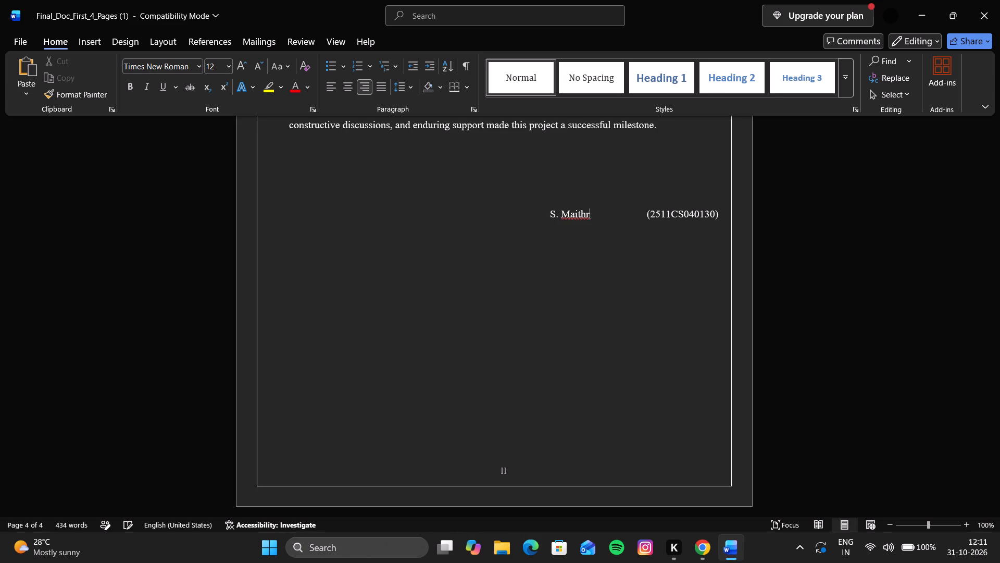
{"action": "key", "text": "BackSpace"}
{"action": "key", "text": "BackSpace"}
{"action": "key", "text": "BackSpace"}
{"action": "key", "text": "BackSpace"}
{"action": "key", "text": "BackSpace"}
{"action": "key", "text": "BackSpace"}
{"action": "key", "text": "BackSpace"}
{"action": "key", "text": "BackSpace"}
{"action": "key", "text": "Delete"}
{"action": "key", "text": "BackSpace"}
{"action": "key", "text": "BackSpace"}
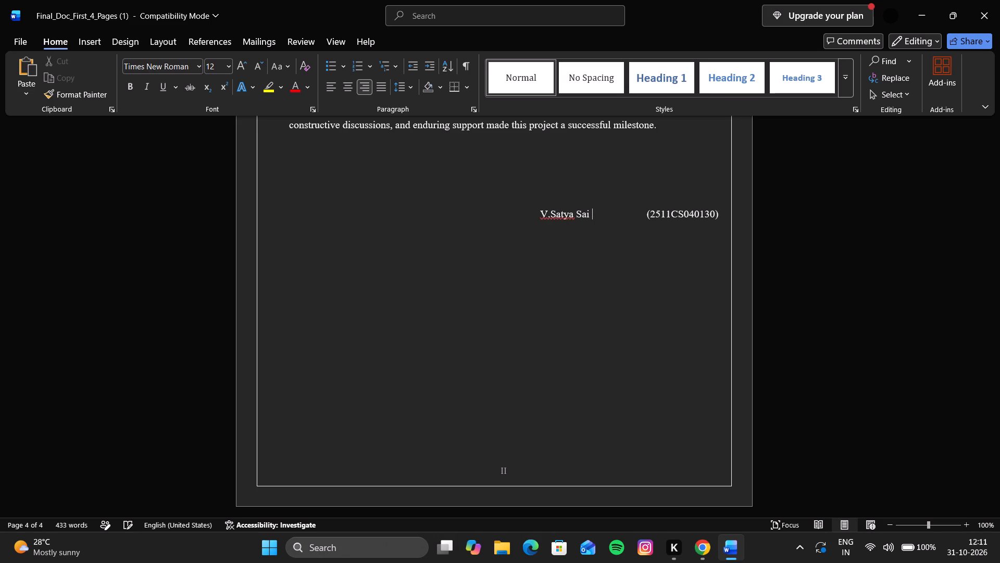
{"action": "key", "text": "s"}
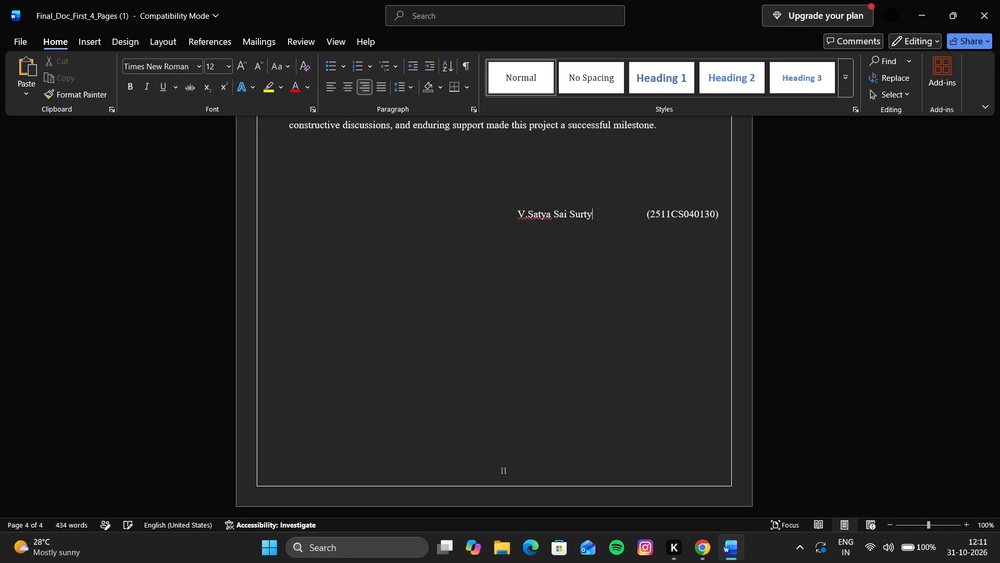
{"action": "key", "text": "BackSpace"}
{"action": "key", "text": "BackSpace"}
{"action": "type", "text": "ya"}
Replace the project guide's name in the third acknowledgements paragraph with the new guide's initial and name, keeping the Mrs. title and Assistant Professor designation.
{"action": "scroll", "coordinate": [690, 202], "scroll_direction": "up", "scroll_amount": 1}
{"action": "scroll", "coordinate": [341, 395], "scroll_direction": "up", "scroll_amount": 1}
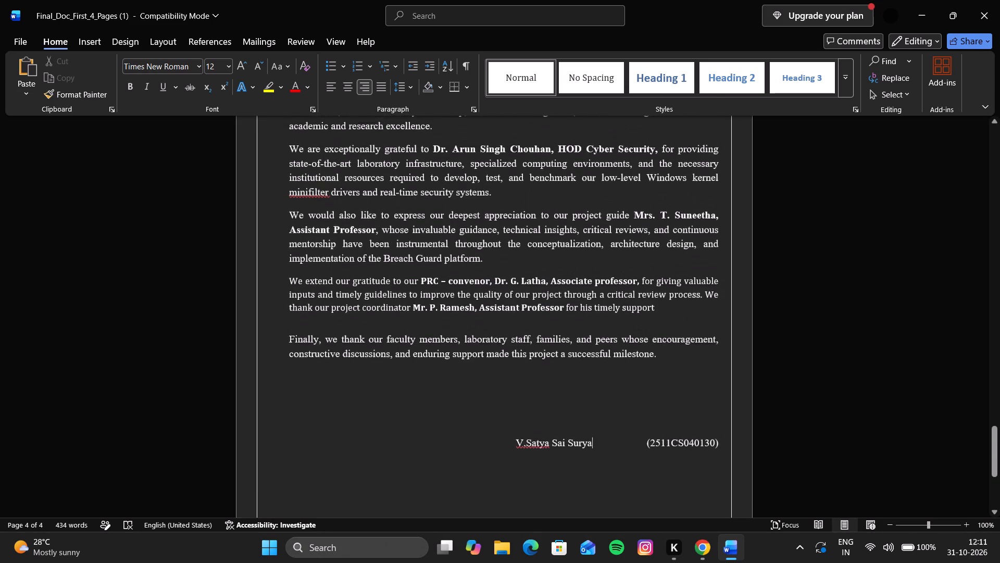
{"action": "scroll", "coordinate": [341, 395], "scroll_direction": "up", "scroll_amount": 1}
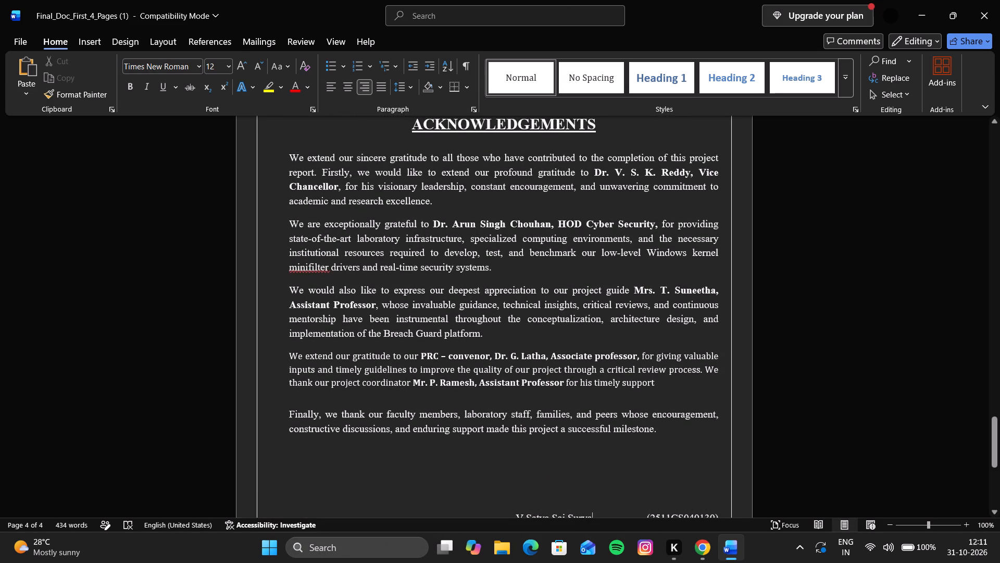
{"action": "left_click", "coordinate": [713, 289]}
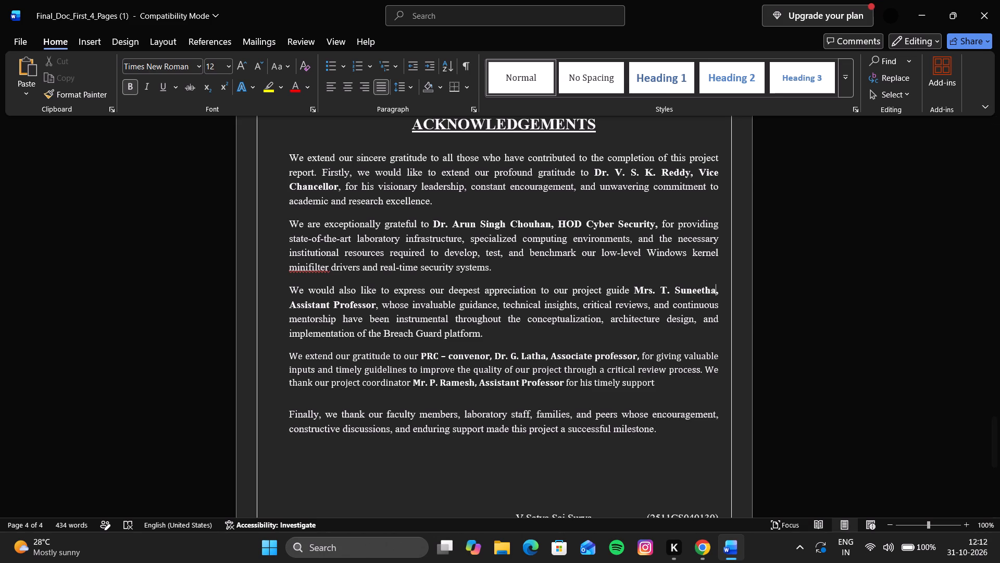
{"action": "key", "text": "BackSpace"}
{"action": "key", "text": "BackSpace"}
{"action": "key", "text": "BackSpace"}
{"action": "key", "text": "BackSpace"}
{"action": "key", "text": "BackSpace"}
{"action": "key", "text": "BackSpace"}
{"action": "key", "text": "BackSpace"}
{"action": "key", "text": "BackSpace"}
{"action": "key", "text": "BackSpace"}
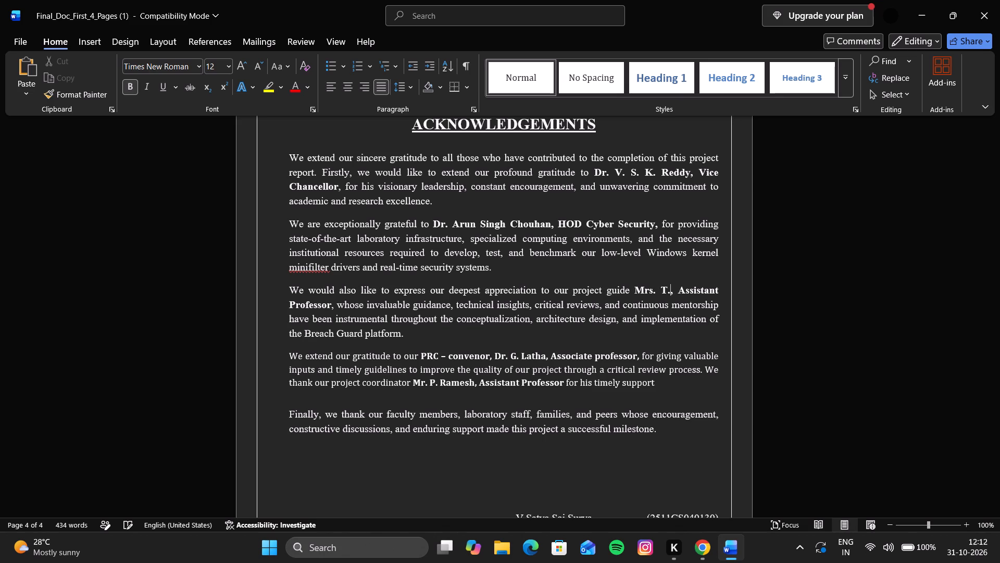
{"action": "key", "text": "Left"}
{"action": "key", "text": "BackSpace"}
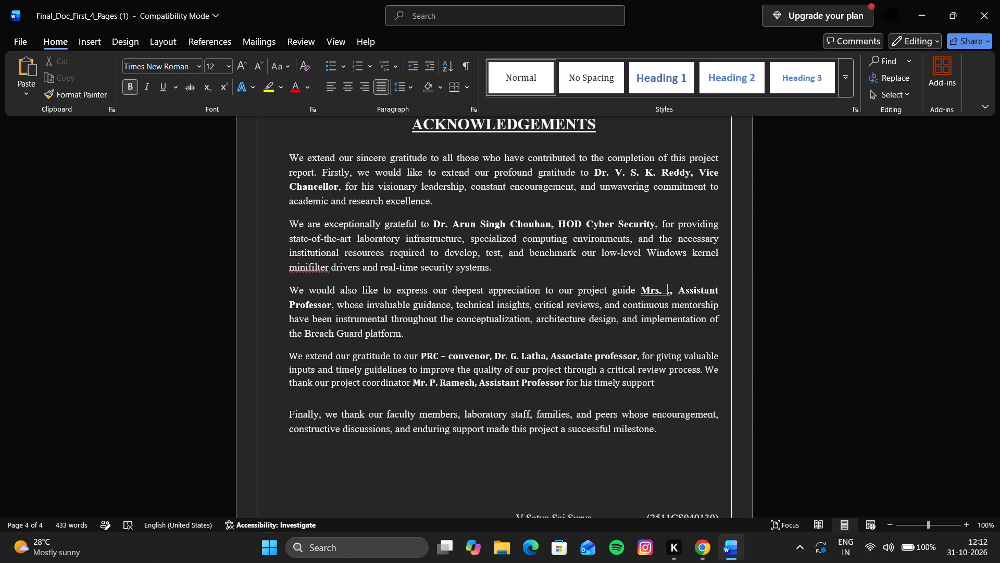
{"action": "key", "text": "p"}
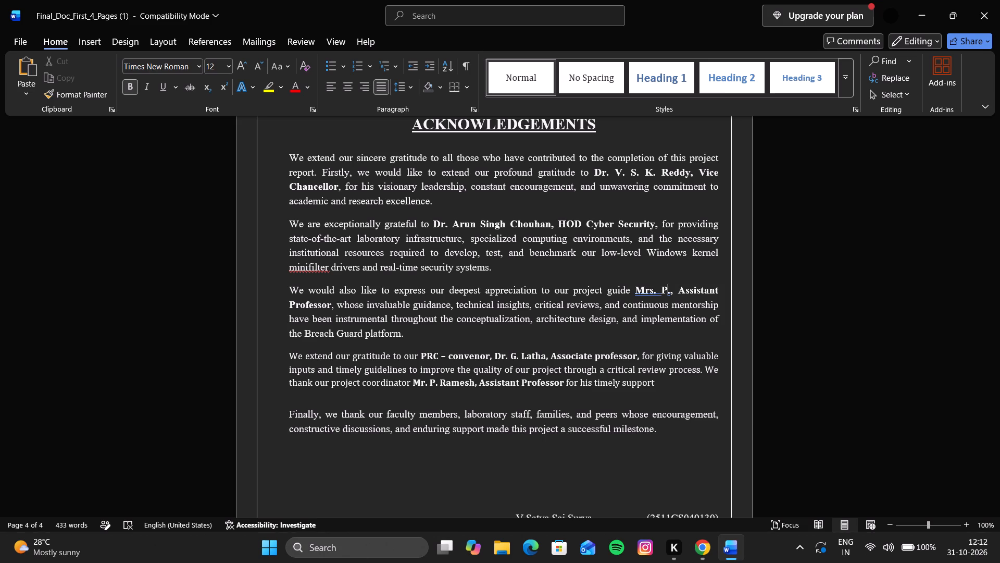
{"action": "key", "text": "BackSpace"}
{"action": "key", "text": "BackSpace"}
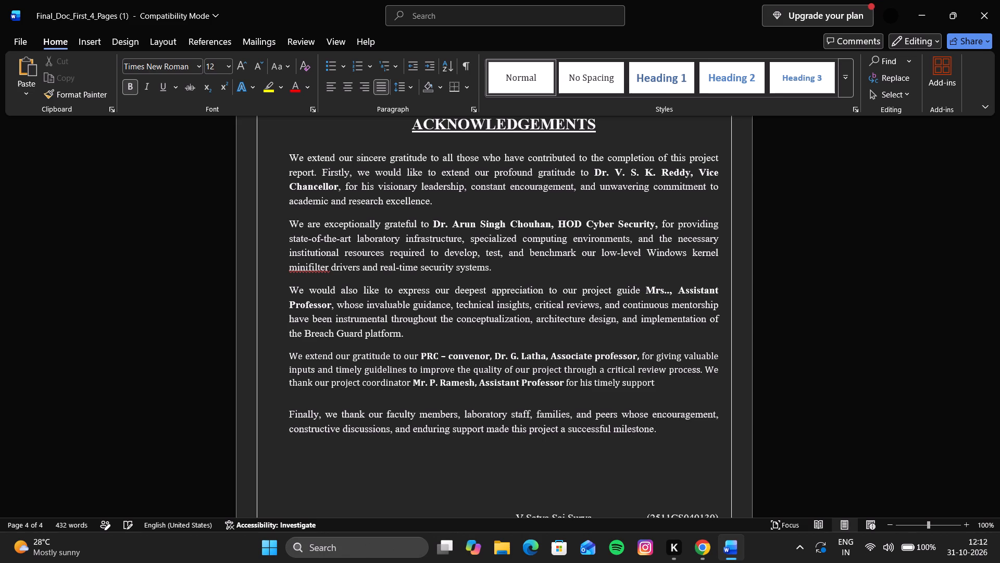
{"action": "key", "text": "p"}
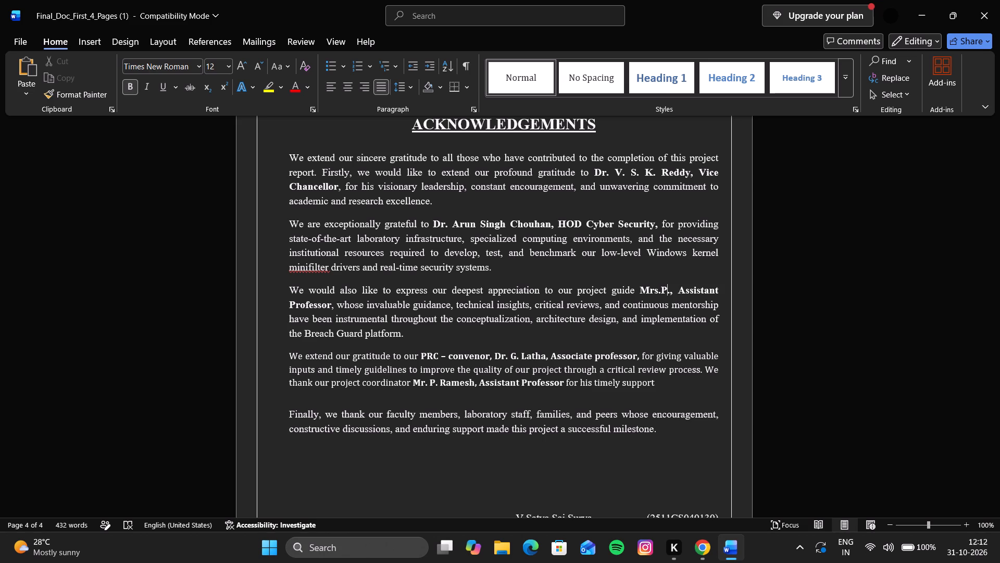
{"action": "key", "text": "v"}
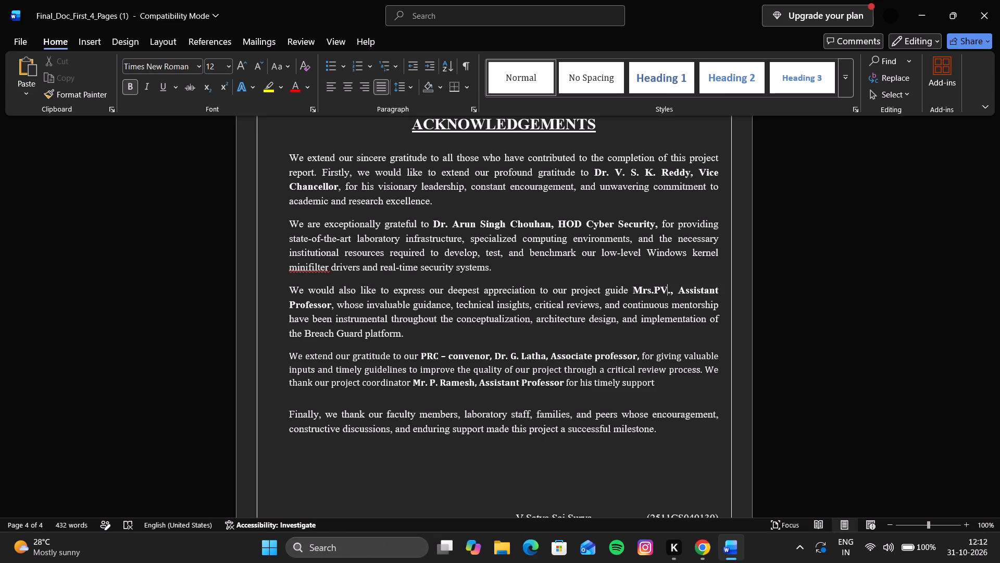
{"action": "key", "text": "Left"}
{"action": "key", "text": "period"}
{"action": "key", "text": "Right"}
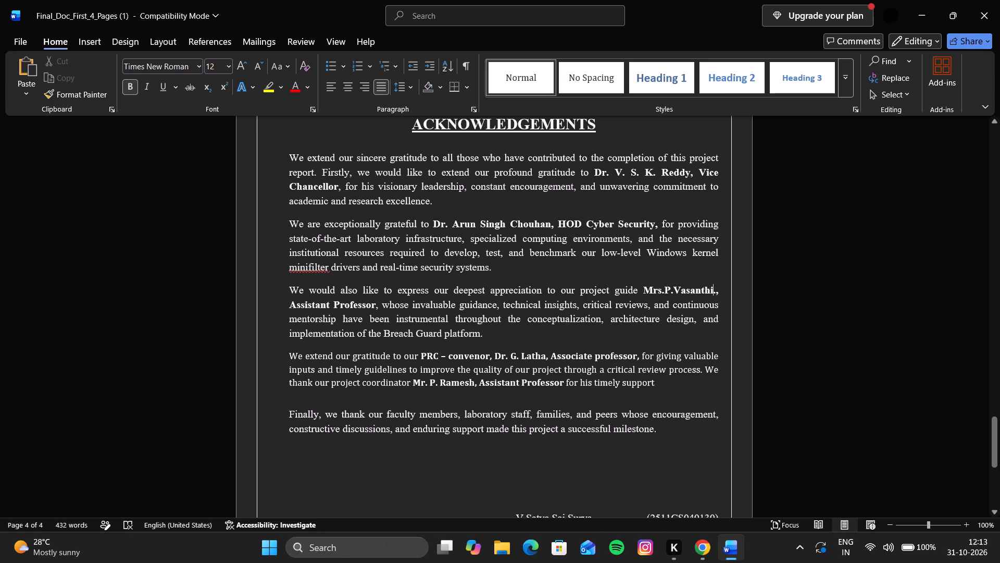
{"action": "key", "text": "Right"}
{"action": "key", "text": "BackSpace"}
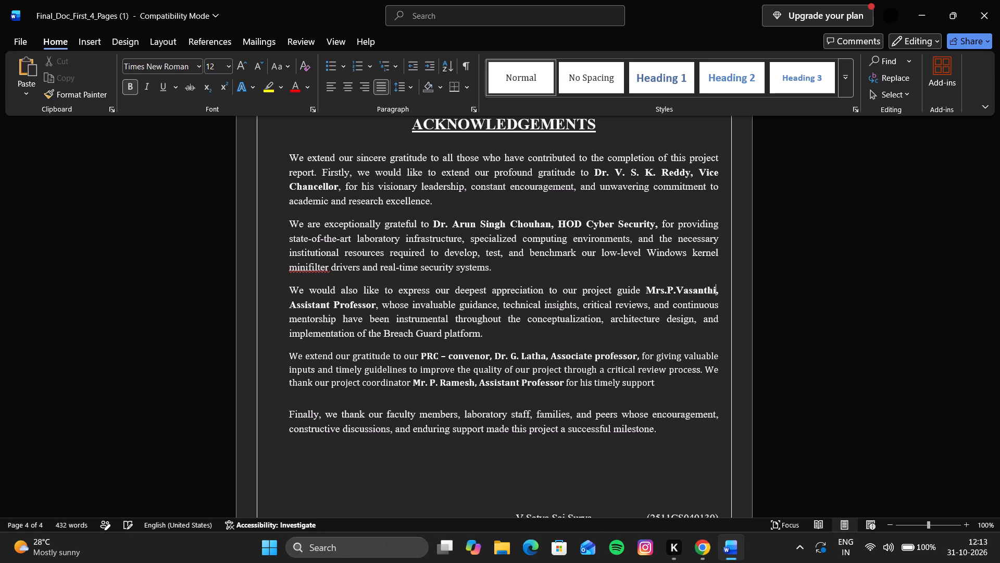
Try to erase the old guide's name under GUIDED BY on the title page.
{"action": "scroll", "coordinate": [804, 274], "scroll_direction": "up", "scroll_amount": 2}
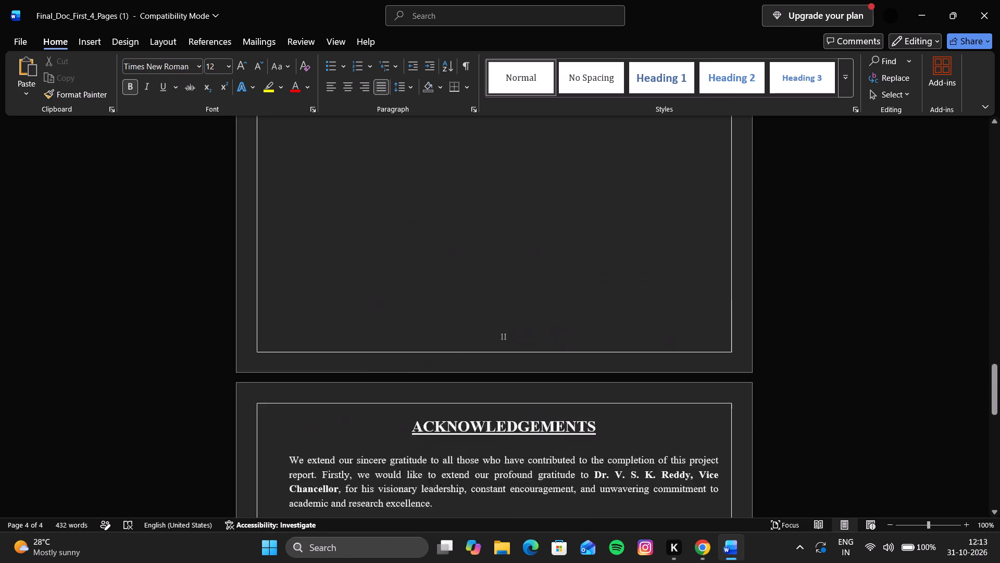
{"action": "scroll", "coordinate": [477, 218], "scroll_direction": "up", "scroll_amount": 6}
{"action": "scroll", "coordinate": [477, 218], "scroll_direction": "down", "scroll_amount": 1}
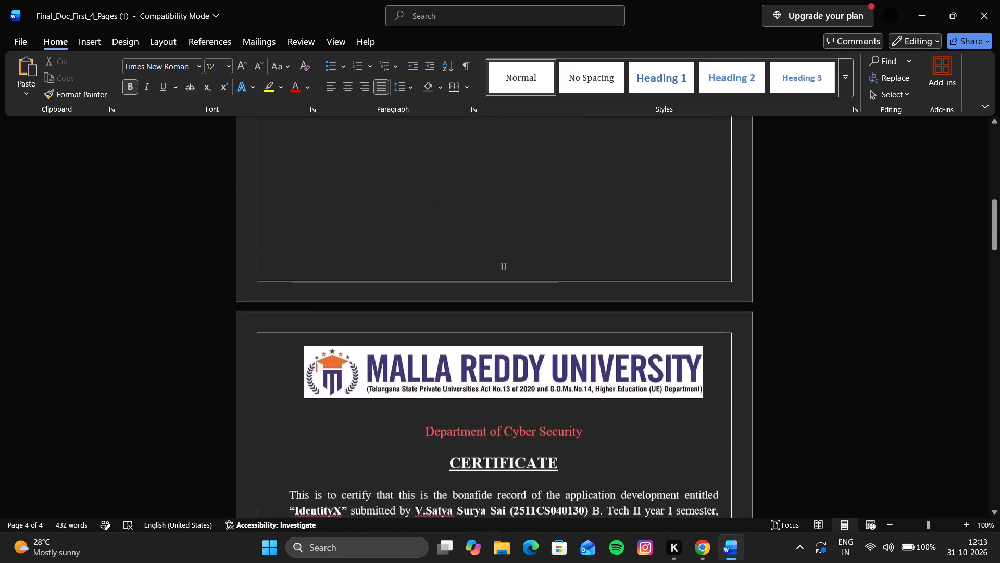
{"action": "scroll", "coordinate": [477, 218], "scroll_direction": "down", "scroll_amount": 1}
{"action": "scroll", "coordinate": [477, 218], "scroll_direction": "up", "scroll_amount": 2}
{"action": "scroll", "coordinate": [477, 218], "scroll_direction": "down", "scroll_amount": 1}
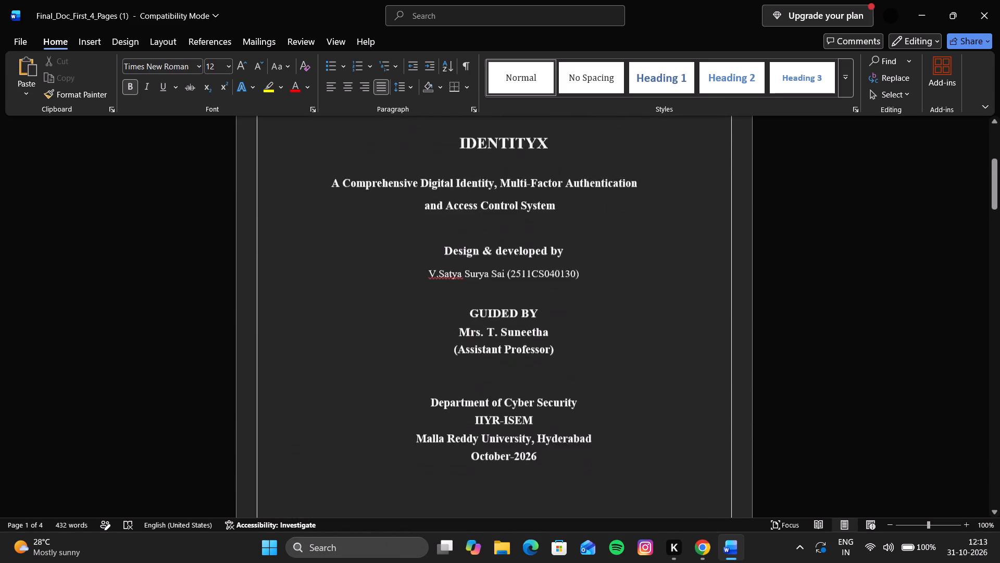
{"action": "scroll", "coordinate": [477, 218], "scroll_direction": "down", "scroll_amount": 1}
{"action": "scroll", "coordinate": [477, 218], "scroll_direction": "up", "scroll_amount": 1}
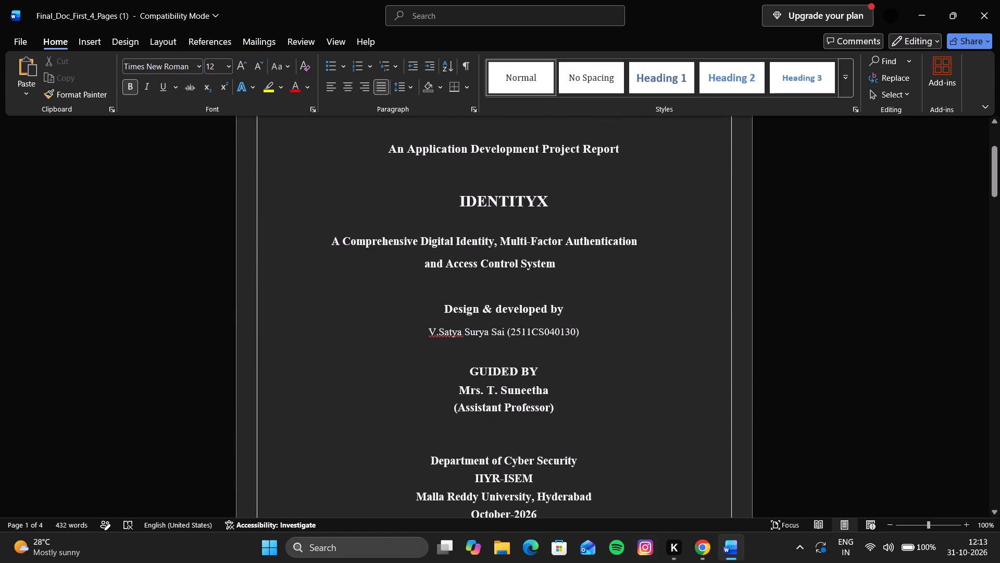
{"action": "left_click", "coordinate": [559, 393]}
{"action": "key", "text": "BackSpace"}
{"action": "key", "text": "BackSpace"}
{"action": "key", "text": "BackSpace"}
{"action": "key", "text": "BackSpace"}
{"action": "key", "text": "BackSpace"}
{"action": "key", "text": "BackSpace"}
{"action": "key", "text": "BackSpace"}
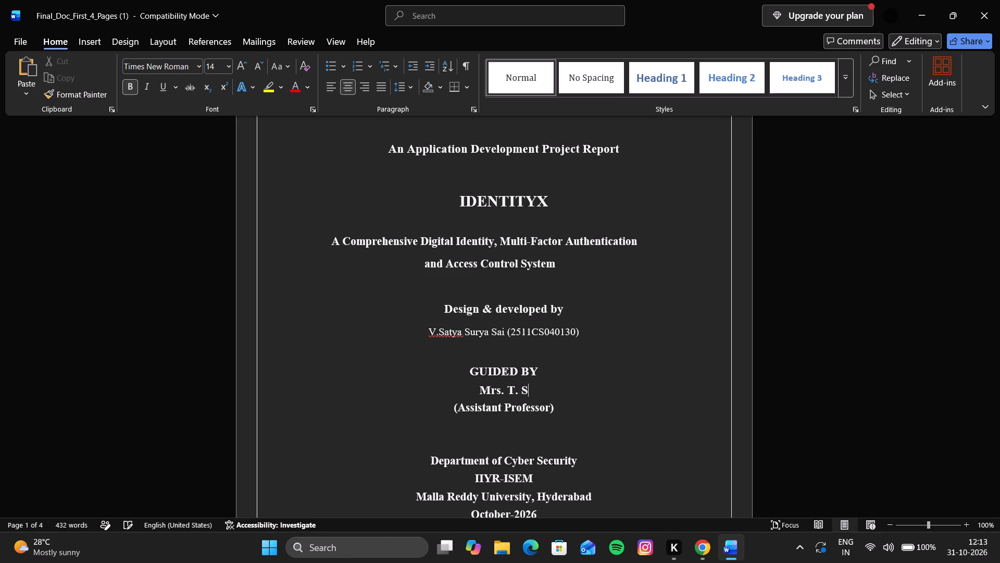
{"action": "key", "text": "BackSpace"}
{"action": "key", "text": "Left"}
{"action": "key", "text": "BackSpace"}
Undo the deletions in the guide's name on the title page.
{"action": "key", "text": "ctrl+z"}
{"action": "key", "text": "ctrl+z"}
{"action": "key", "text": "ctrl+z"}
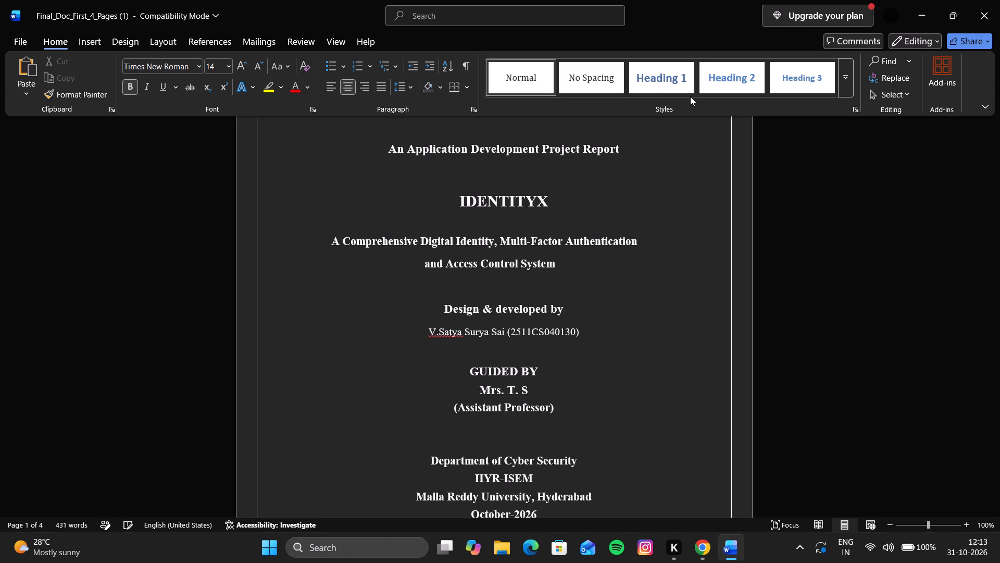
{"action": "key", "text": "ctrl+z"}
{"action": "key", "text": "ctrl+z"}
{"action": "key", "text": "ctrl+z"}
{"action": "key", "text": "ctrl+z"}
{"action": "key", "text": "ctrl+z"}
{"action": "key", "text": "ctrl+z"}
Delete the entire IdentityX title page content, from the university logo down to the October-2026 date.
{"action": "scroll", "coordinate": [690, 96], "scroll_direction": "down", "scroll_amount": 8}
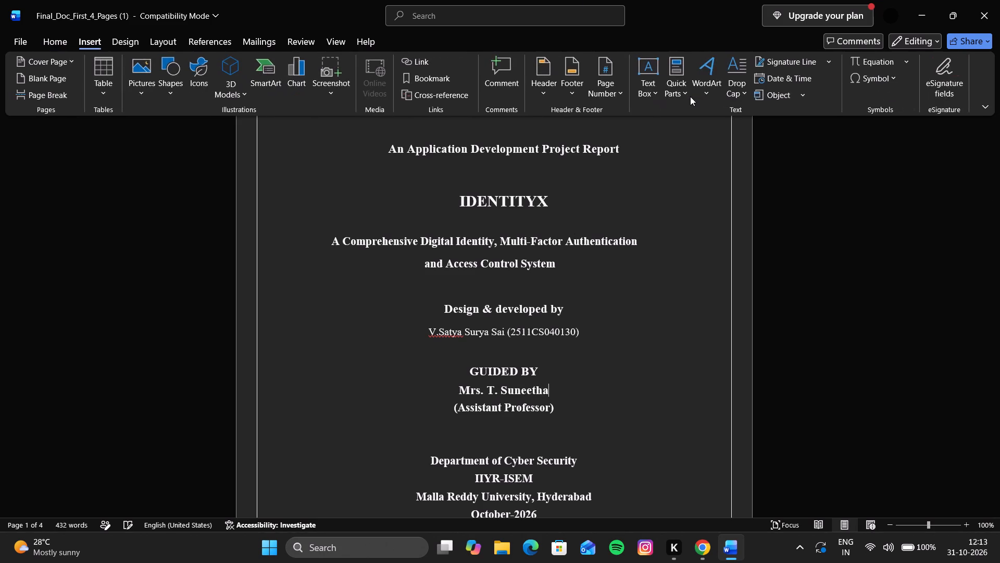
{"action": "scroll", "coordinate": [690, 96], "scroll_direction": "down", "scroll_amount": 17}
{"action": "scroll", "coordinate": [385, 267], "scroll_direction": "up", "scroll_amount": 1}
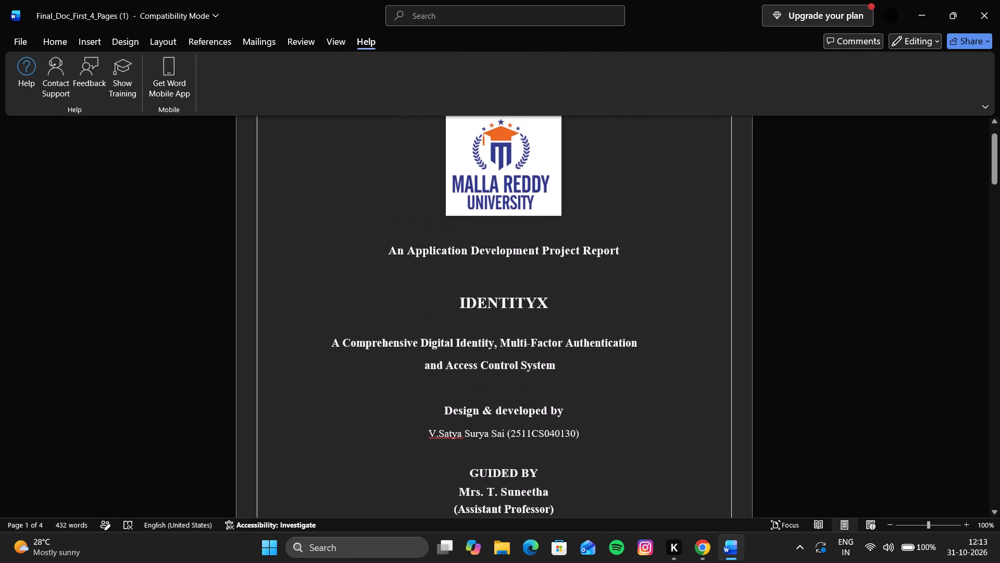
{"action": "left_click_drag", "start_coordinate": [387, 152], "coordinate": [580, 460]}
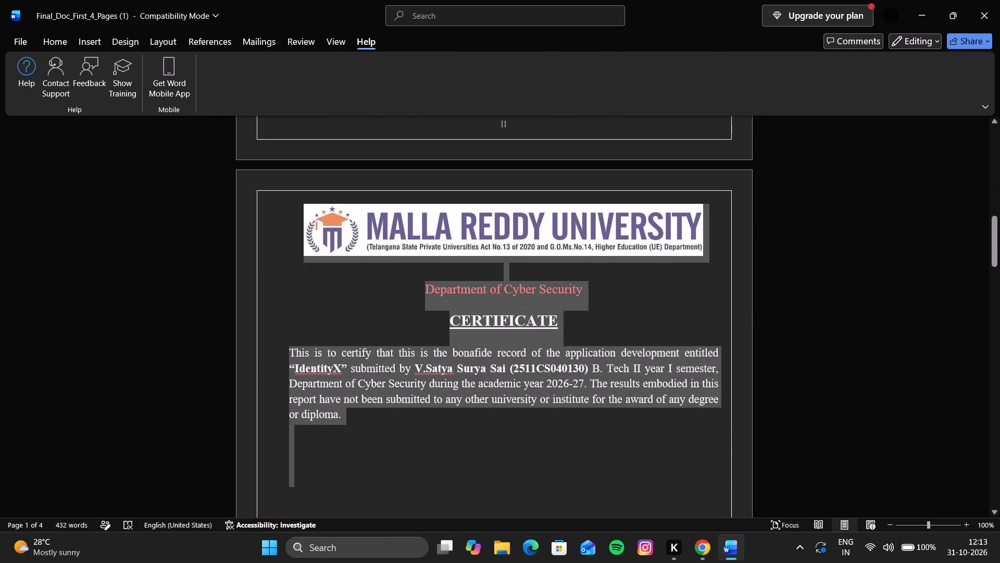
{"action": "left_click_drag", "start_coordinate": [580, 460], "coordinate": [467, 562]}
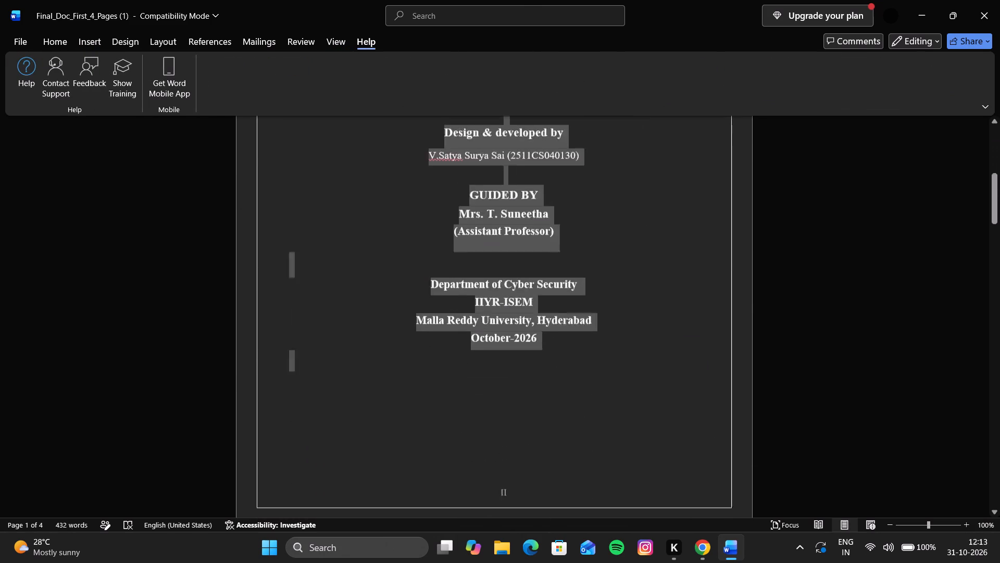
{"action": "left_click_drag", "start_coordinate": [467, 562], "coordinate": [530, 426]}
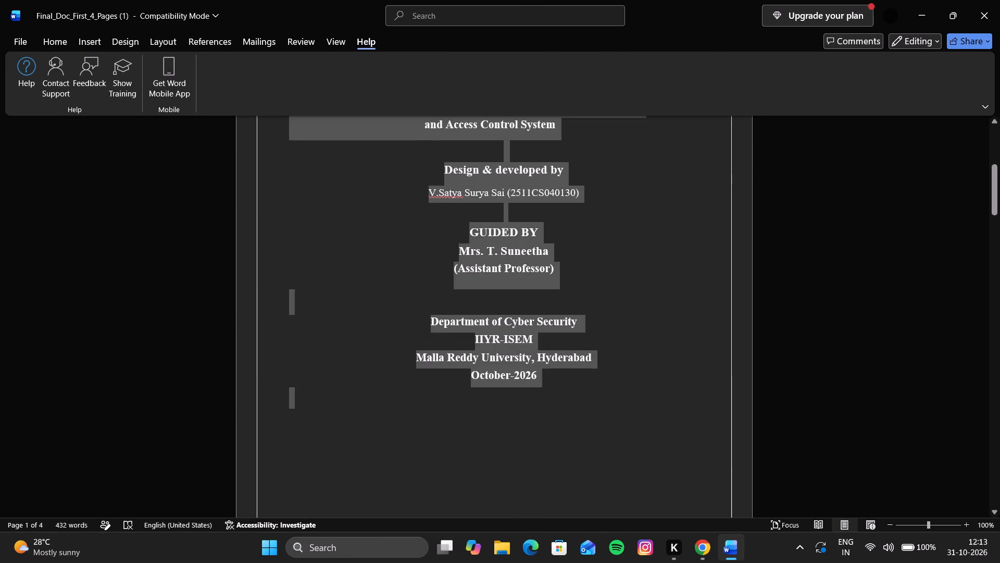
{"action": "left_click_drag", "start_coordinate": [530, 426], "coordinate": [522, 408]}
{"action": "key", "text": "BackSpace"}
Delete the whole declaration, from its heading to the student signature lines, and remove the leftover blank page.
{"action": "scroll", "coordinate": [522, 408], "scroll_direction": "up", "scroll_amount": 1}
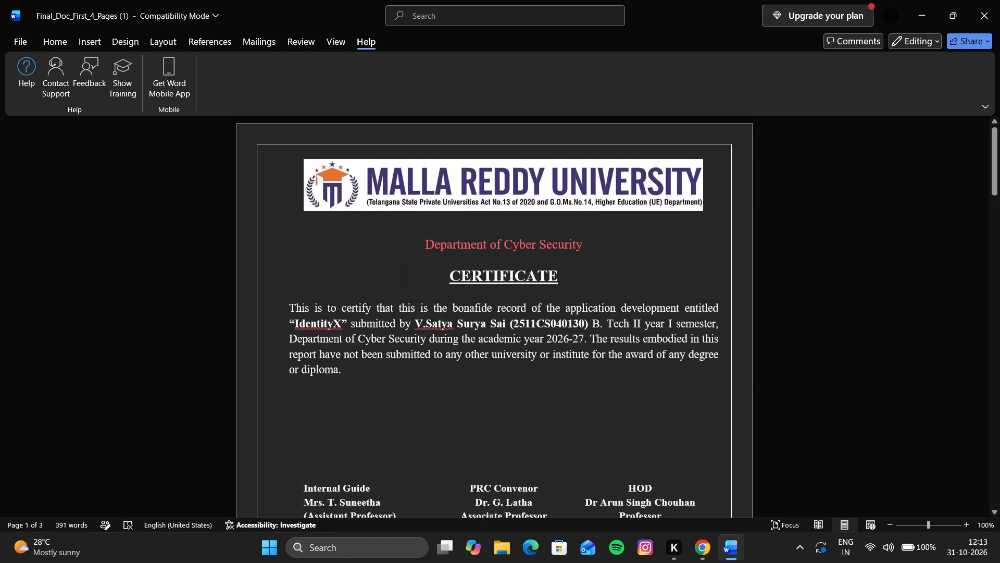
{"action": "scroll", "coordinate": [522, 408], "scroll_direction": "down", "scroll_amount": 3}
{"action": "scroll", "coordinate": [522, 408], "scroll_direction": "up", "scroll_amount": 1}
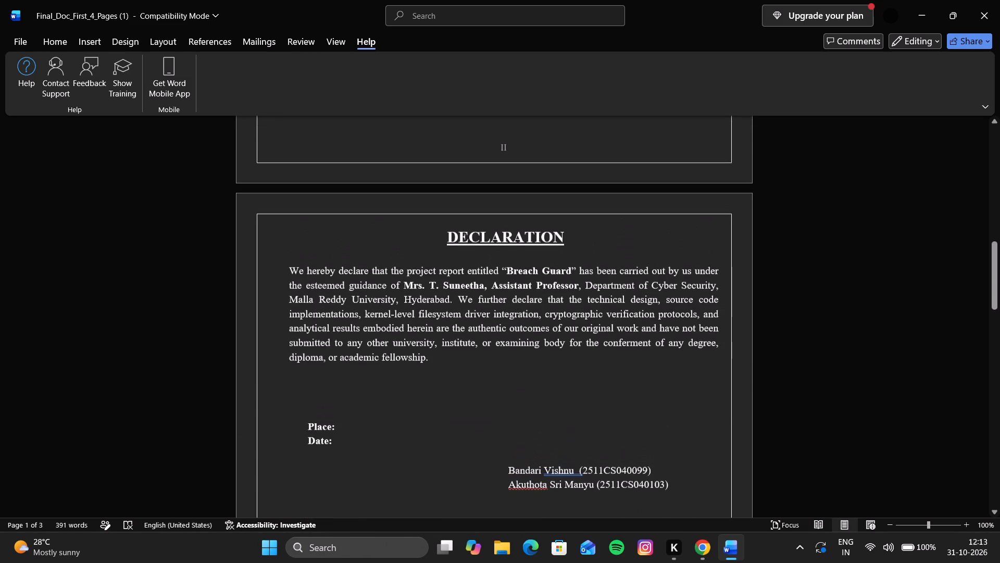
{"action": "left_click_drag", "start_coordinate": [371, 246], "coordinate": [691, 242]}
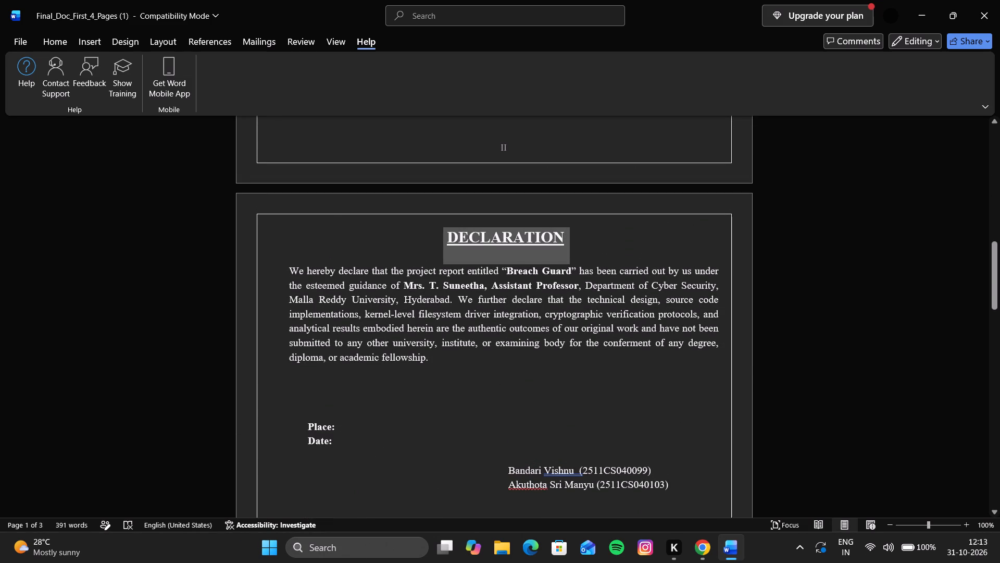
{"action": "left_click_drag", "start_coordinate": [691, 242], "coordinate": [650, 508]}
{"action": "key", "text": "BackSpace"}
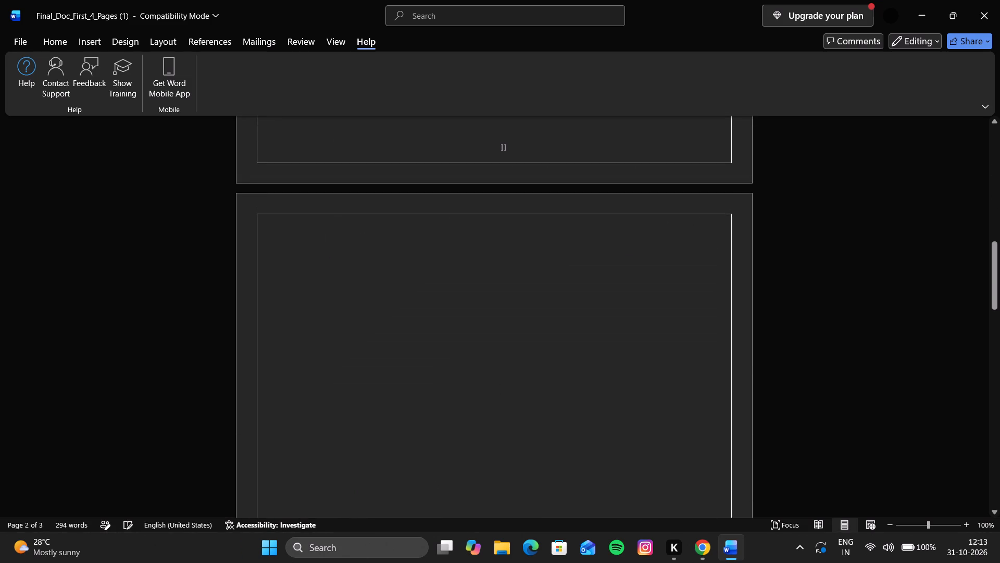
{"action": "key", "text": "BackSpace"}
{"action": "key", "text": "BackSpace"}
{"action": "key", "text": "BackSpace"}
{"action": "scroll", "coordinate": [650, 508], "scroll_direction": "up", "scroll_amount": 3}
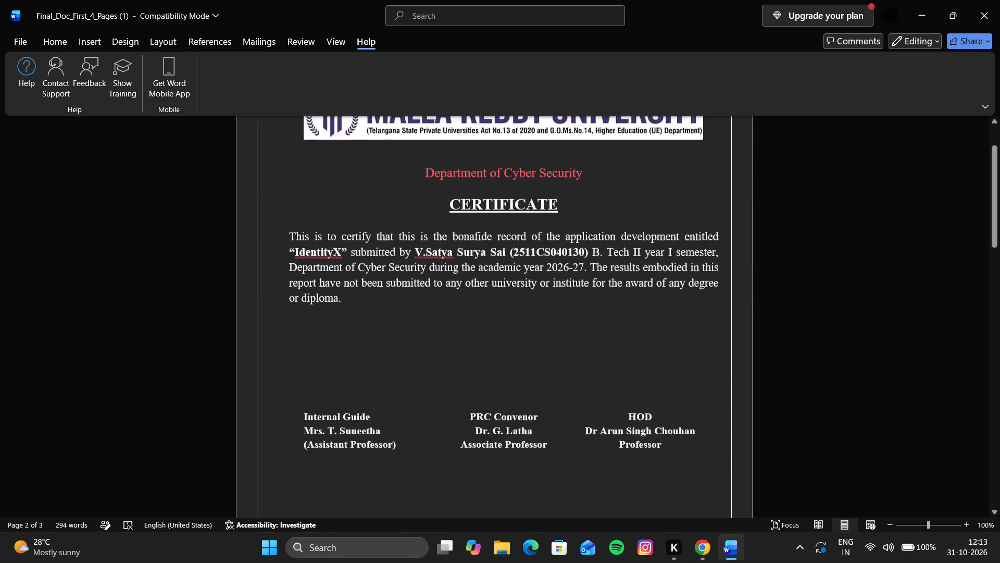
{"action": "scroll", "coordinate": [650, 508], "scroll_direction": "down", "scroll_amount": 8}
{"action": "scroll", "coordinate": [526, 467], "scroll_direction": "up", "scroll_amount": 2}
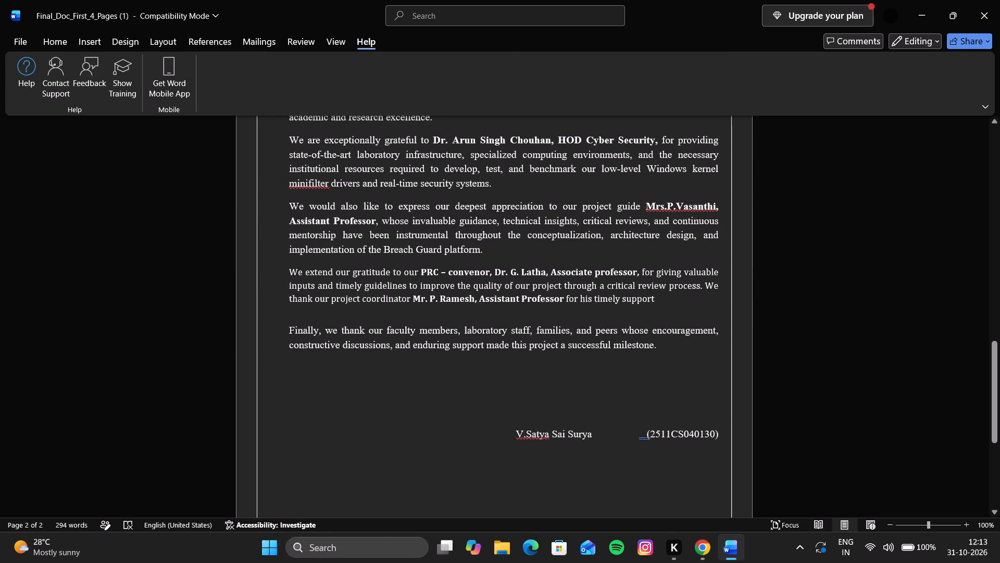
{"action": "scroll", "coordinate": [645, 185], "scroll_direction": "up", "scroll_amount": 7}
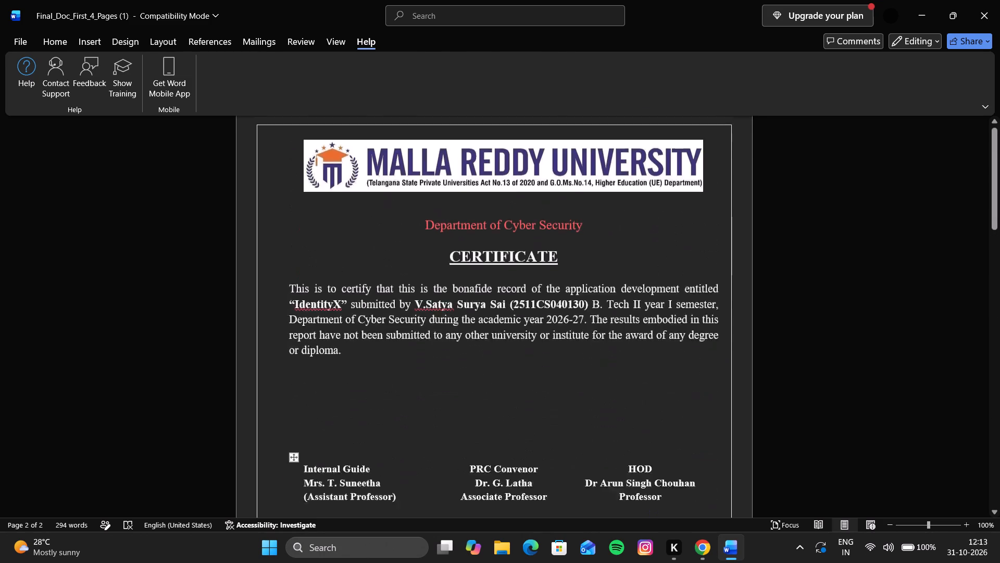
Enclose the title Associate Professor under PRC Convenor in parentheses in the certificate's signature block.
{"action": "scroll", "coordinate": [645, 185], "scroll_direction": "up", "scroll_amount": 2}
{"action": "scroll", "coordinate": [604, 328], "scroll_direction": "down", "scroll_amount": 1}
{"action": "scroll", "coordinate": [652, 557], "scroll_direction": "down", "scroll_amount": 1}
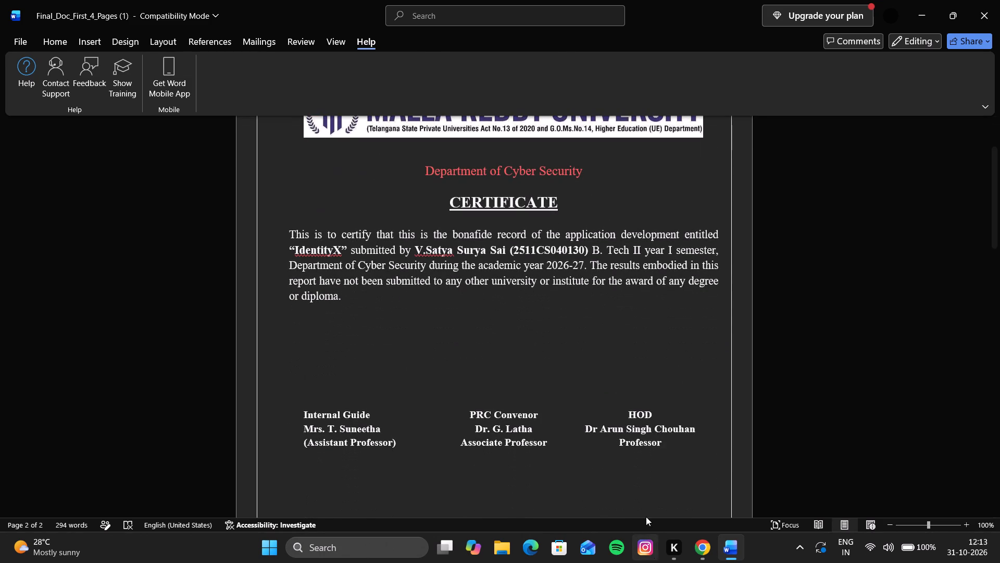
{"action": "scroll", "coordinate": [632, 449], "scroll_direction": "down", "scroll_amount": 1}
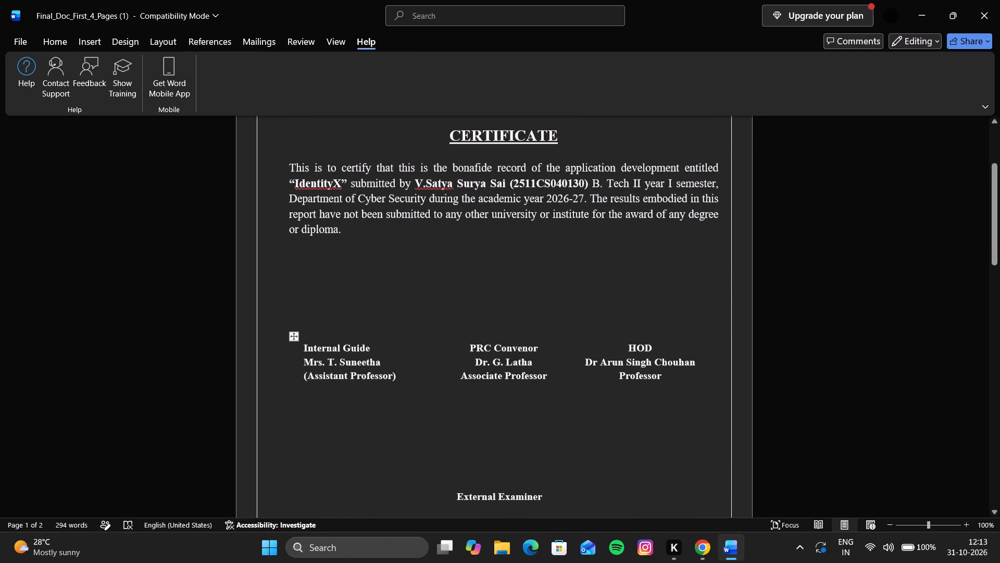
{"action": "left_click", "coordinate": [457, 370]}
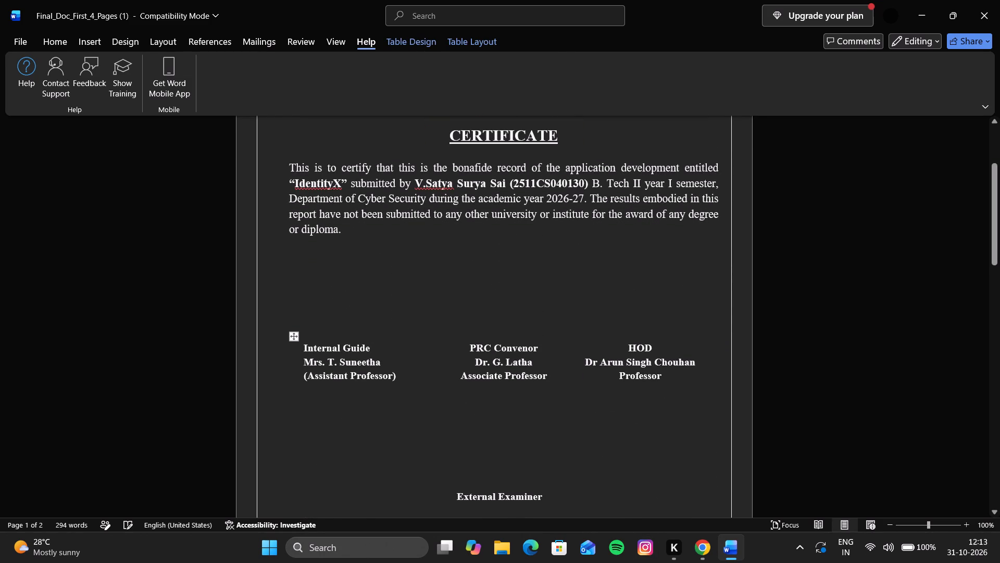
{"action": "key", "text": "shift+parenleft"}
{"action": "key", "text": "Right"}
{"action": "key", "text": "Right"}
{"action": "key", "text": "Right"}
{"action": "key", "text": "Right"}
{"action": "key", "text": "Right"}
{"action": "key", "text": "Right"}
{"action": "key", "text": "Right"}
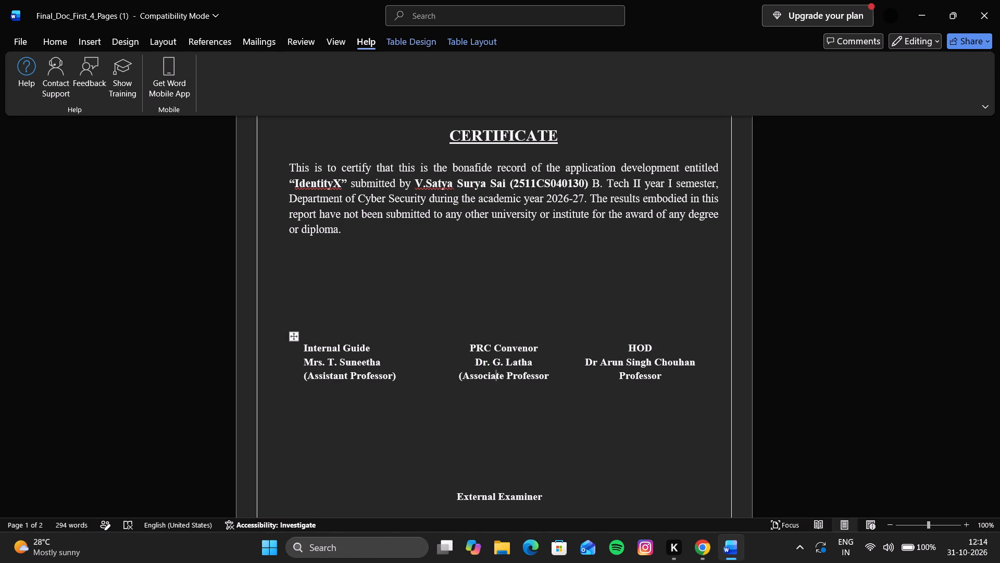
{"action": "key", "text": "Right"}
{"action": "key", "text": "Right"}
{"action": "key", "text": "Right"}
{"action": "key", "text": "Right"}
{"action": "key", "text": "Right"}
{"action": "key", "text": "Right"}
{"action": "key", "text": "Right"}
{"action": "key", "text": "Right"}
{"action": "key", "text": "Right"}
{"action": "key", "text": "Right"}
{"action": "key", "text": "Right"}
{"action": "key", "text": "Right"}
{"action": "key", "text": "shift+parenright"}
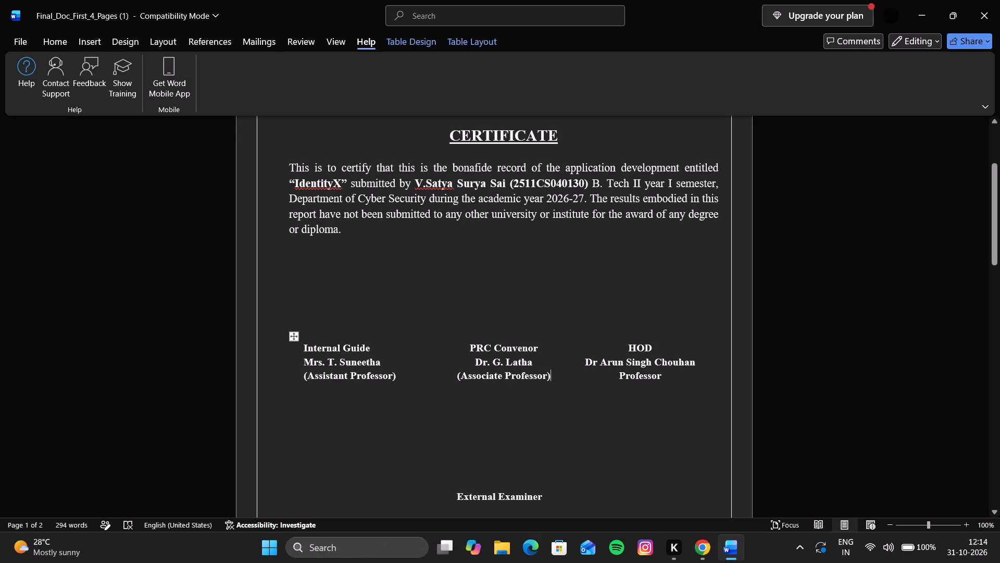
Enclose the title Professor under HOD in parentheses in the certificate's signature block.
{"action": "left_click", "coordinate": [612, 376]}
{"action": "key", "text": "shift+parenleft"}
{"action": "key", "text": "Right"}
{"action": "key", "text": "Right"}
{"action": "key", "text": "Right"}
{"action": "key", "text": "Right"}
{"action": "key", "text": "Right"}
{"action": "key", "text": "Right"}
{"action": "key", "text": "Right"}
{"action": "key", "text": "Right"}
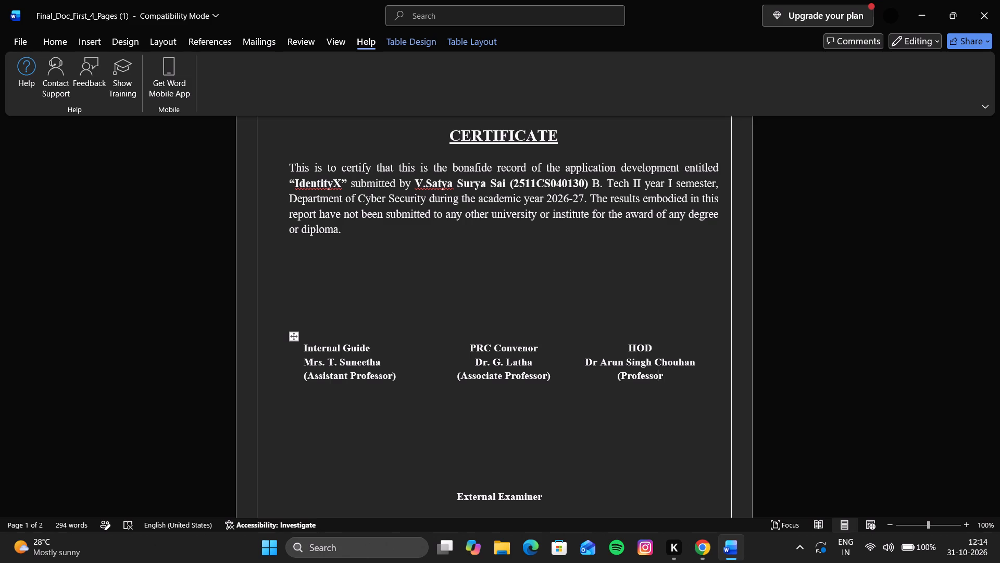
{"action": "key", "text": "Right"}
{"action": "key", "text": "shift+parenright"}
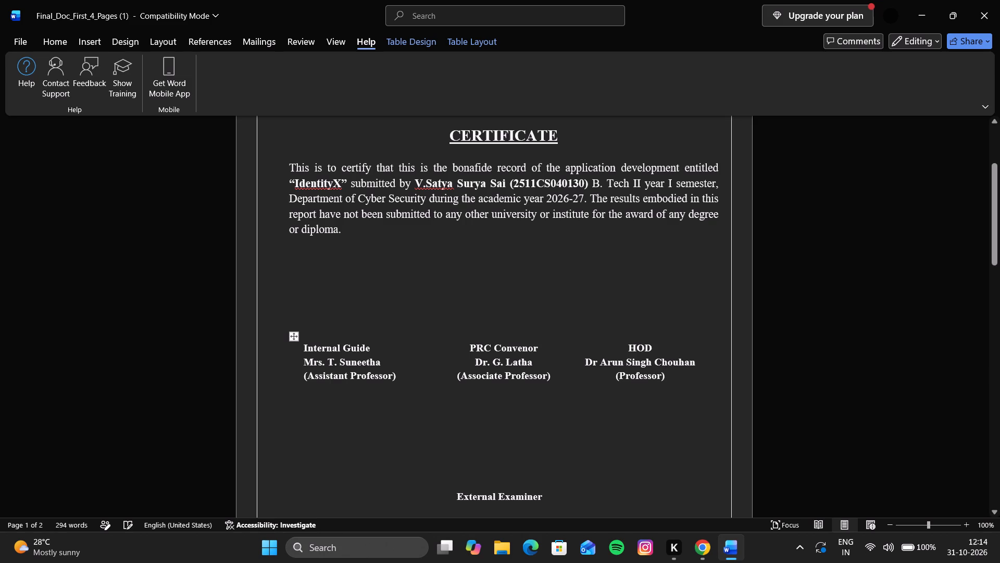
Save the edited certificate and acknowledgement document under its existing file name.
{"action": "scroll", "coordinate": [341, 229], "scroll_direction": "up", "scroll_amount": 12}
{"action": "scroll", "coordinate": [341, 229], "scroll_direction": "down", "scroll_amount": 14}
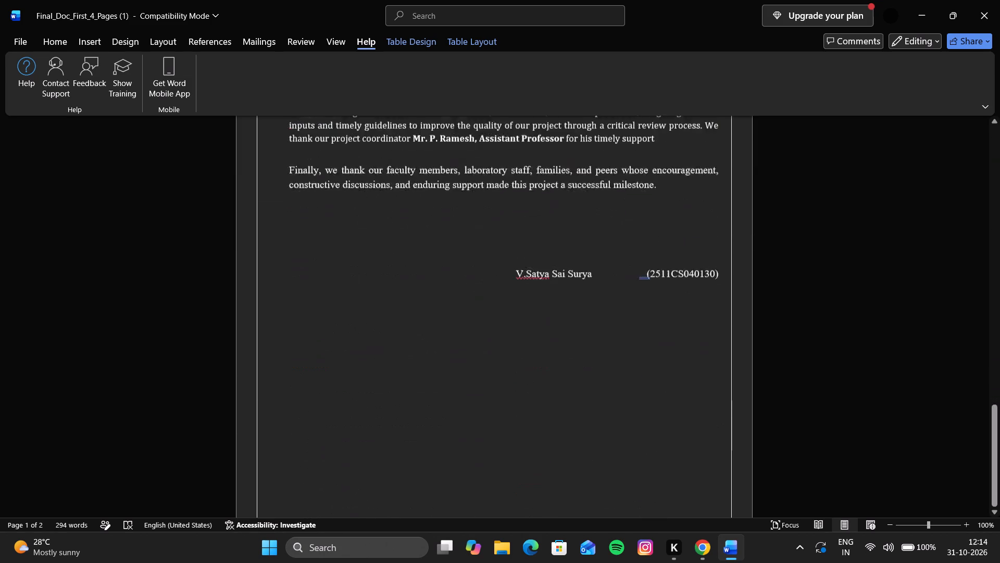
{"action": "scroll", "coordinate": [341, 229], "scroll_direction": "up", "scroll_amount": 9}
{"action": "scroll", "coordinate": [0, 0], "scroll_direction": "up", "scroll_amount": 16}
{"action": "left_click", "coordinate": [27, 38]}
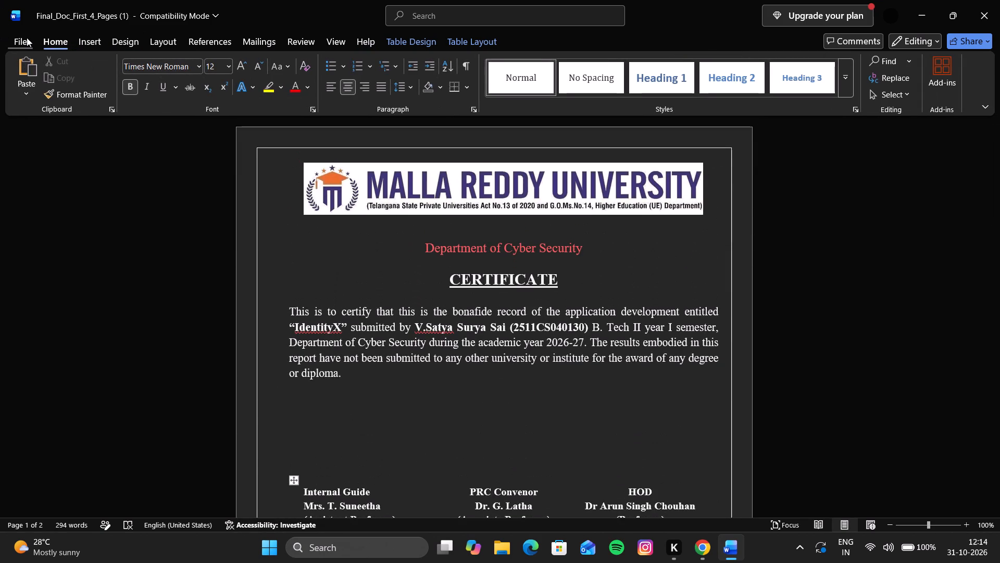
{"action": "left_click", "coordinate": [32, 218]}
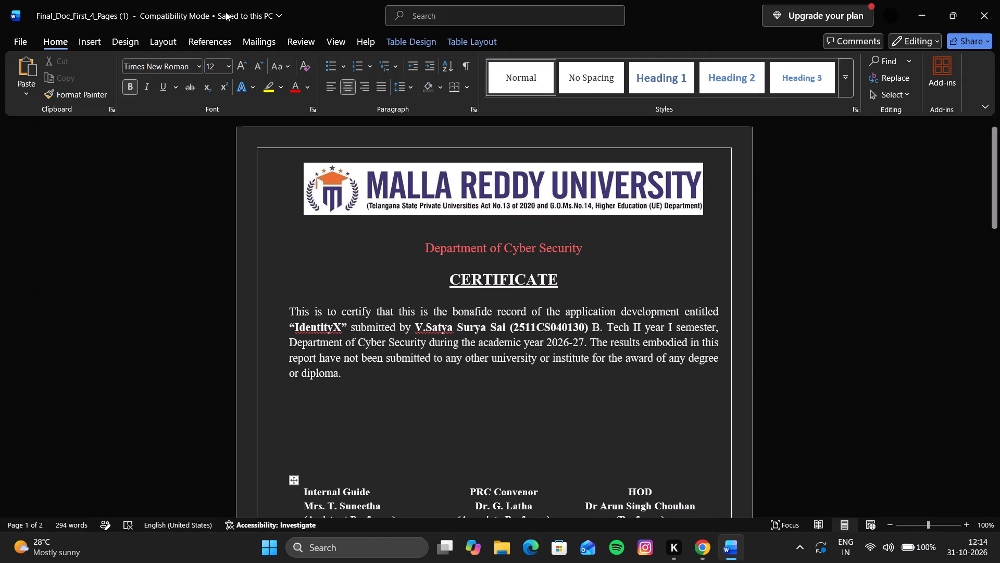
Save a copy of the document in the Documents folder on this PC as Final_Doc_First_4_Pages (130).
{"action": "left_click_drag", "start_coordinate": [24, 30], "coordinate": [20, 39]}
{"action": "left_click", "coordinate": [20, 39]}
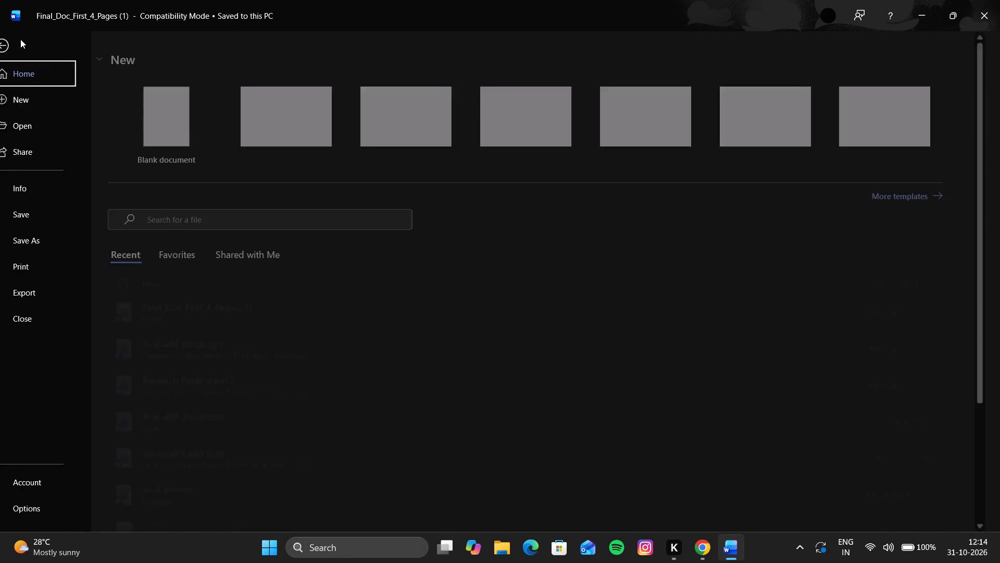
{"action": "left_click", "coordinate": [48, 243]}
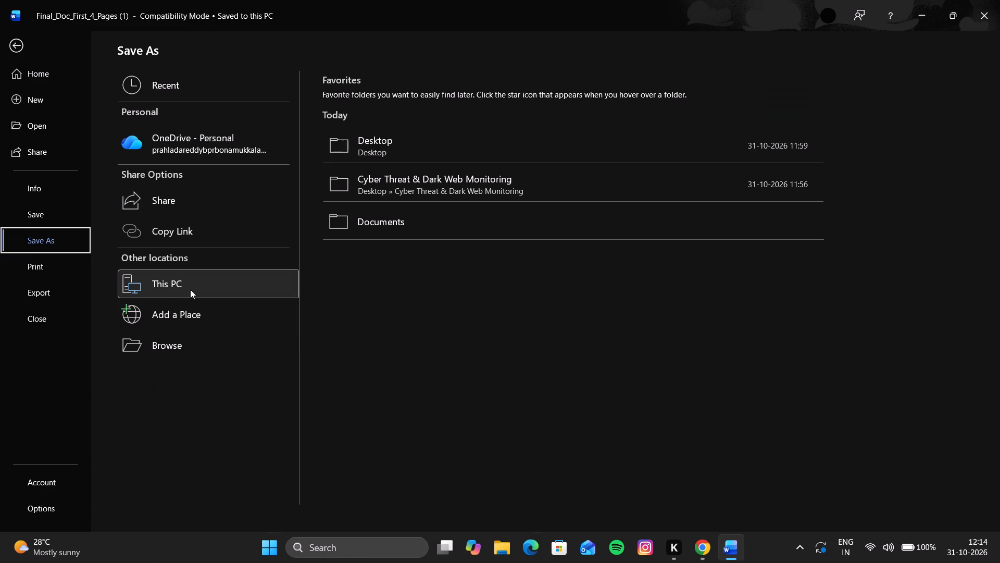
{"action": "left_click", "coordinate": [190, 289]}
{"action": "double_click", "coordinate": [190, 289]}
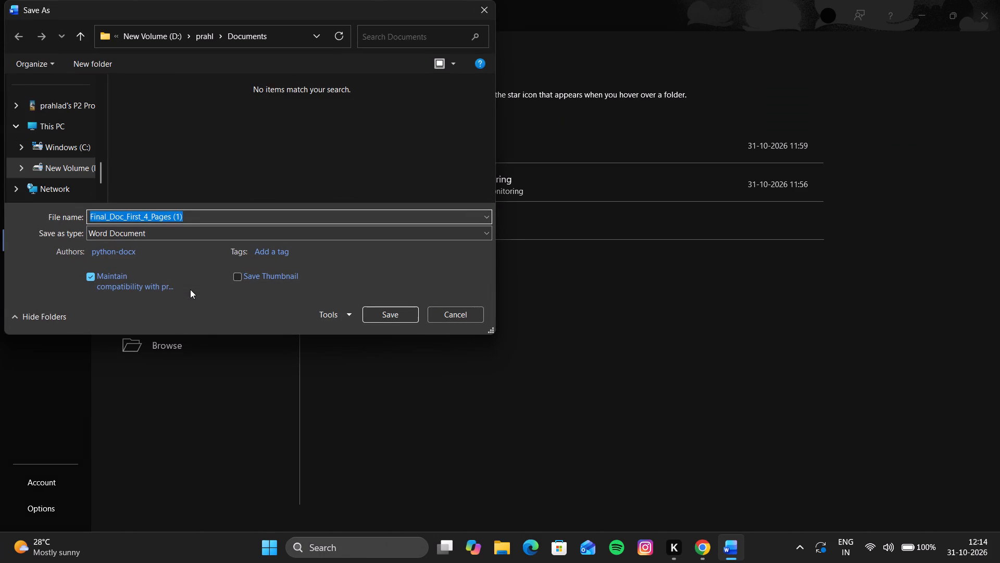
{"action": "key", "text": "Left"}
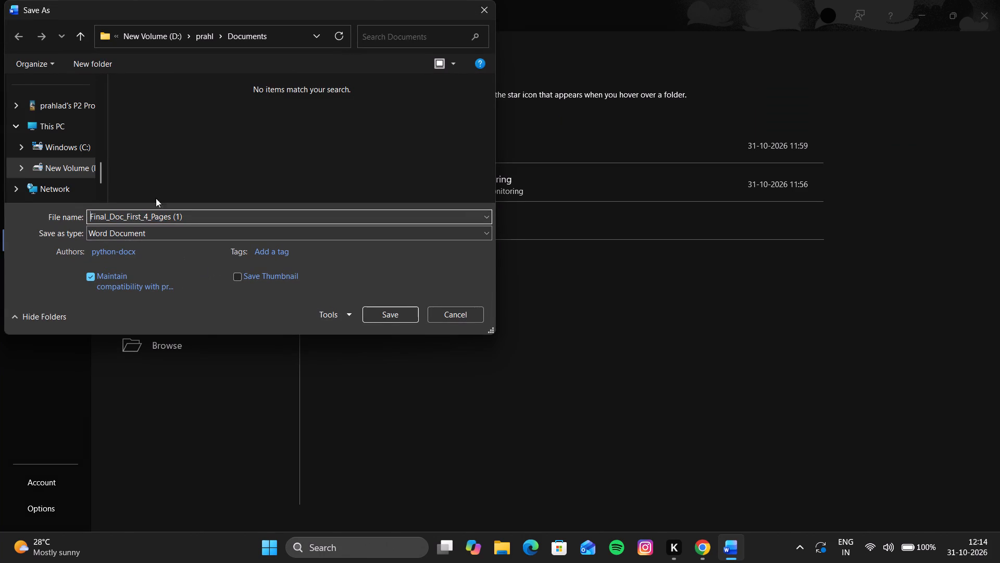
{"action": "left_click", "coordinate": [180, 220]}
{"action": "type", "text": "30"}
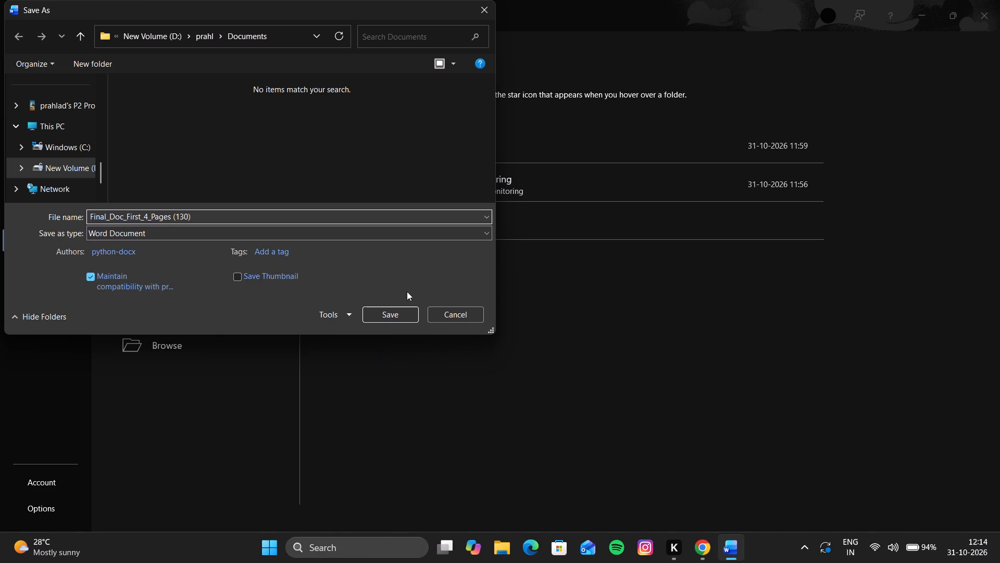
{"action": "left_click", "coordinate": [404, 319]}
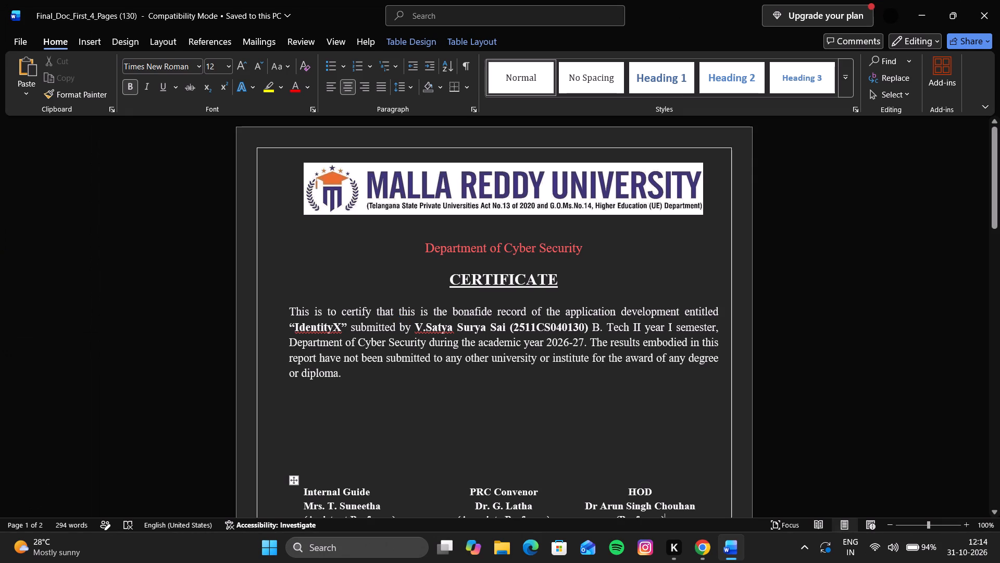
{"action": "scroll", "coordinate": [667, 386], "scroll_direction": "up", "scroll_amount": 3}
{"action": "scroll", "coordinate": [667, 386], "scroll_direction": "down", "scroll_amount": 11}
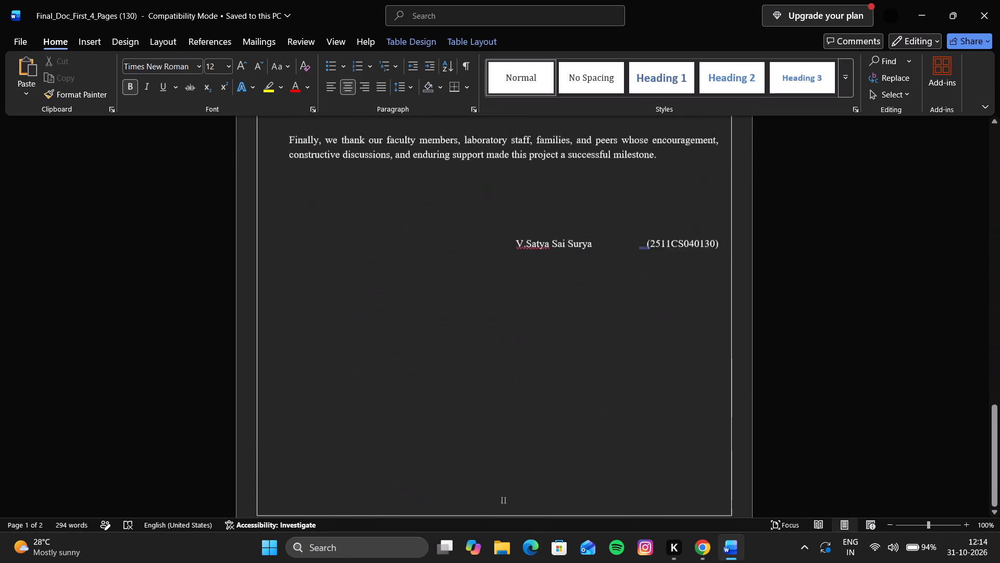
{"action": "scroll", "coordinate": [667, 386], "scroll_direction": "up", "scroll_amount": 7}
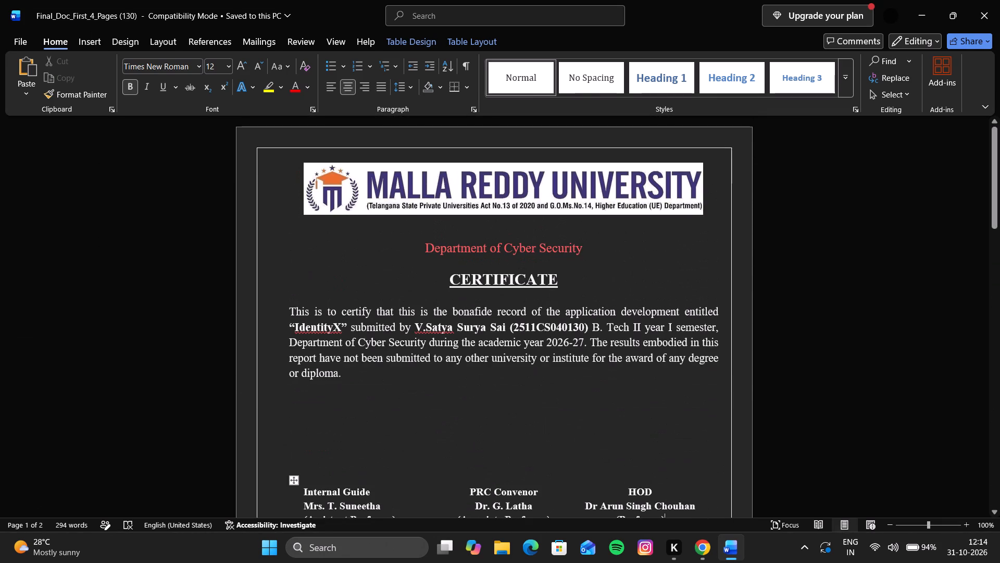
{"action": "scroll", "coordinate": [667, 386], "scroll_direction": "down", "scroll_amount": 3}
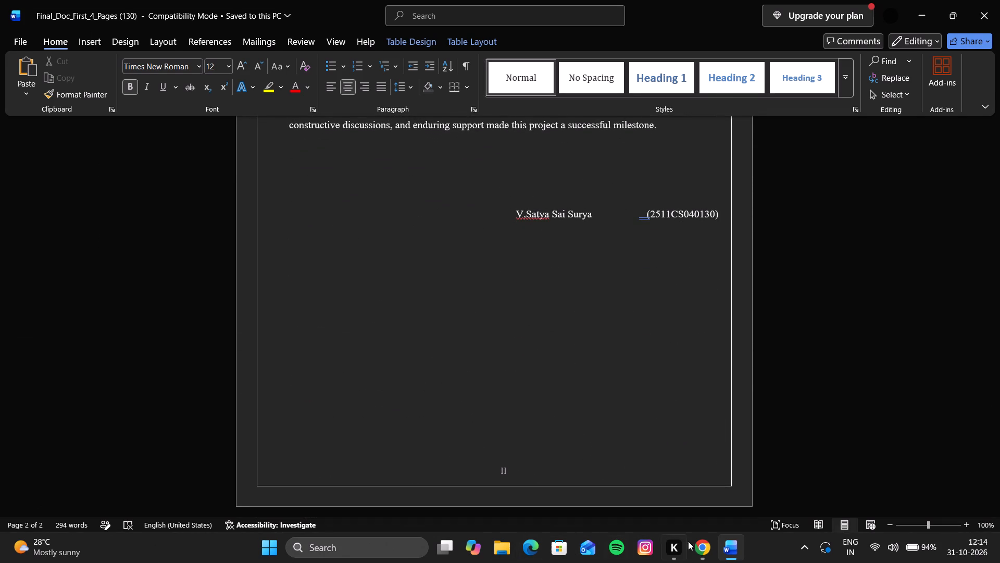
Switch to Chrome, search for "word to pdf" in a new tab, and open the iLovePDF Word to PDF converter.
{"action": "left_click", "coordinate": [697, 546]}
{"action": "left_click", "coordinate": [222, 0]}
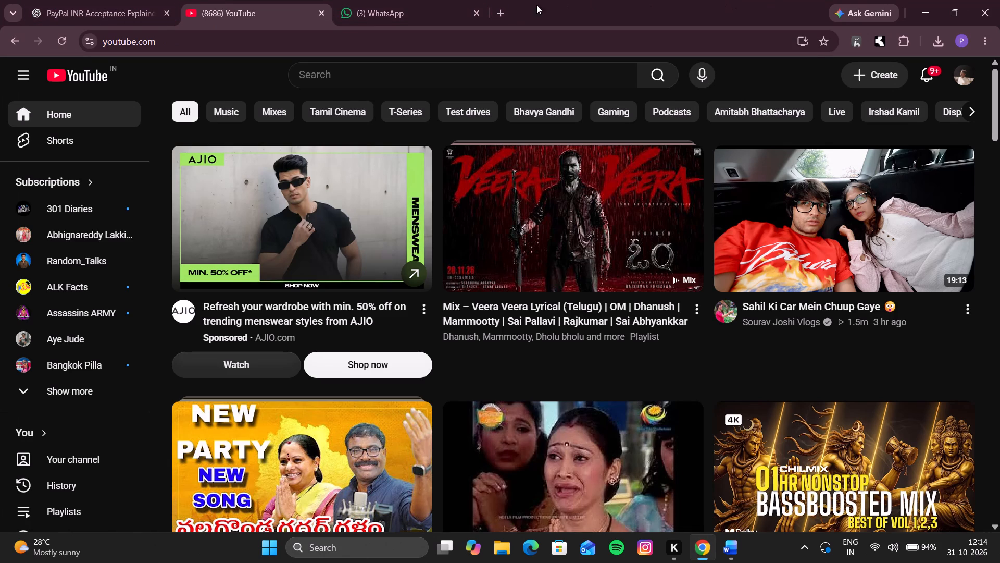
{"action": "left_click", "coordinate": [499, 15]}
{"action": "left_click", "coordinate": [369, 44]}
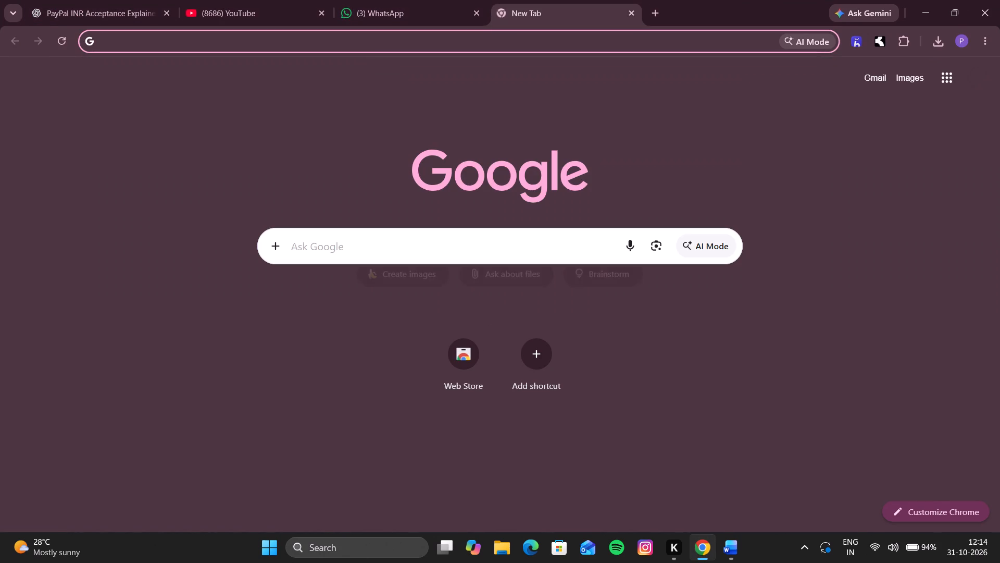
{"action": "key", "text": "e"}
{"action": "key", "text": "BackSpace"}
{"action": "type", "text": "word to"}
{"action": "key", "text": "space"}
{"action": "key", "text": "Return"}
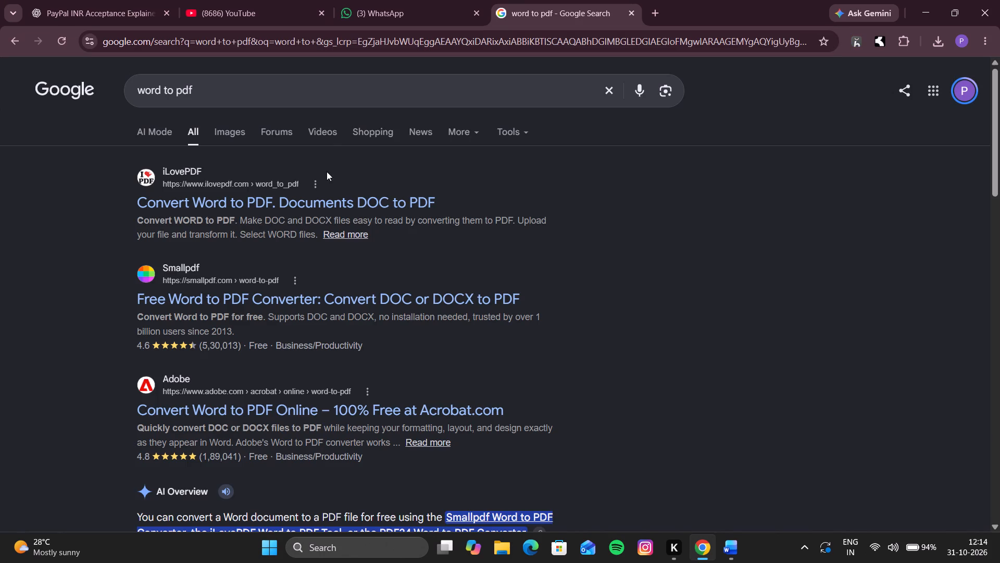
{"action": "left_click", "coordinate": [307, 193]}
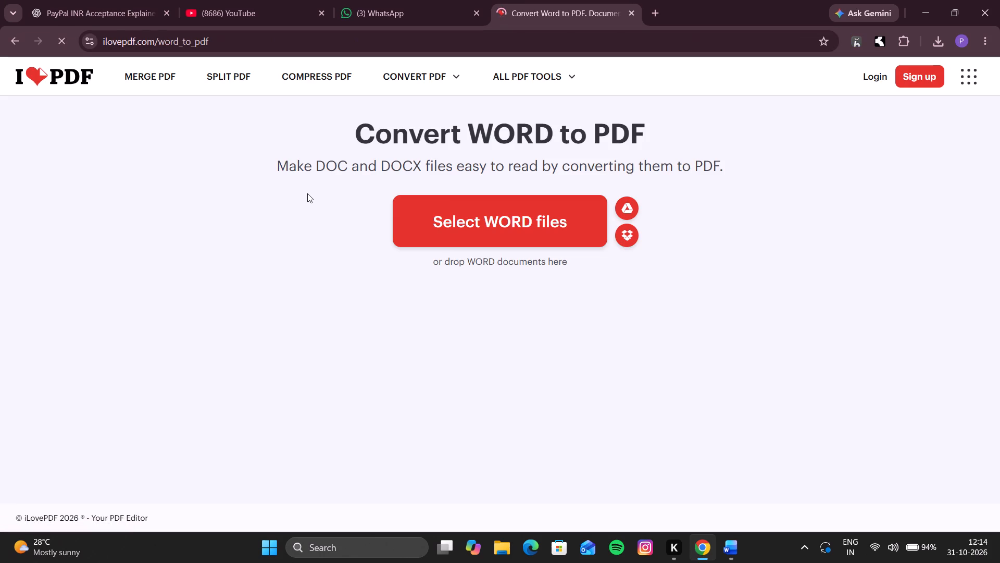
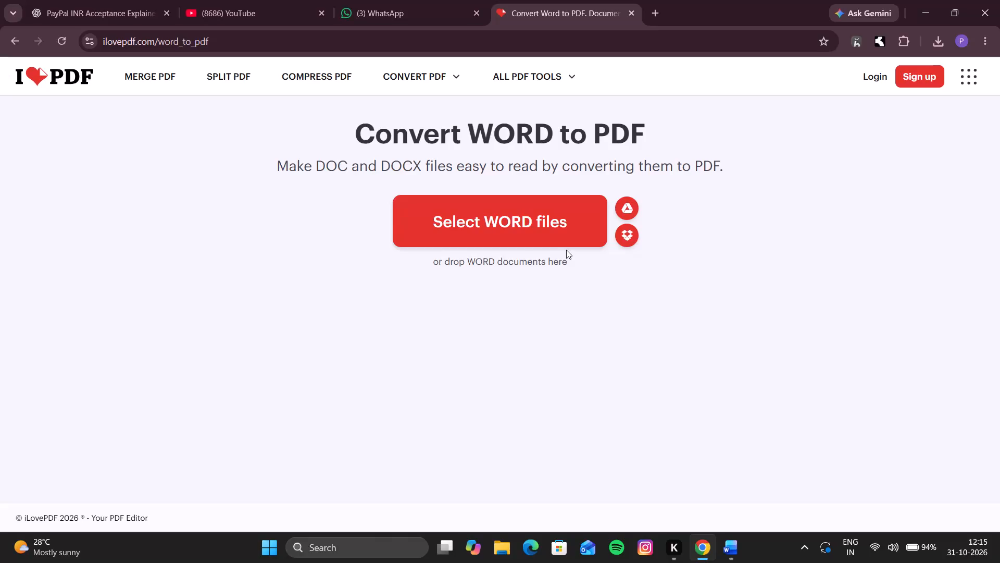
Open the Word file selection for the converter and look for the file 130 in the Desktop and Documents folders.
{"action": "left_click", "coordinate": [526, 193]}
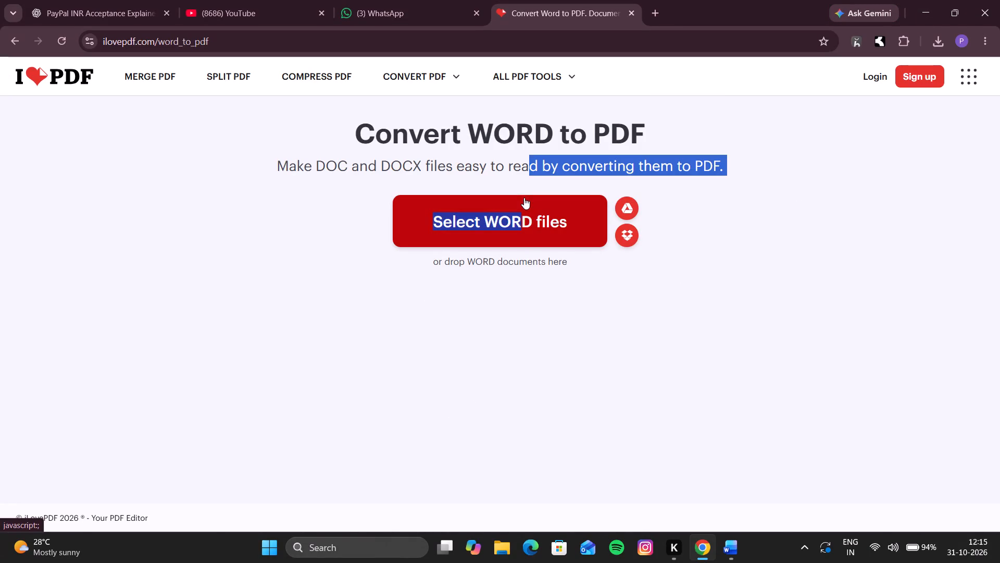
{"action": "left_click", "coordinate": [524, 198]}
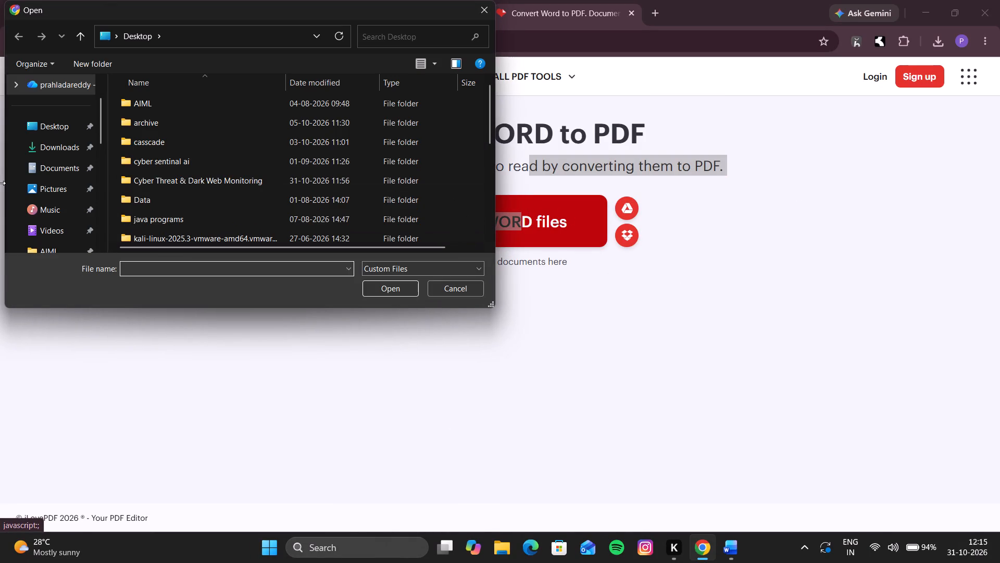
{"action": "left_click", "coordinate": [69, 119]}
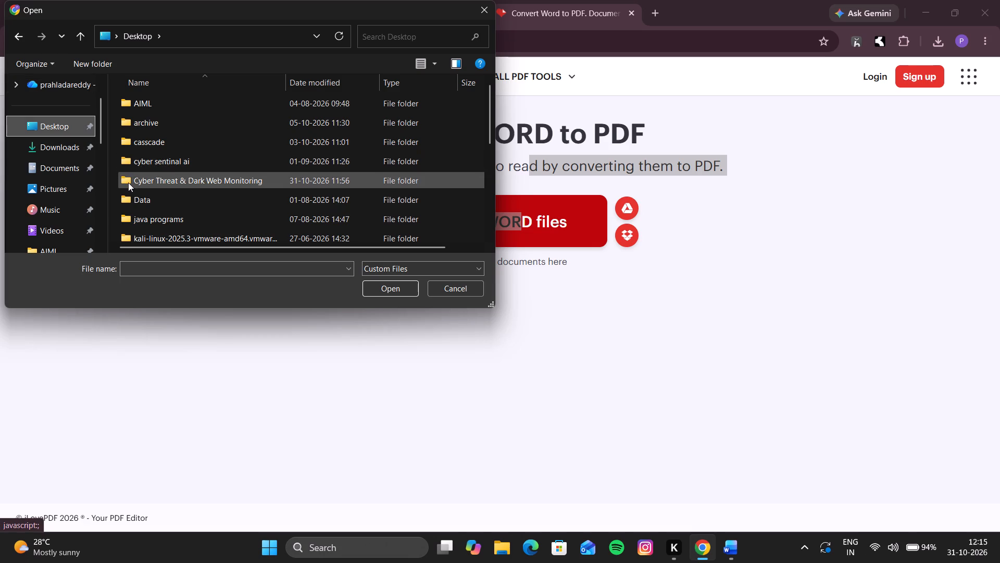
{"action": "scroll", "coordinate": [128, 182], "scroll_direction": "down", "scroll_amount": 1}
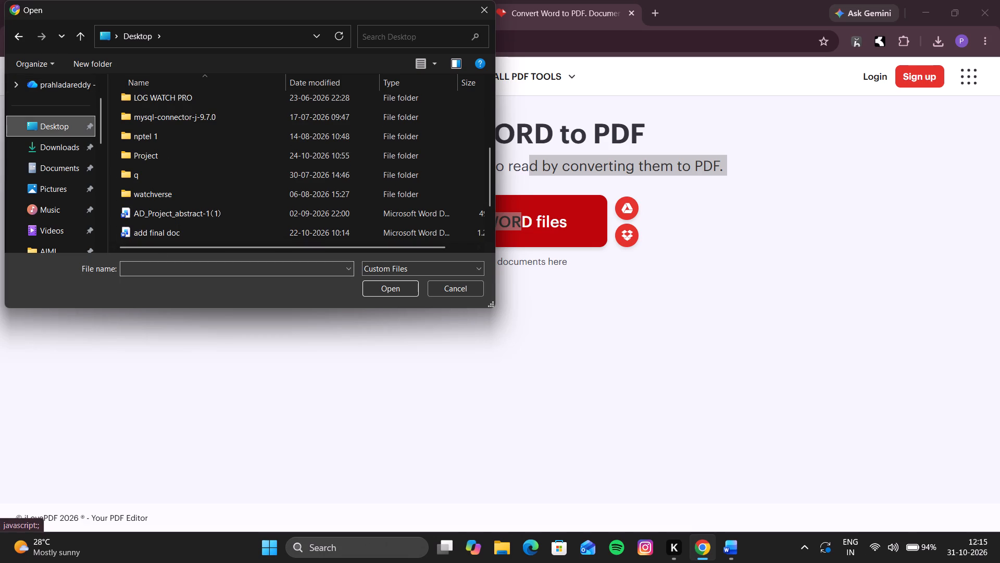
{"action": "left_click", "coordinate": [158, 264]}
{"action": "type", "text": "13"}
{"action": "key", "text": "0"}
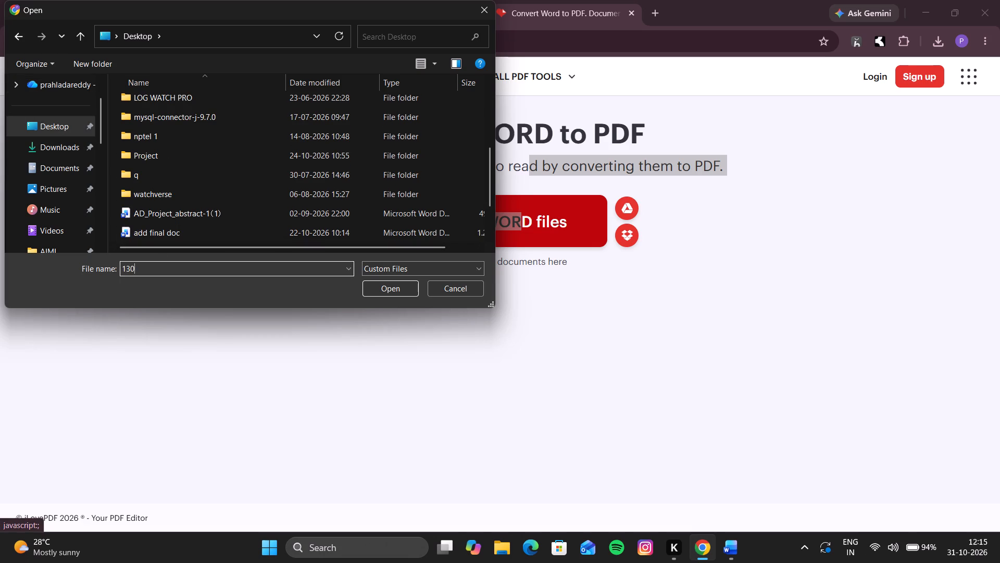
{"action": "left_click", "coordinate": [63, 158]}
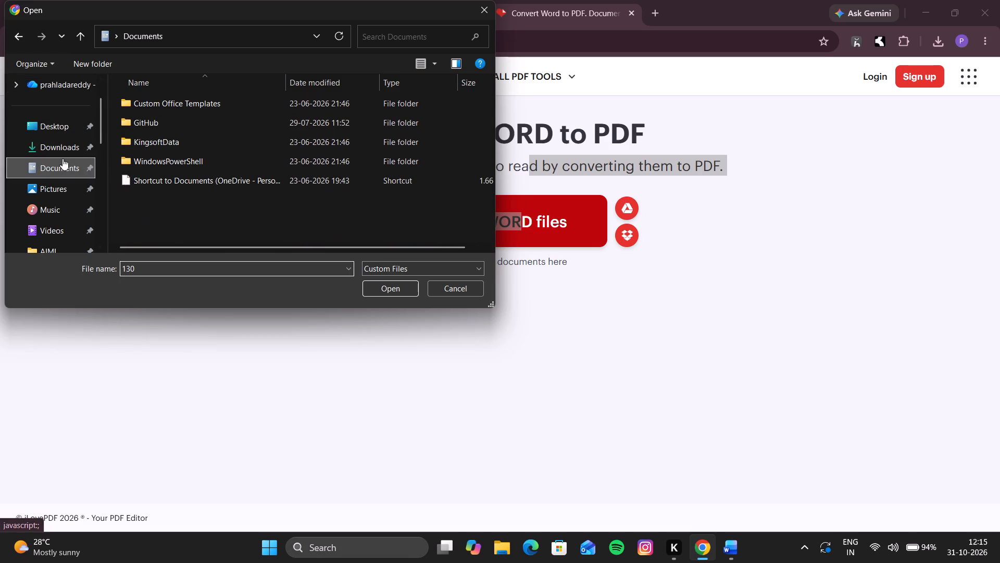
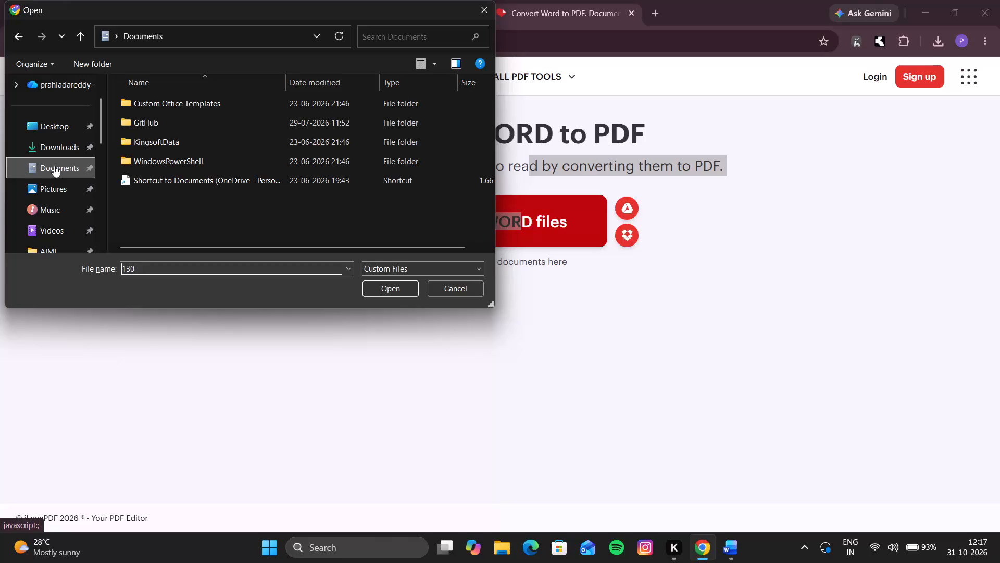
Switch to Word and save a copy of Final_Doc_First_4_Pages (130) as a Word document in the Desktop folder.
{"action": "key", "text": "alt+Tab"}
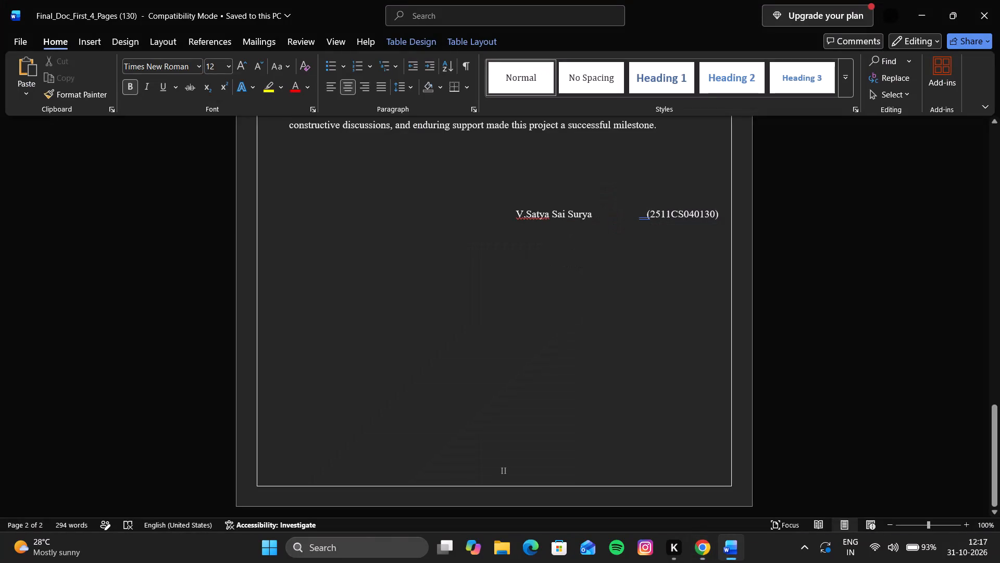
{"action": "left_click", "coordinate": [24, 45]}
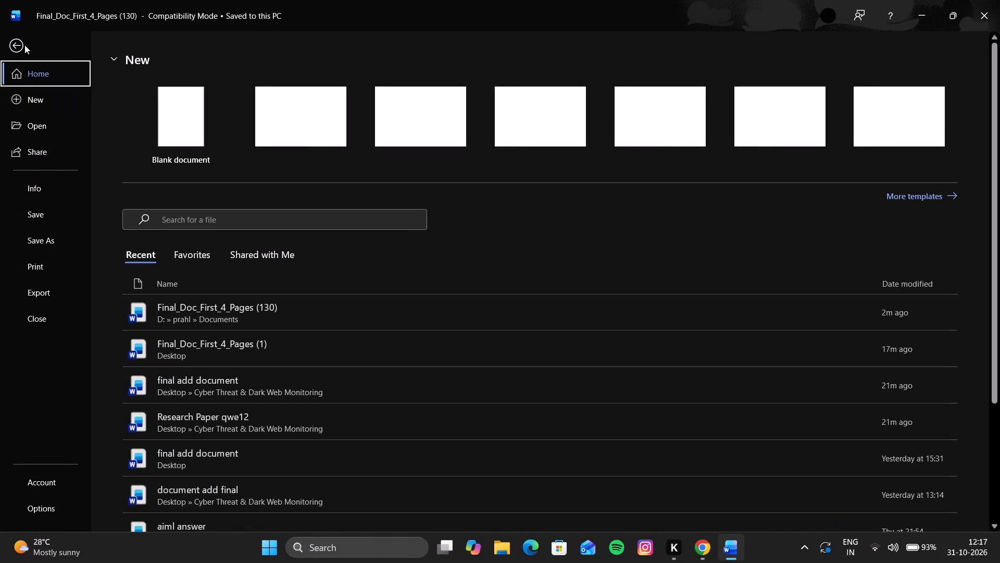
{"action": "left_click", "coordinate": [46, 232]}
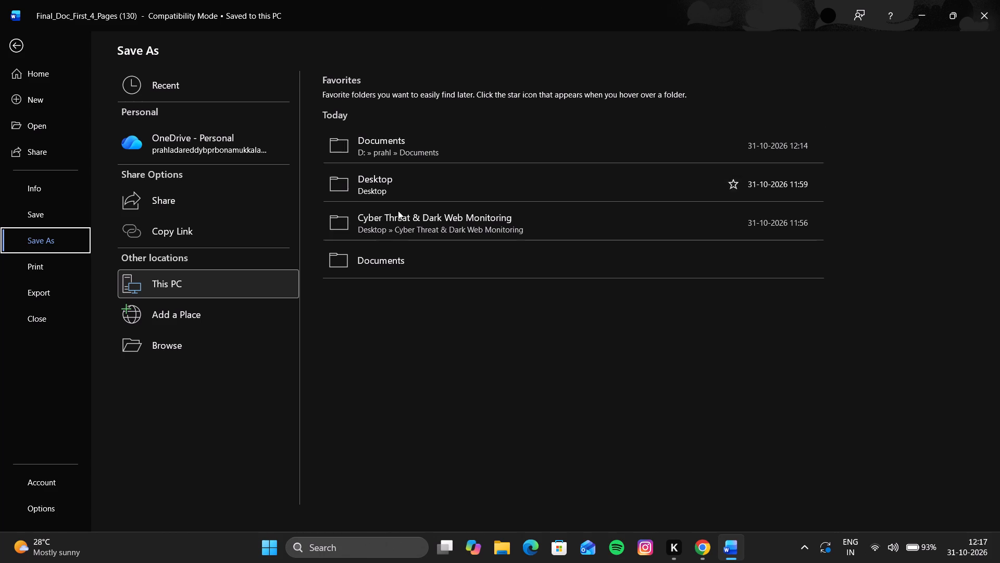
{"action": "left_click", "coordinate": [400, 184]}
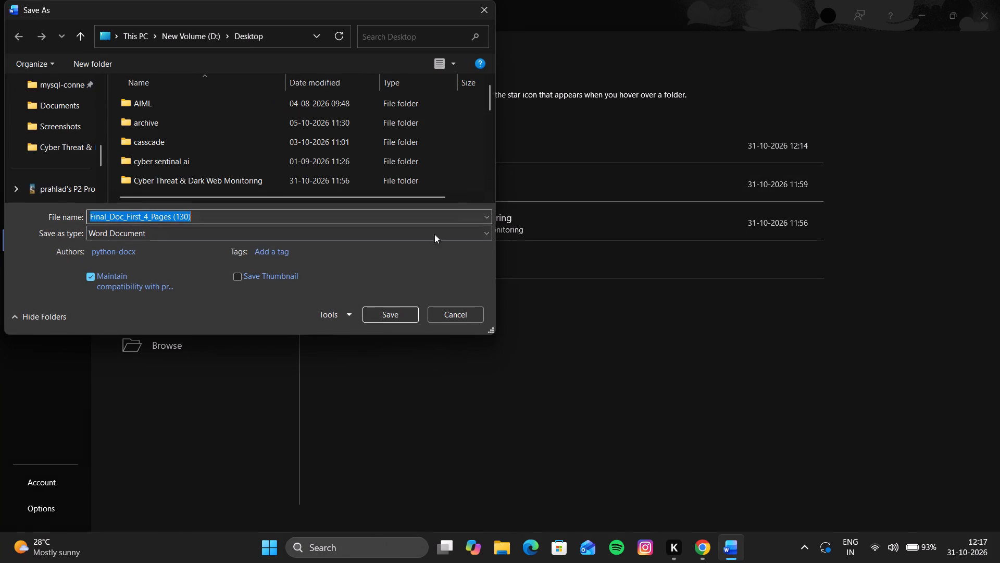
{"action": "left_click", "coordinate": [382, 312]}
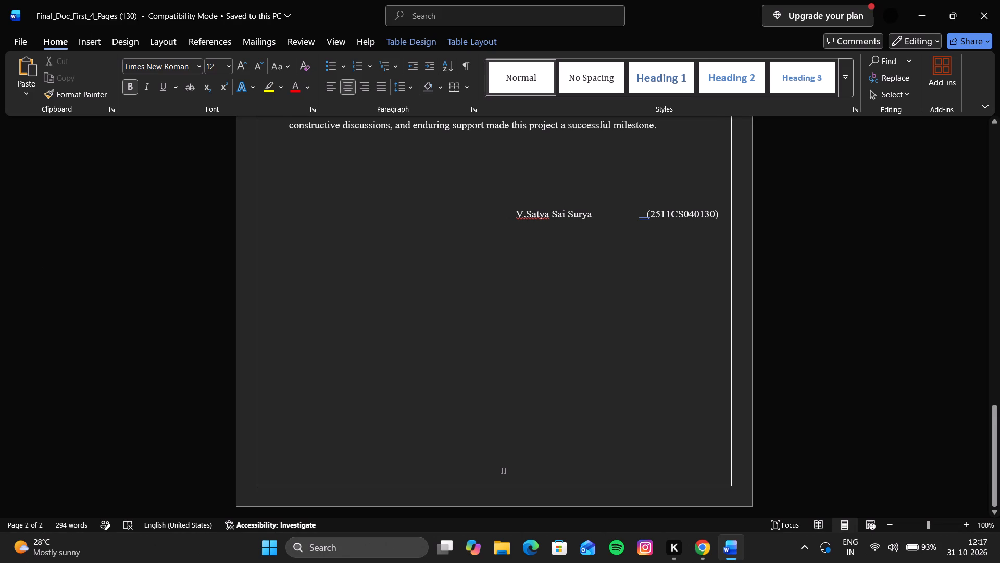
Return to the converter's file selection in Chrome and load Final_Doc_First_4_Pages (130) from the Desktop folder.
{"action": "key", "text": "alt+Tab"}
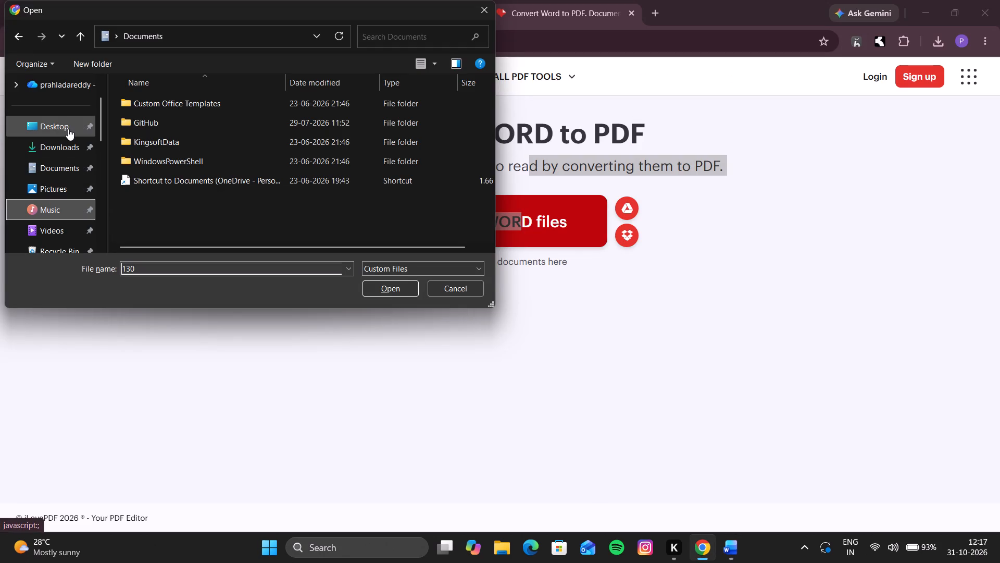
{"action": "left_click", "coordinate": [68, 129]}
{"action": "scroll", "coordinate": [212, 183], "scroll_direction": "down", "scroll_amount": 1}
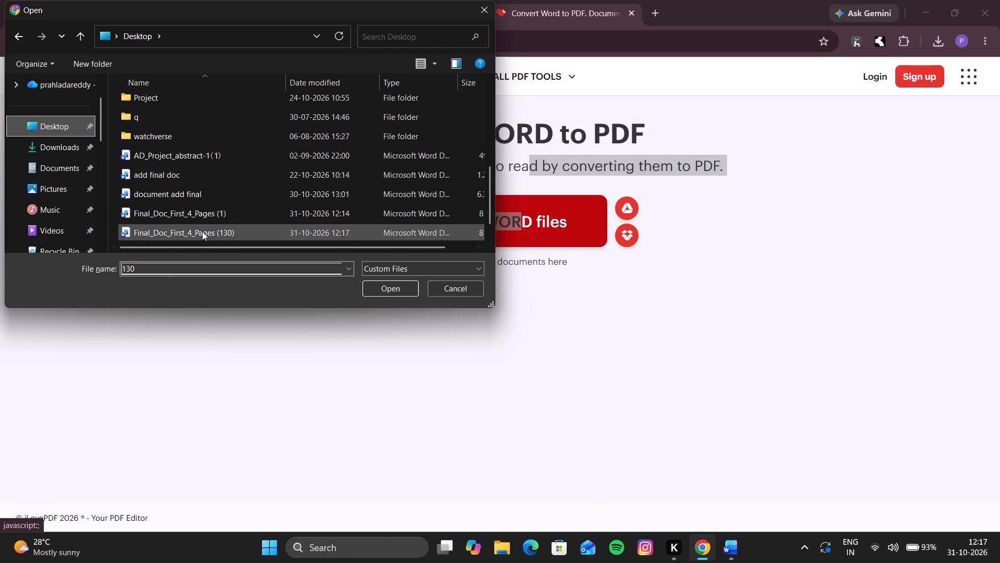
{"action": "left_click", "coordinate": [202, 232]}
{"action": "left_click", "coordinate": [401, 293]}
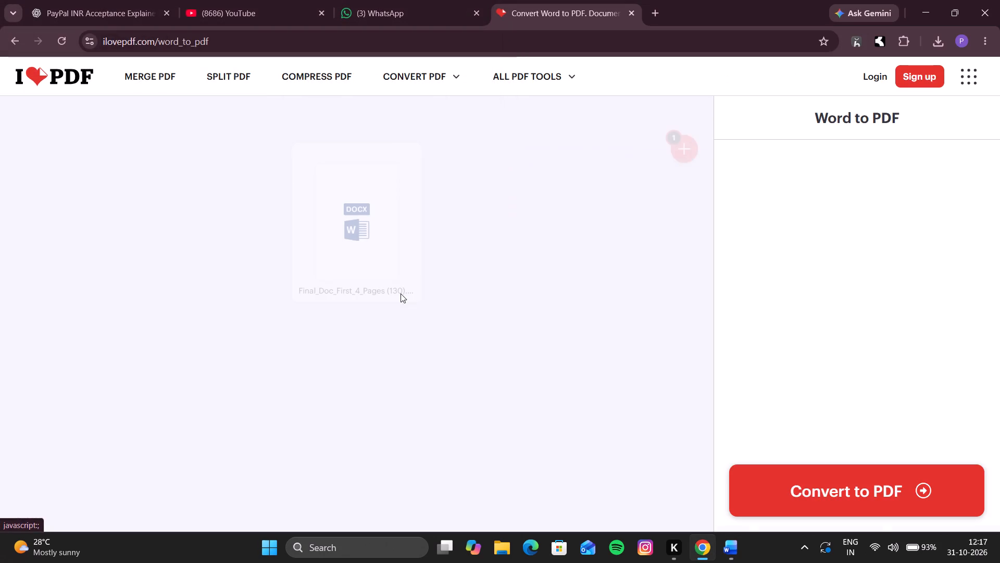
Convert the loaded Final_Doc_First_4_Pages (130) Word file to PDF.
{"action": "key", "text": "Return"}
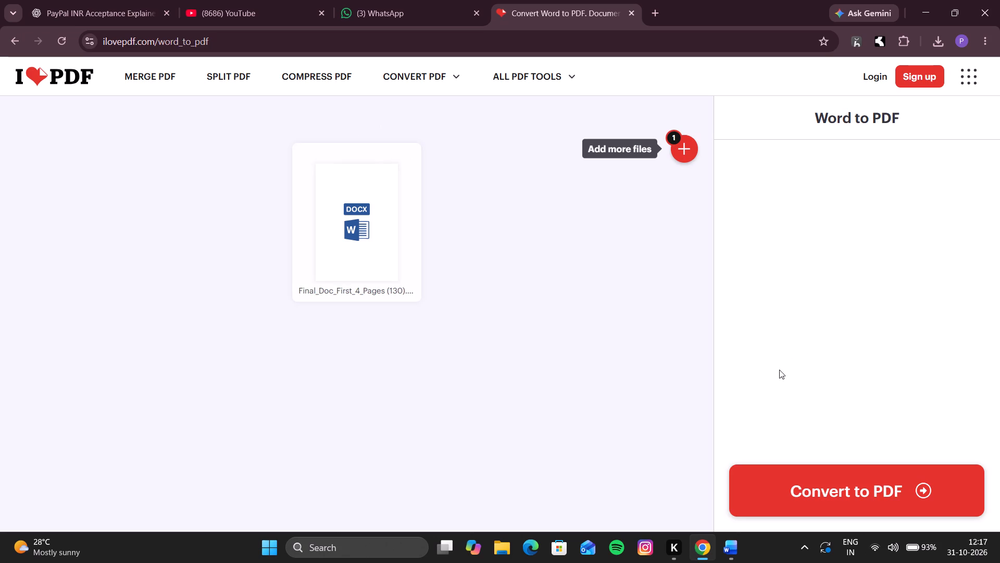
{"action": "left_click_drag", "start_coordinate": [780, 529], "coordinate": [845, 440]}
{"action": "left_click_drag", "start_coordinate": [845, 440], "coordinate": [810, 494]}
{"action": "left_click", "coordinate": [810, 494]}
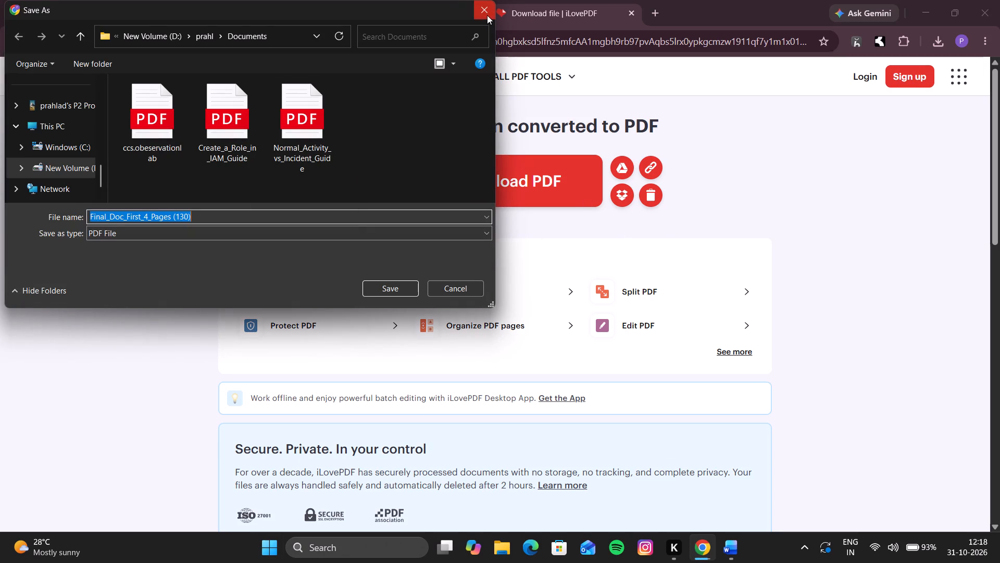
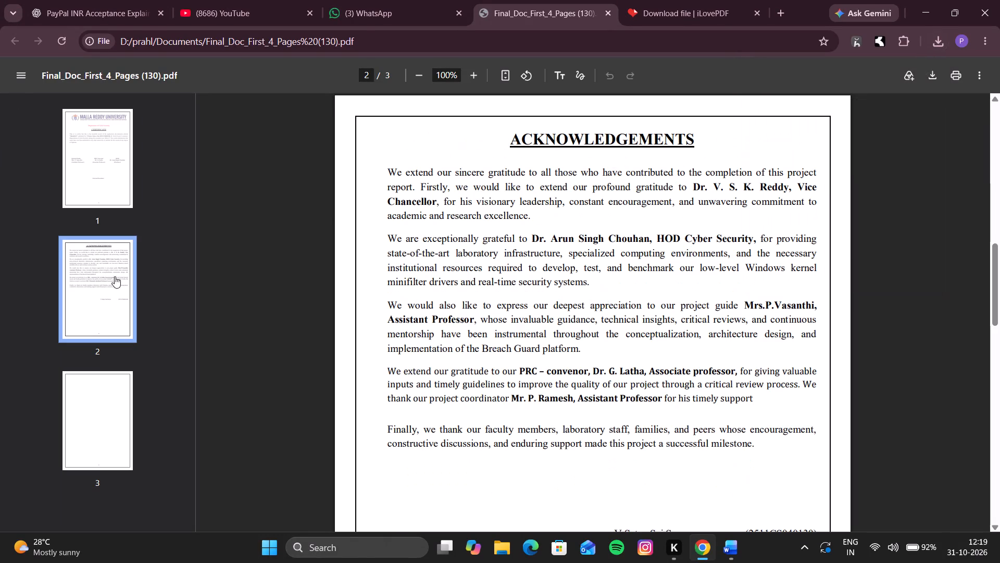
Check page 3 of the converted Final_Doc_First_4_Pages (130) PDF down to its bottom edge.
{"action": "left_click", "coordinate": [92, 413]}
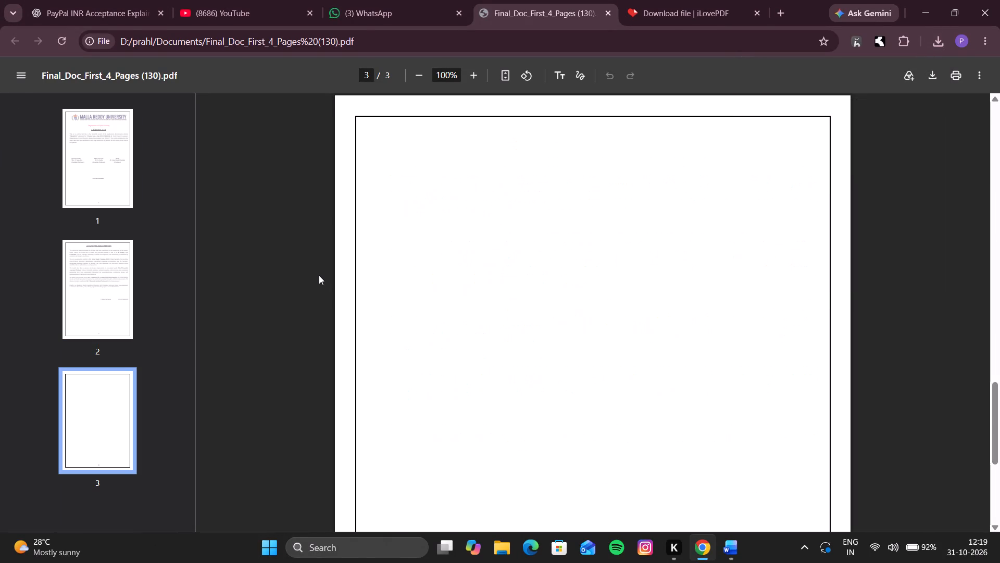
{"action": "key", "text": "Return"}
{"action": "scroll", "coordinate": [319, 275], "scroll_direction": "down", "scroll_amount": 4}
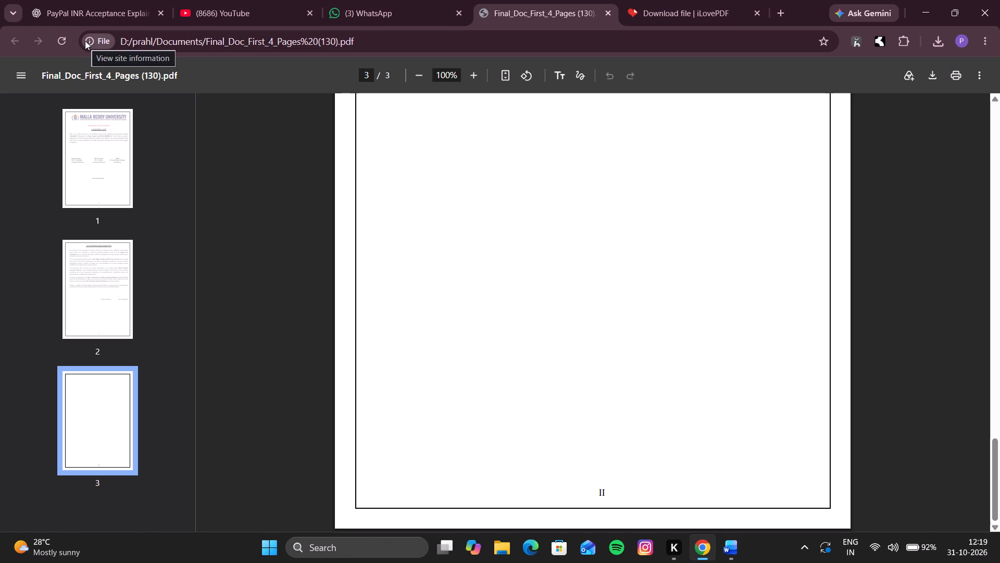
{"action": "key", "text": "Escape"}
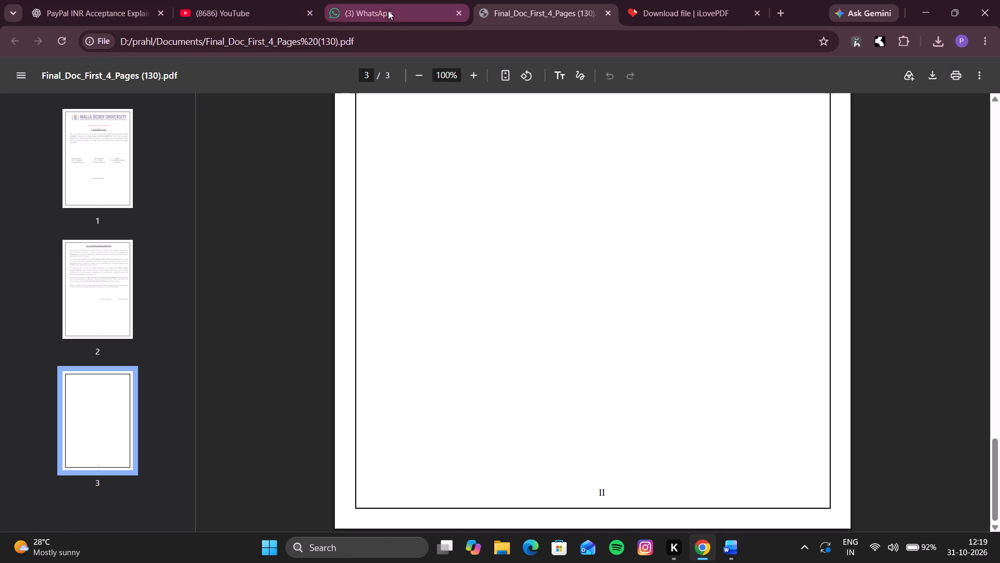